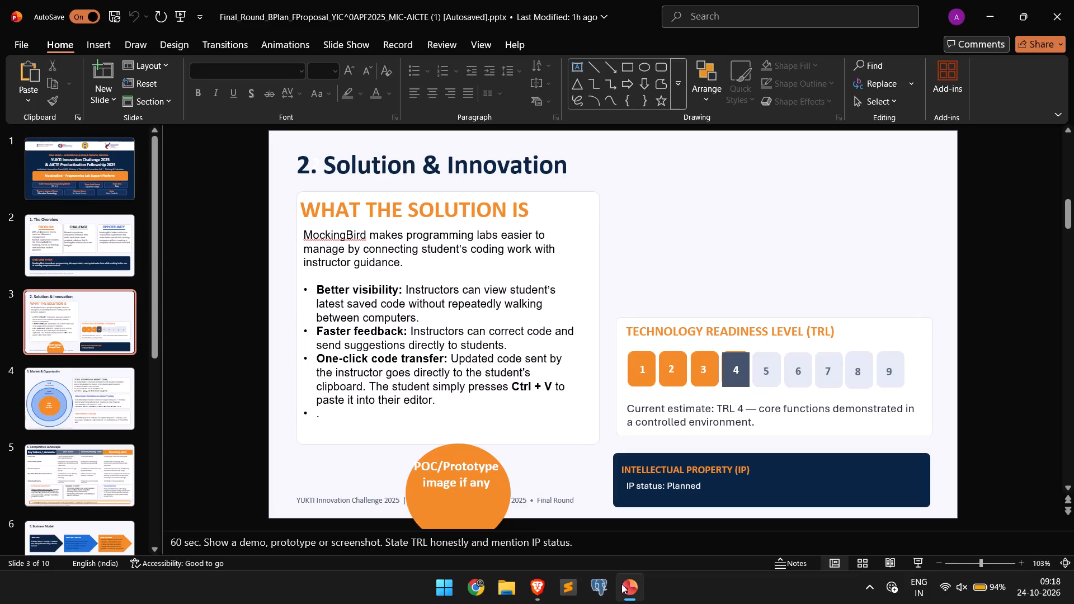
Replace the bold label "One-click code transfer:" in the third bullet of slide 3 with "Instant code sync-".
triple_click(447, 359)
left_click(447, 359)
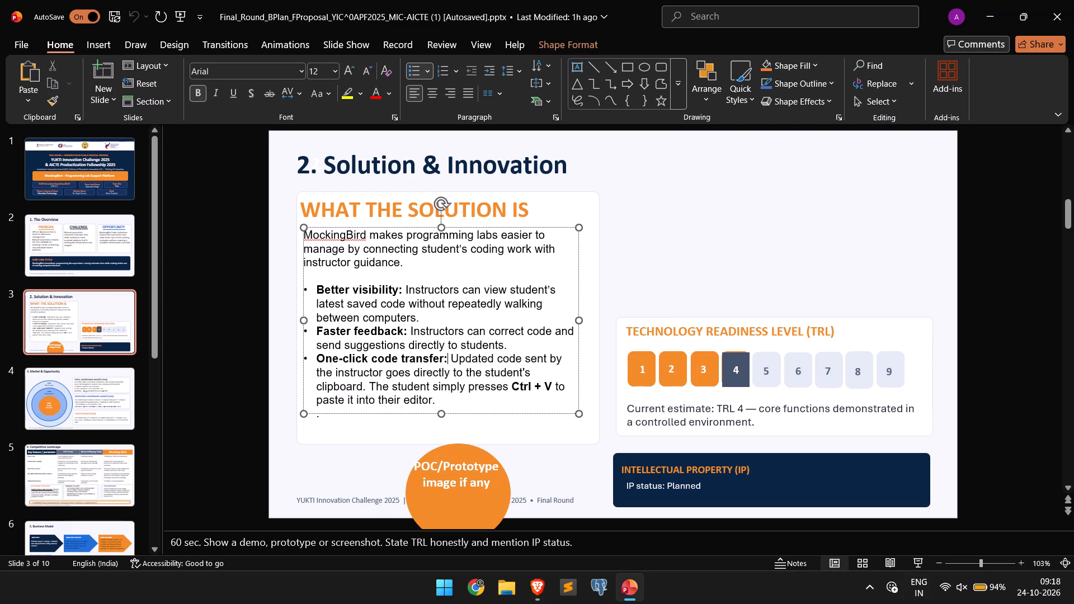
key("BackSpace")
key("BackSpace")
key("BackSpace")
key("BackSpace")
key("BackSpace")
key("BackSpace")
key("BackSpace")
key("BackSpace")
key("BackSpace")
key("BackSpace")
key("BackSpace")
key("BackSpace")
key("BackSpace")
key("BackSpace")
key("BackSpace")
key("BackSpace")
key("BackSpace")
key("BackSpace")
key("BackSpace")
key("BackSpace")
key("BackSpace")
key("BackSpace")
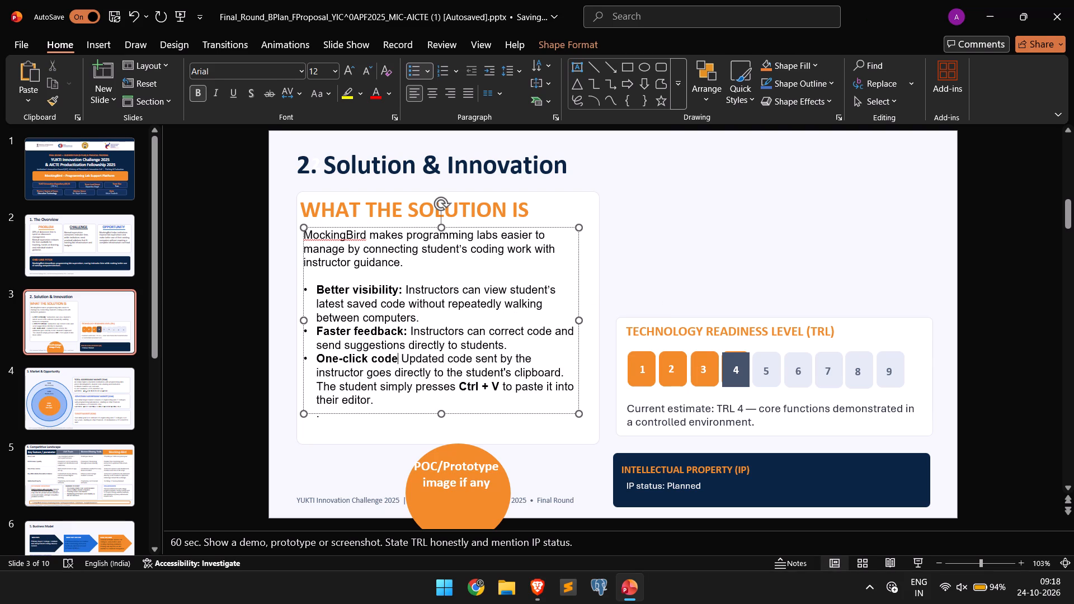
key("BackSpace")
key("BackSpace")
type("Ins")
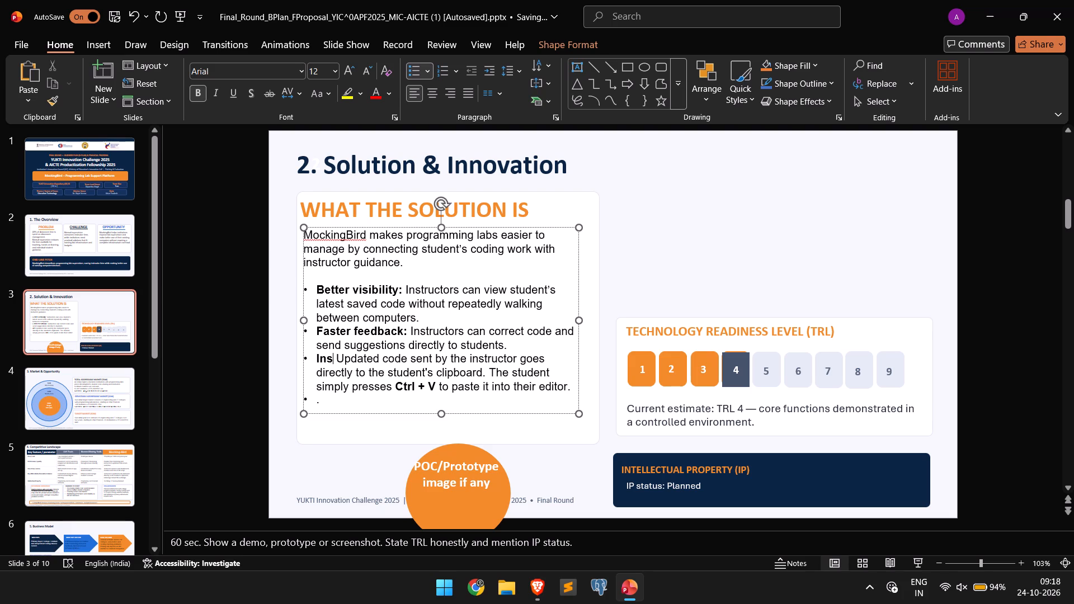
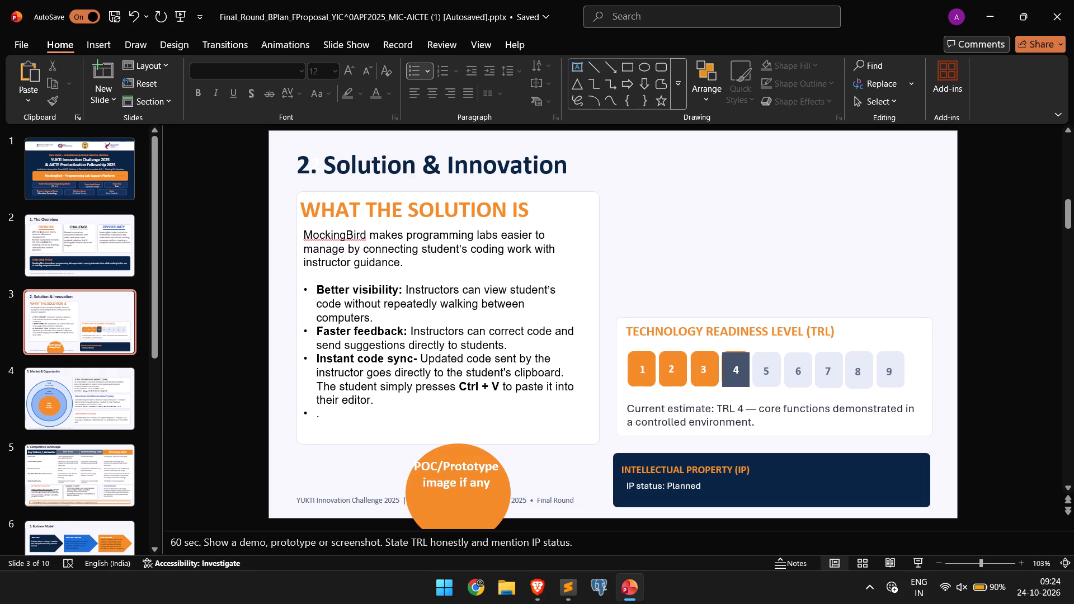
left_click(508, 294)
type("an in")
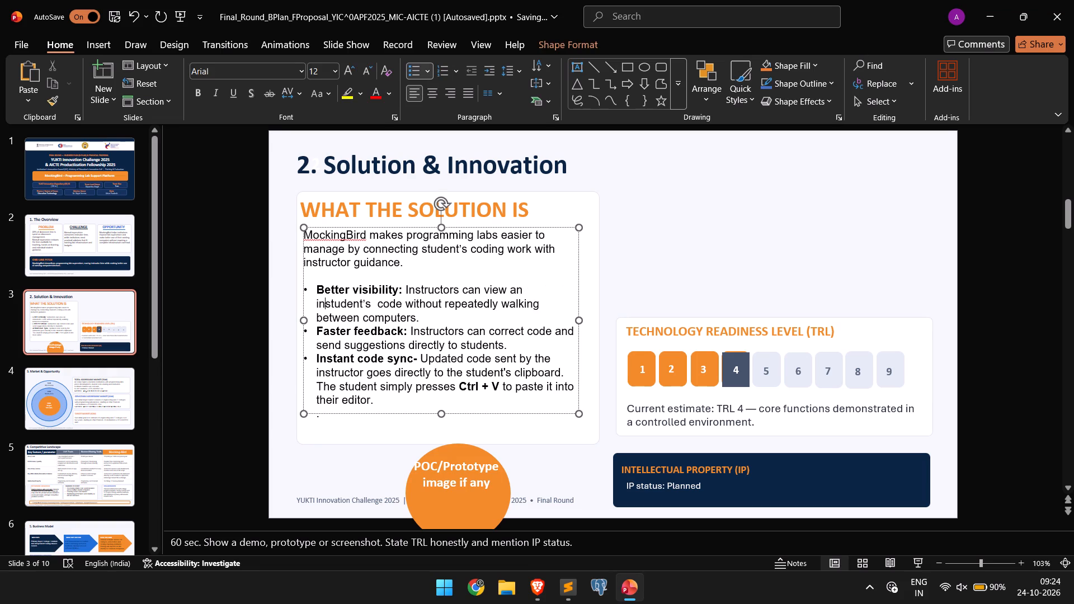
type("dividua")
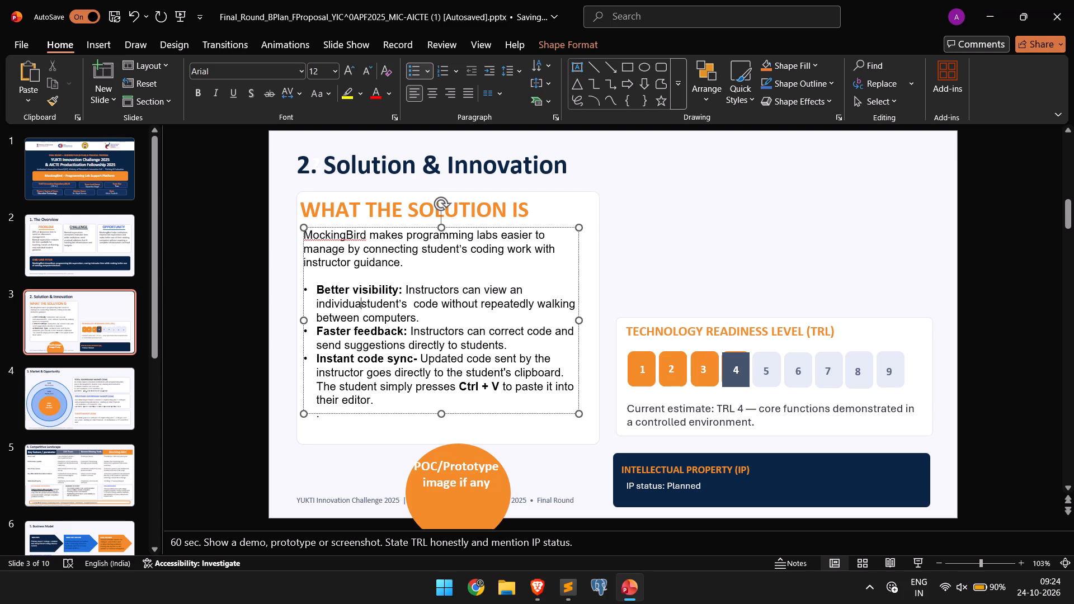
type("l")
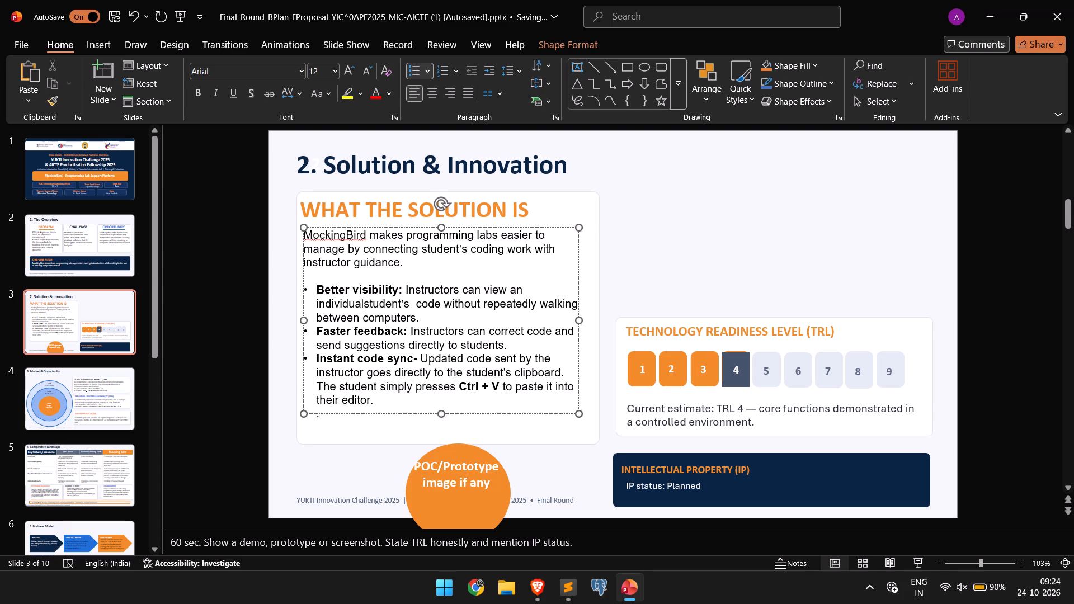
key("space")
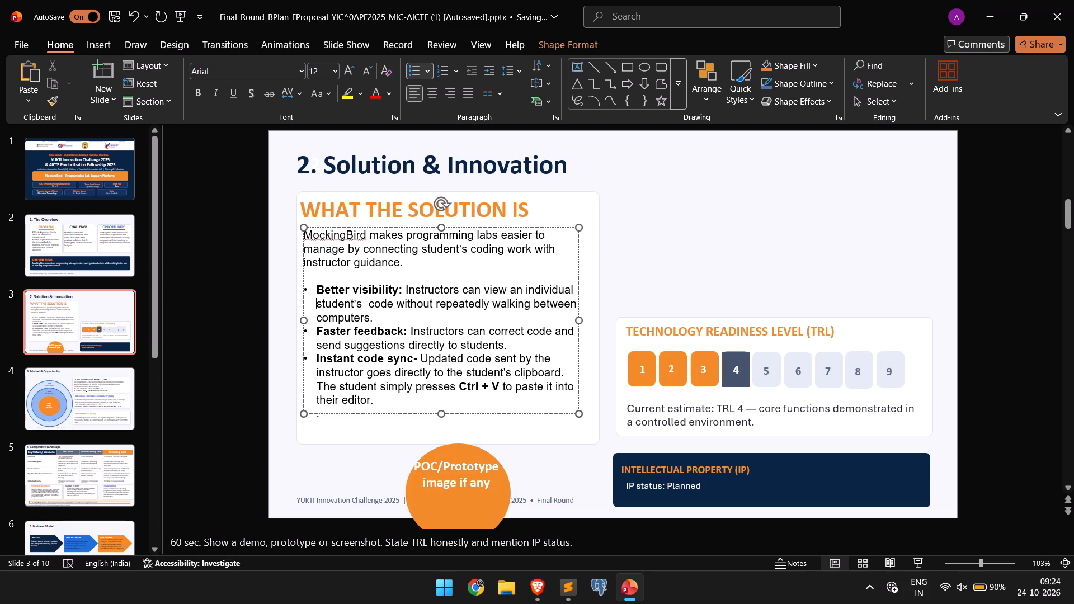
left_click(364, 309)
key("Right")
key("BackSpace")
Insert the word "file" after "code" in the "Better visibility:" bullet, keeping single spaces around it.
key("Right")
key("Right")
key("Right")
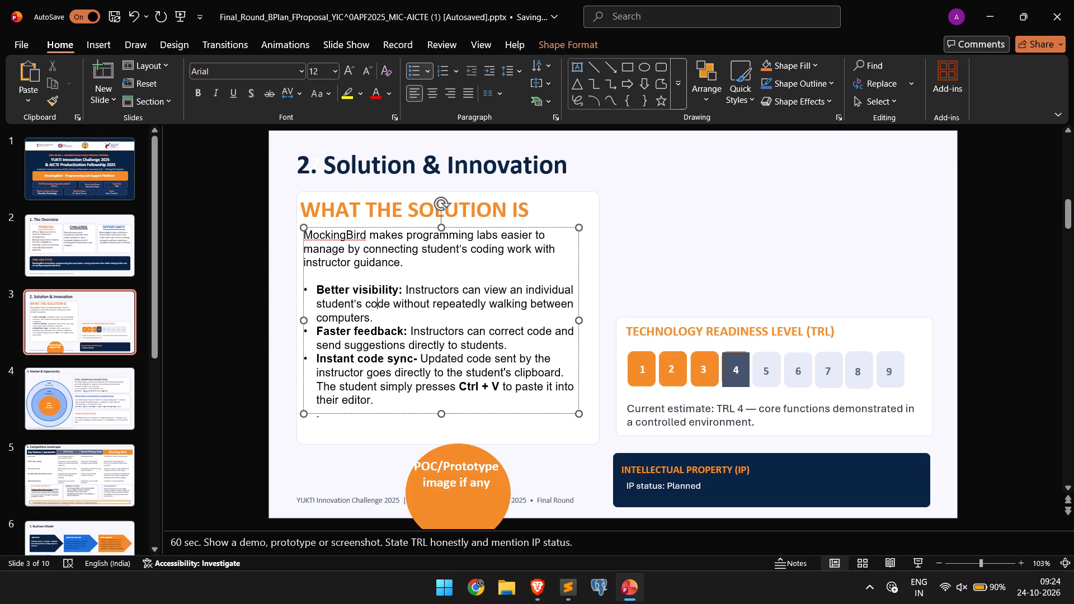
key("Right")
key("Right")
type("file")
key("space")
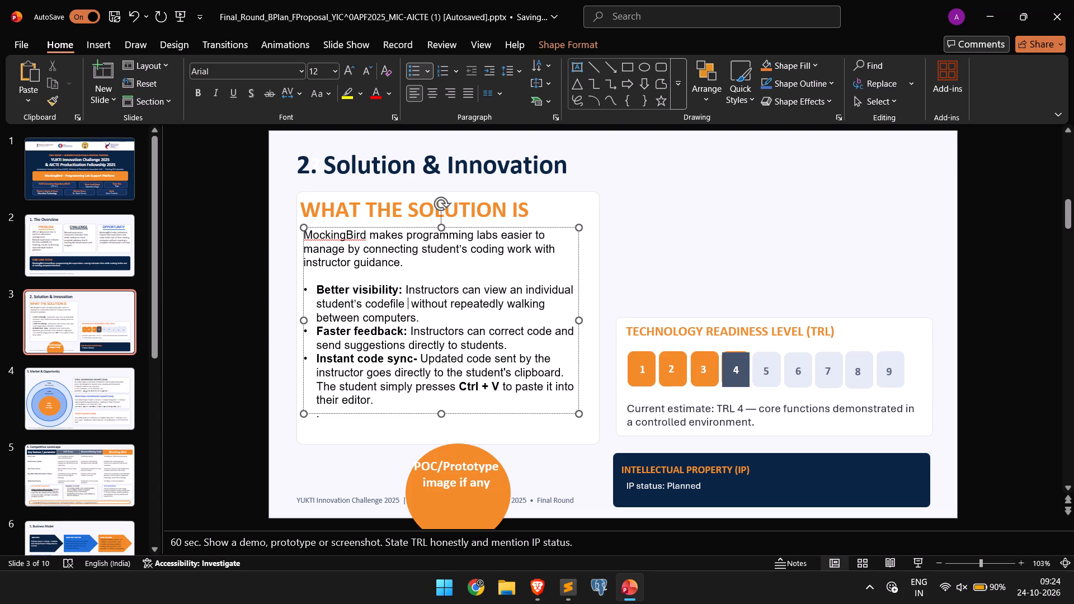
key("Left")
key("Left")
key("Left")
key("Left")
key("Left")
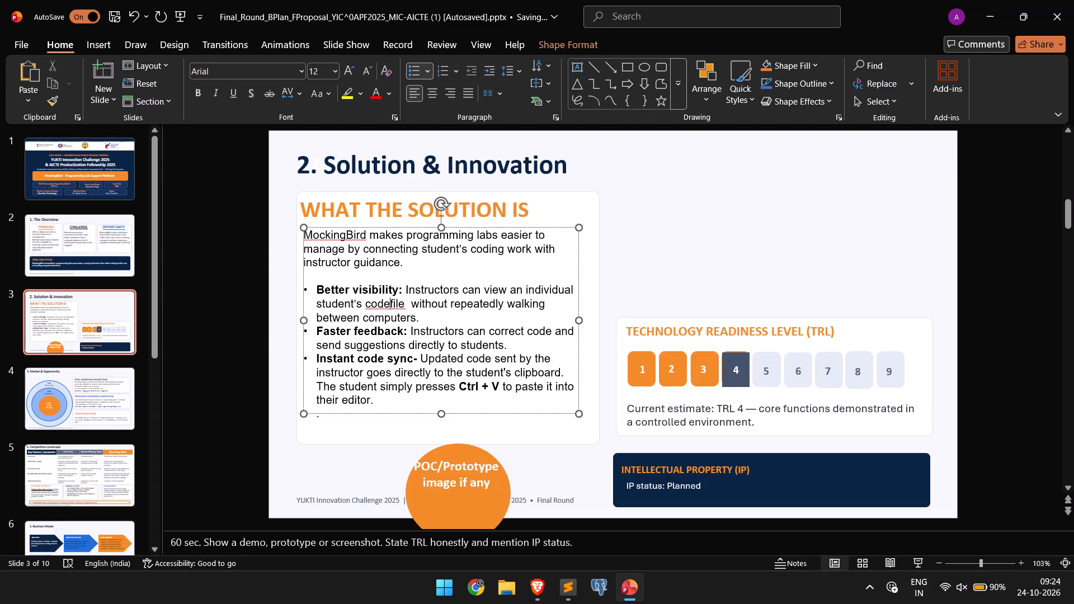
key("space")
left_click(414, 303)
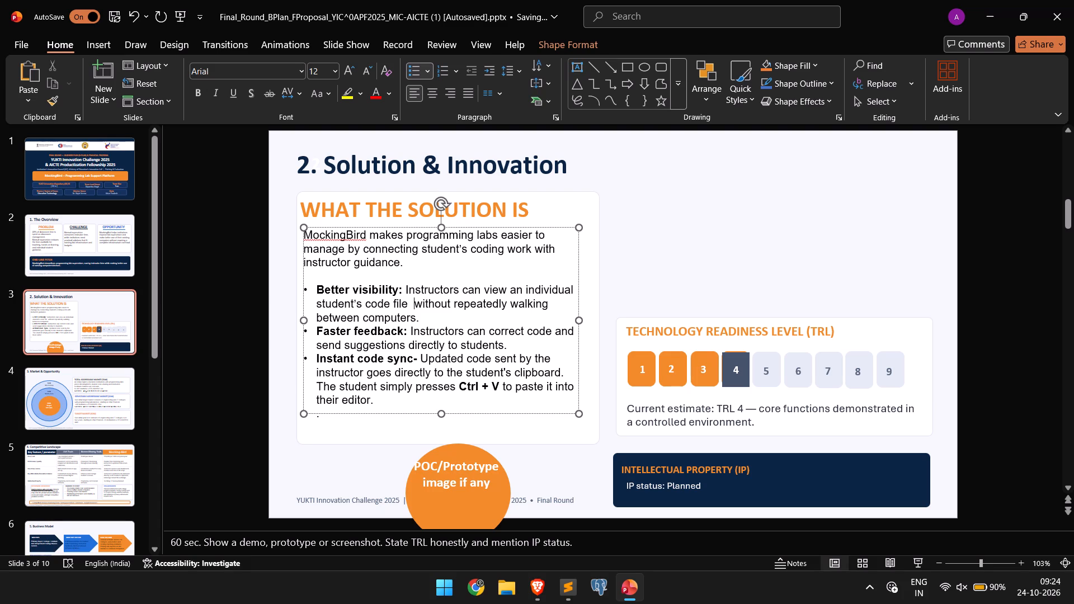
key("BackSpace")
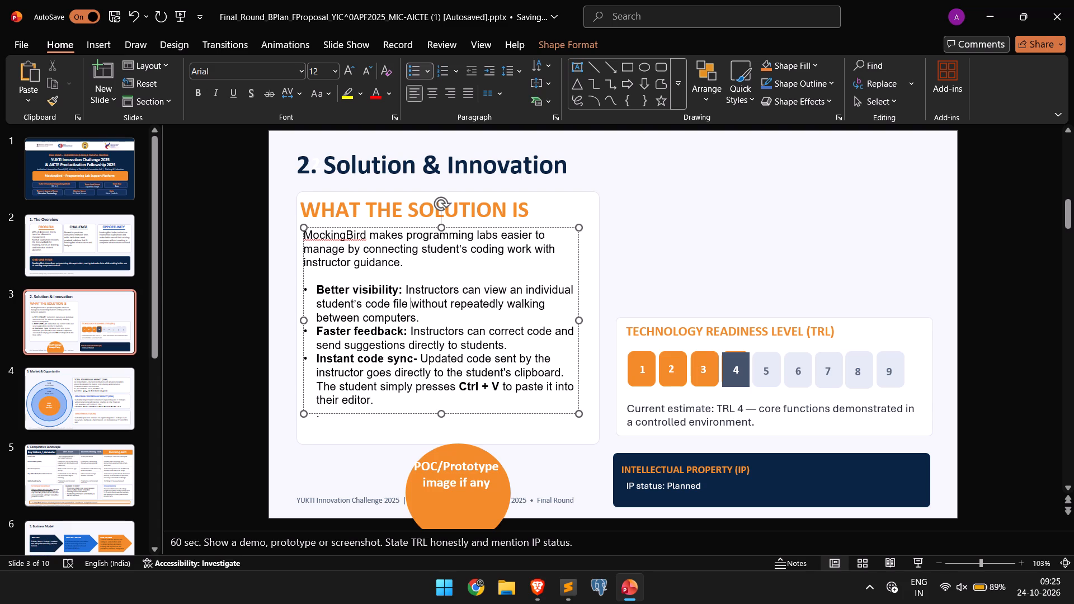
Replace "suggestions" with "updated code/correction" in the "Faster feedback:" bullet and leave the text box.
left_click(405, 347)
key("BackSpace")
key("BackSpace")
key("BackSpace")
key("BackSpace")
key("BackSpace")
key("BackSpace")
key("BackSpace")
key("BackSpace")
key("BackSpace")
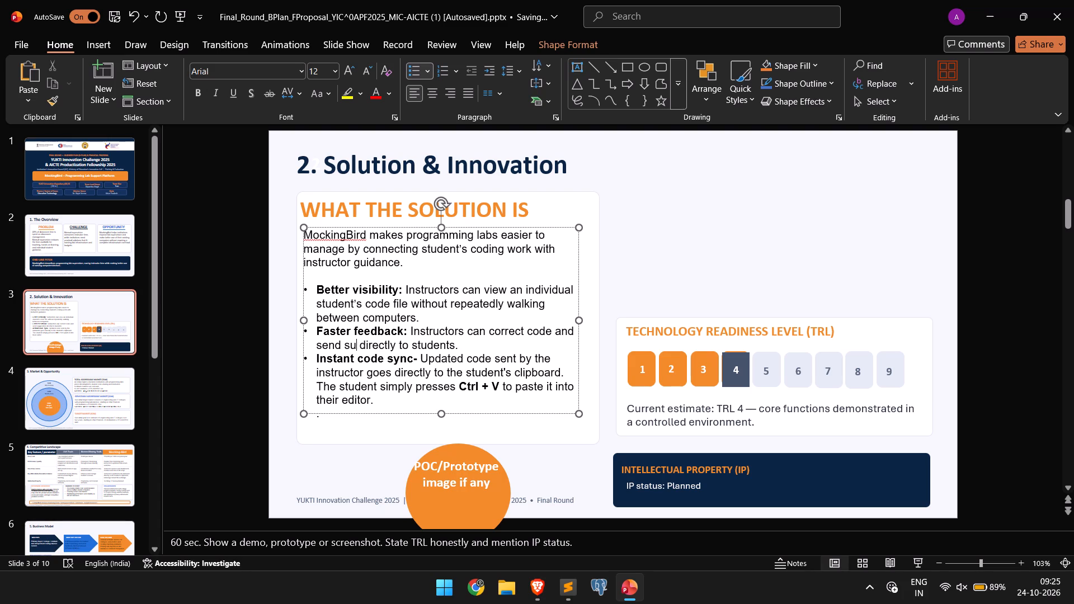
key("BackSpace")
key("BackSpace")
type("updated code/correction")
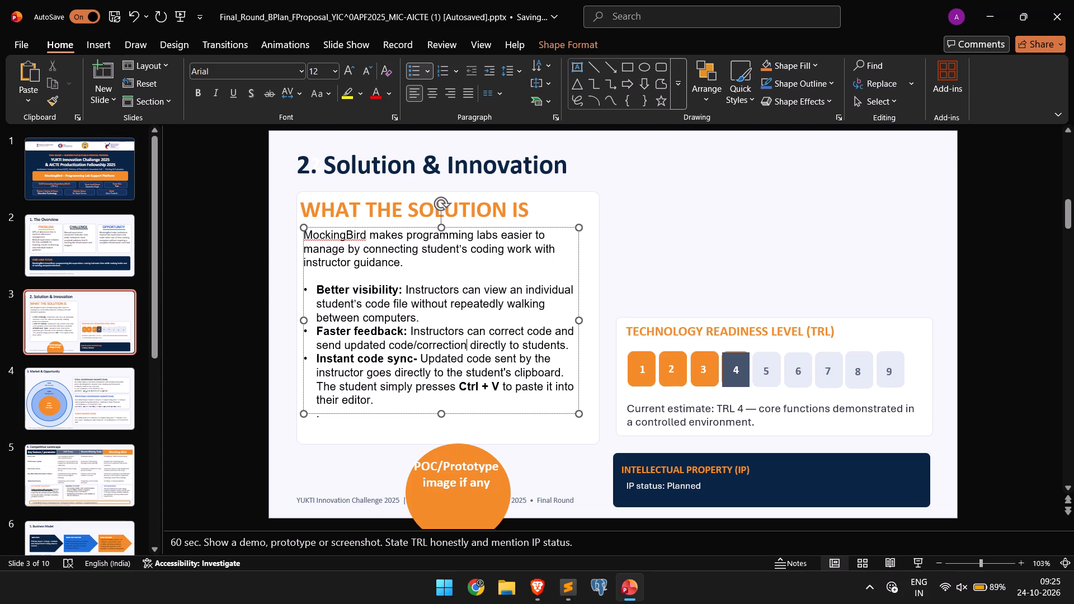
left_click(617, 288)
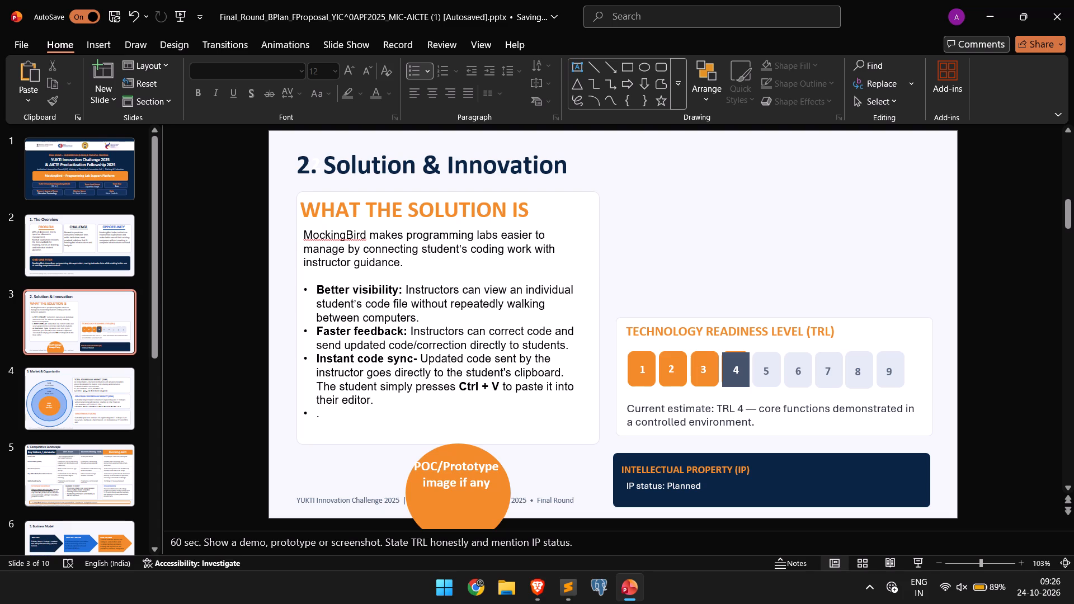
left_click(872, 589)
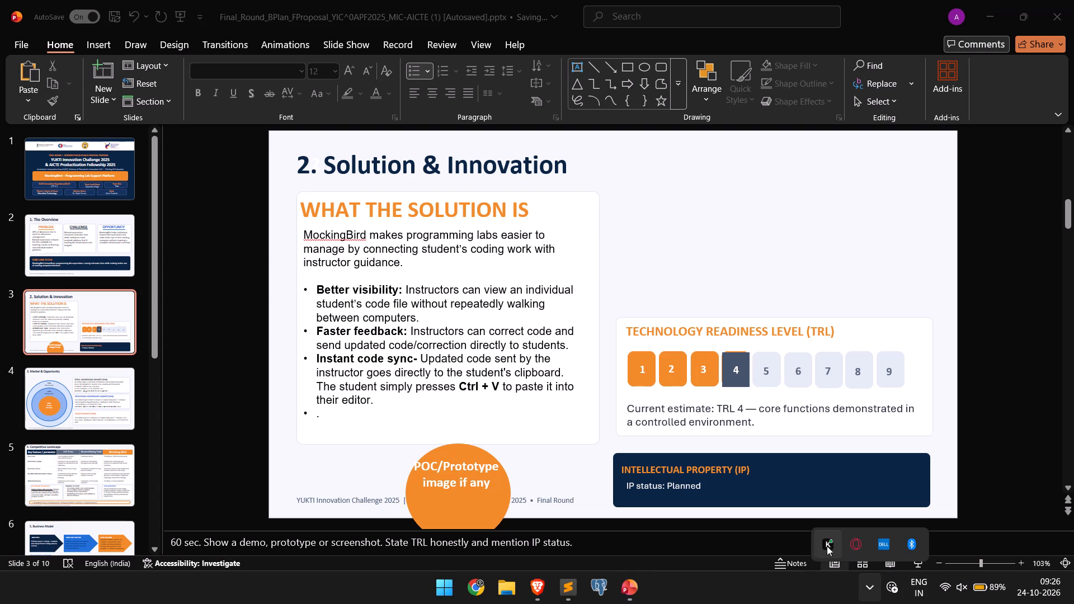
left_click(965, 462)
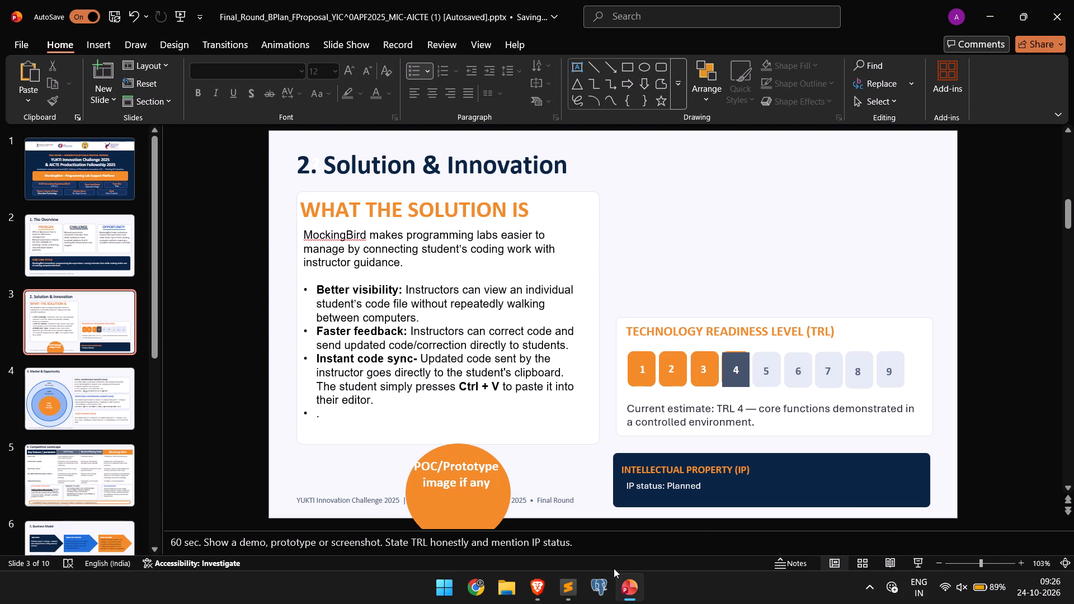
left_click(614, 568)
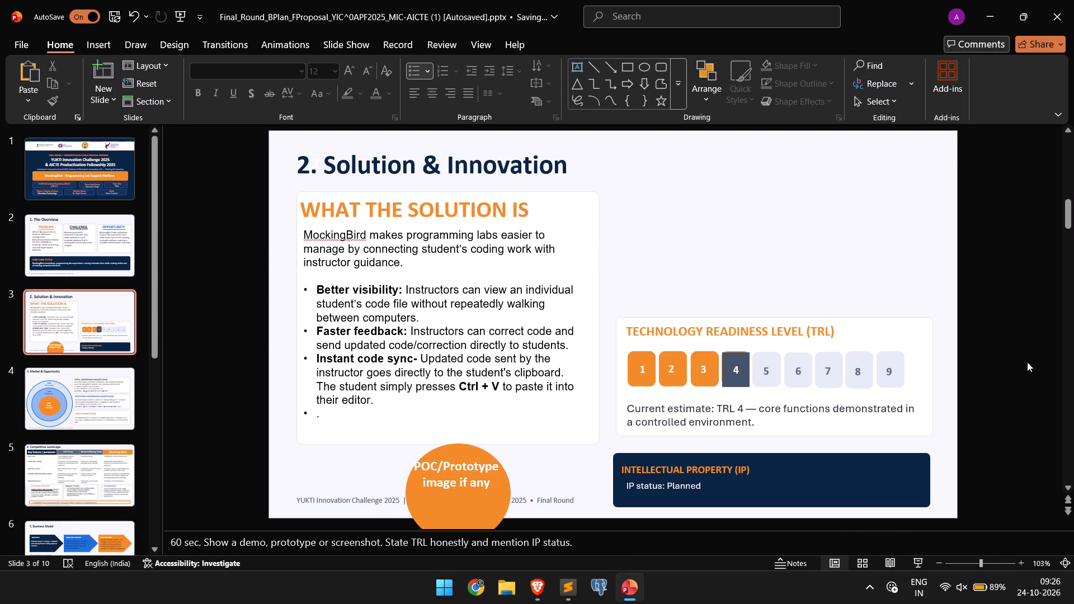
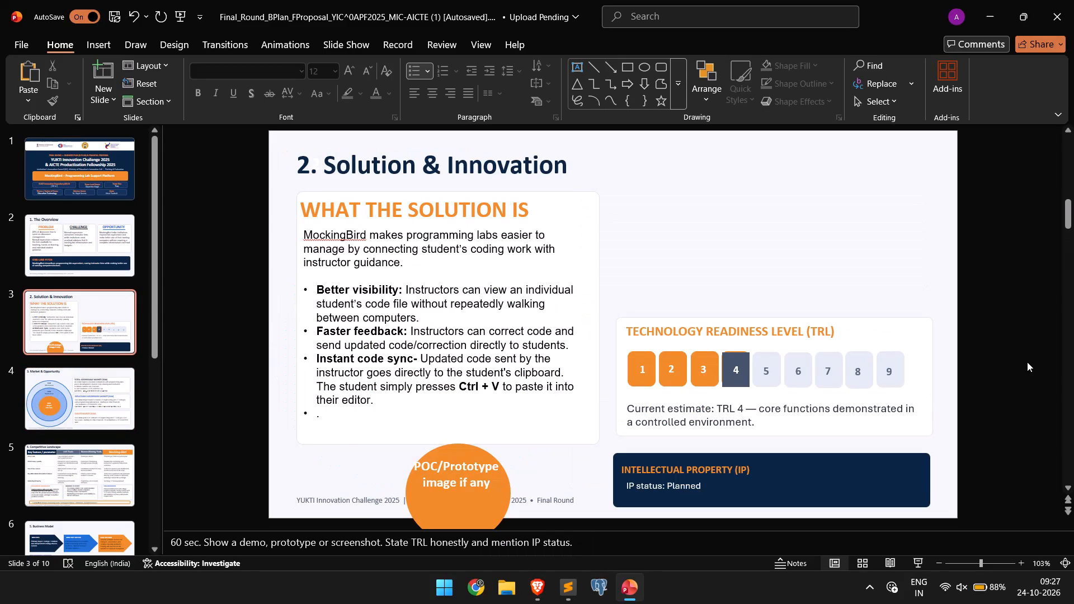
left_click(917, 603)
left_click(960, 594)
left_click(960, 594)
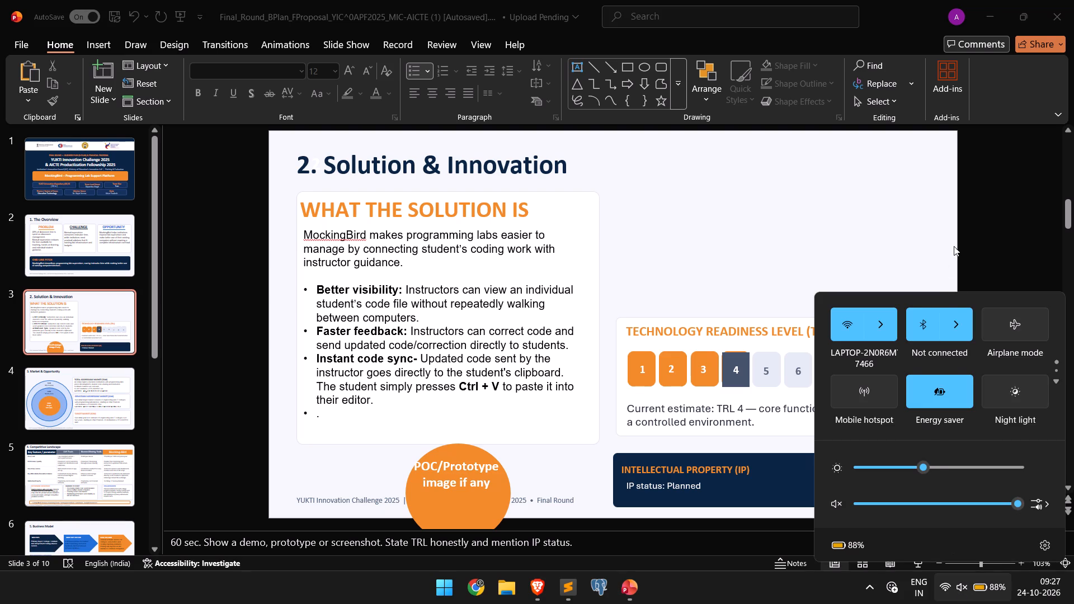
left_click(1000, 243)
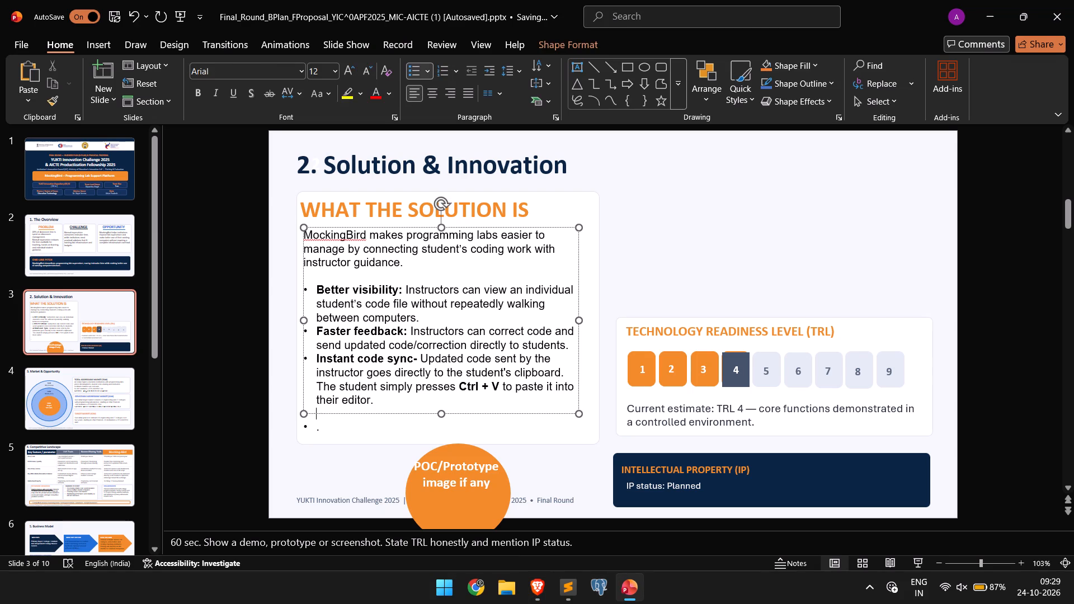
key("ctrl+v")
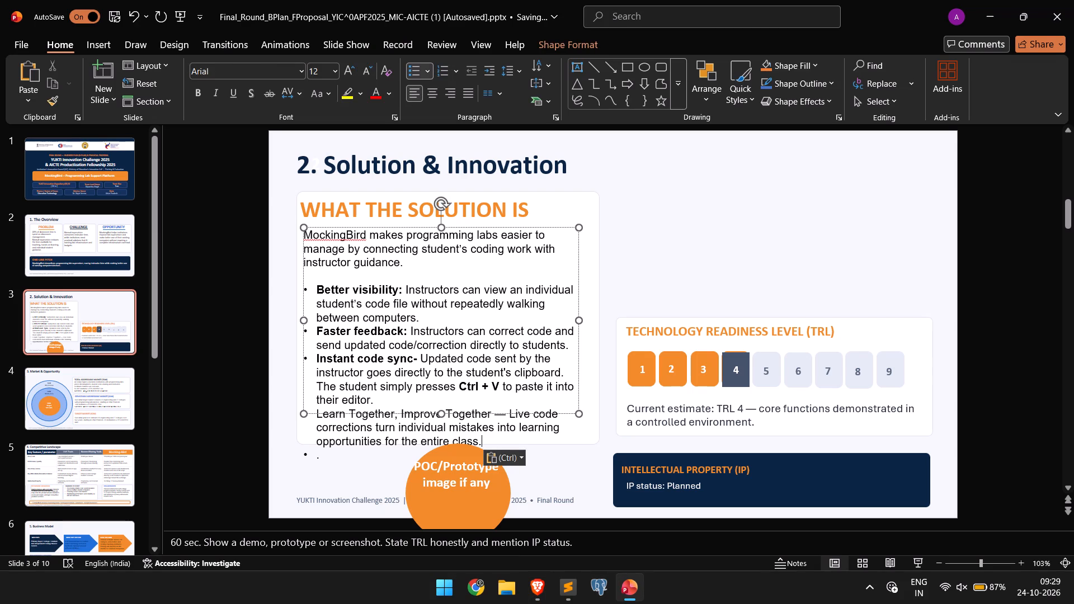
left_click(319, 453)
key("BackSpace")
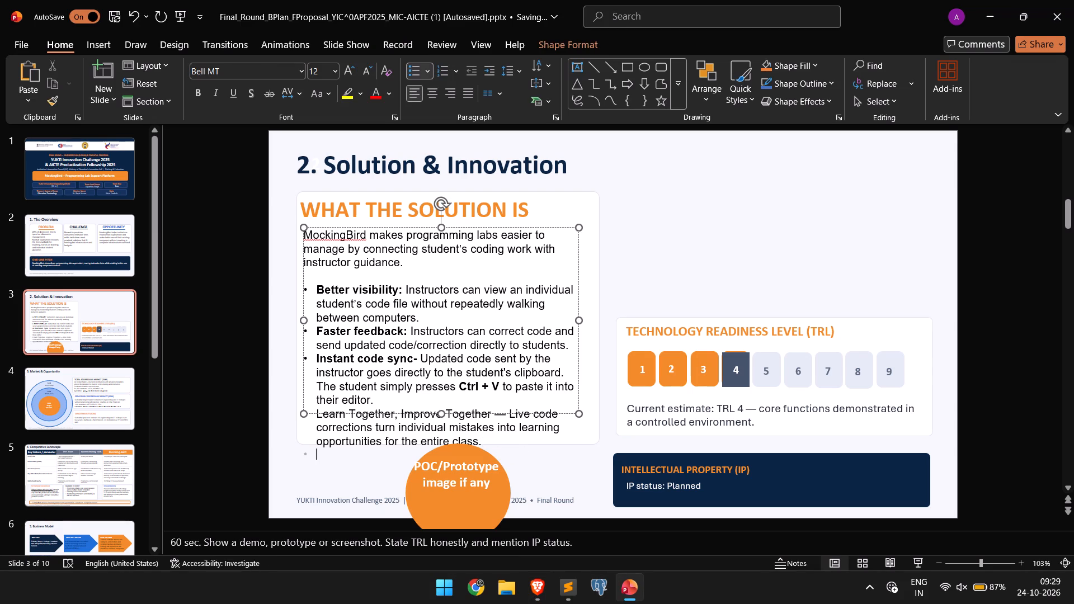
key("BackSpace")
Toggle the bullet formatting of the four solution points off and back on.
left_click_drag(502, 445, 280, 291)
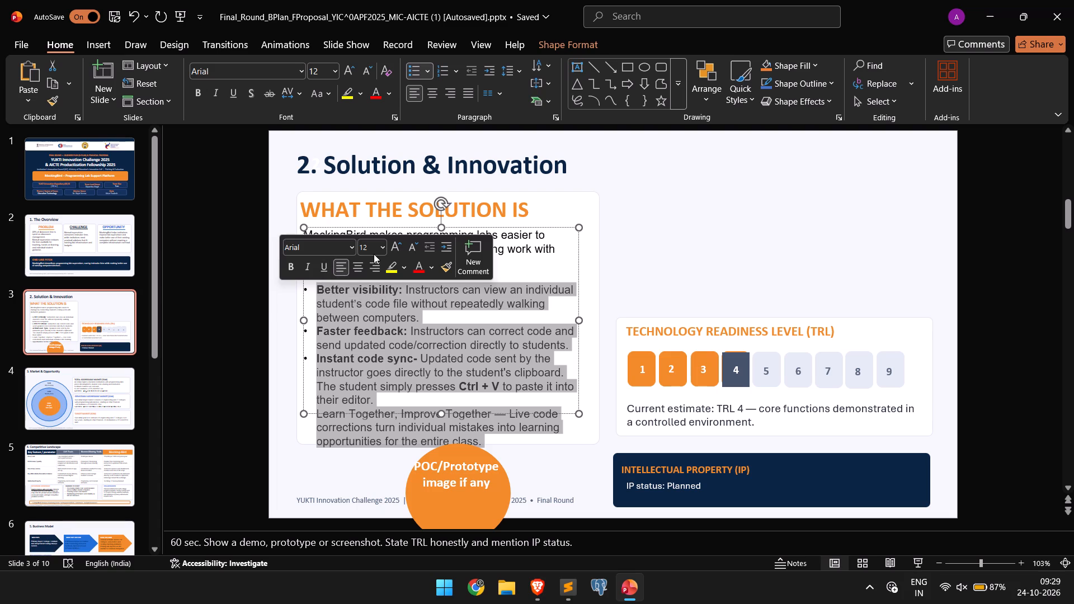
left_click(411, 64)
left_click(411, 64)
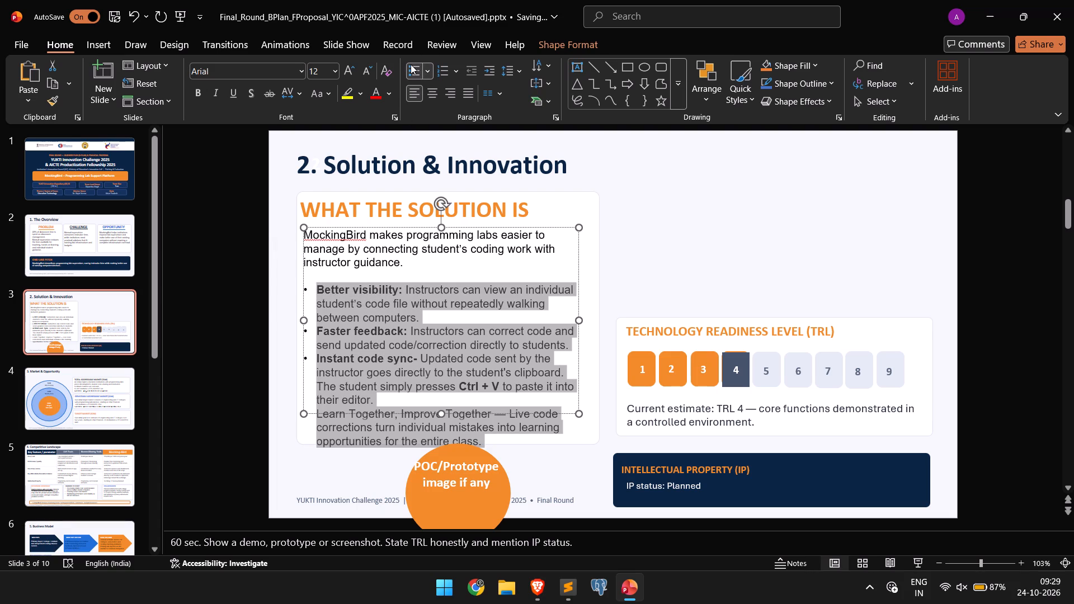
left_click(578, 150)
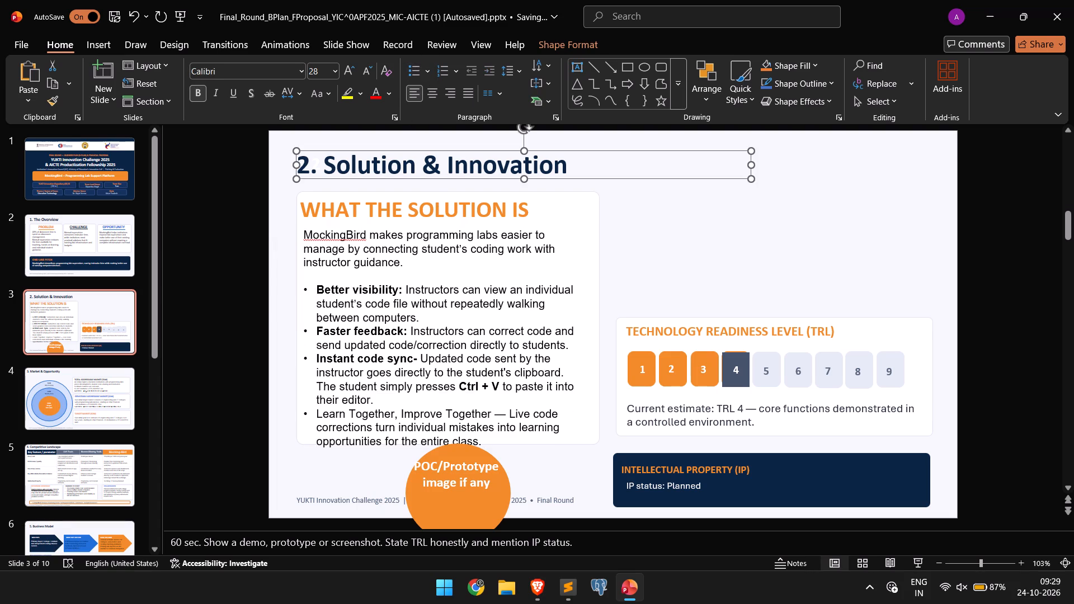
Bold the phrase "Learn Together, Improve Together" at the start of the last solution bullet.
left_click(491, 416)
left_click_drag(491, 416, 227, 414)
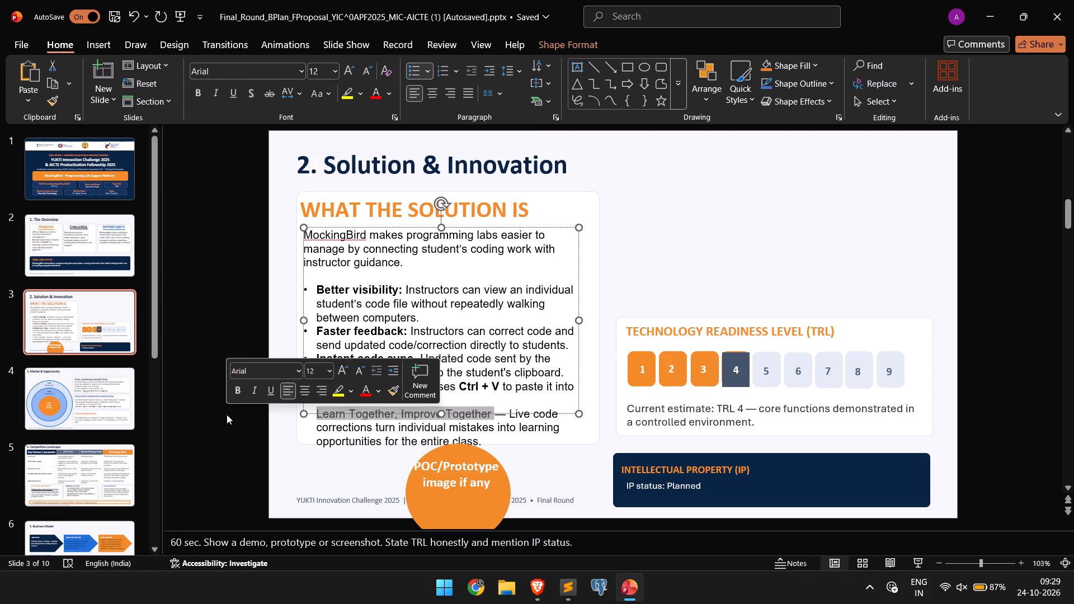
left_click(238, 393)
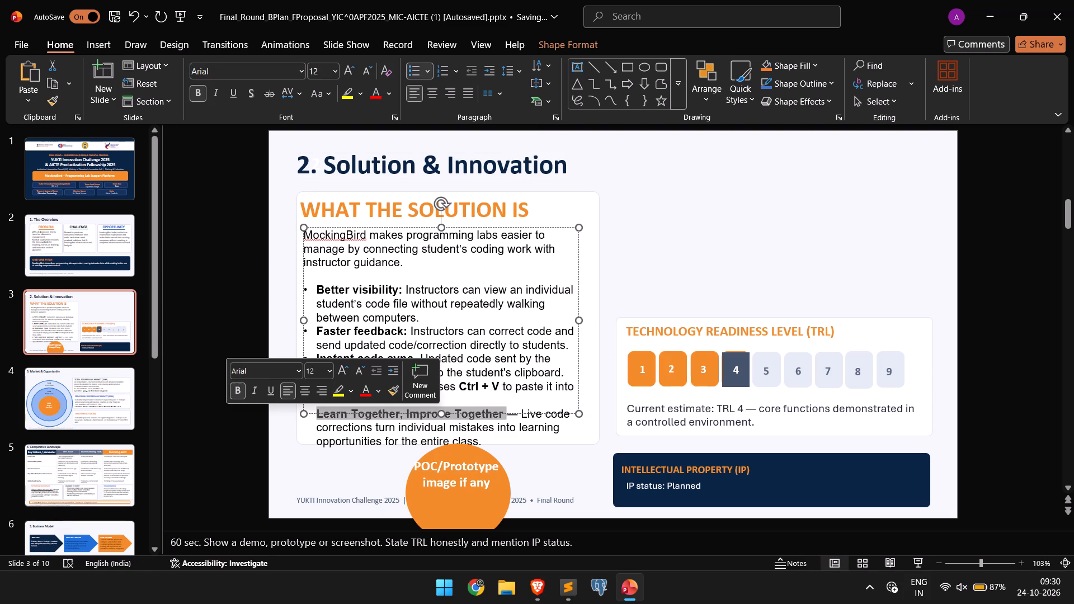
Shorten the bold lead-in of the last solution bullet to "Learn/Improve Together".
left_click(404, 420)
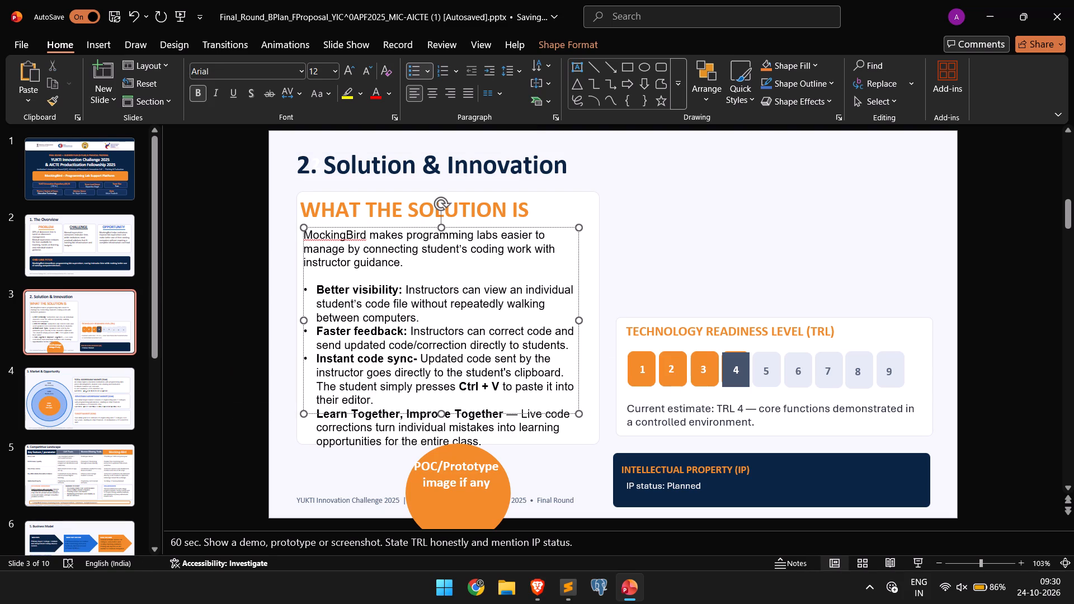
key("BackSpace")
key("BackSpace")
key("BackSpace")
key("BackSpace")
key("BackSpace")
key("BackSpace")
key("BackSpace")
key("BackSpace")
key("BackSpace")
key("BackSpace")
key("BackSpace")
key("BackSpace")
key("BackSpace")
key("BackSpace")
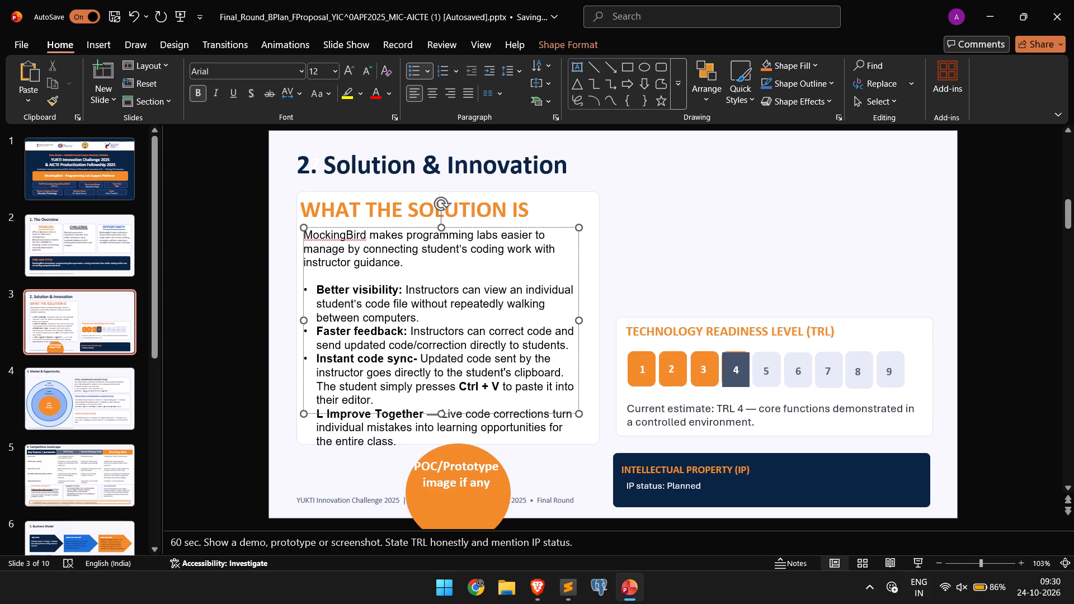
key("BackSpace")
type("Learn")
key("space")
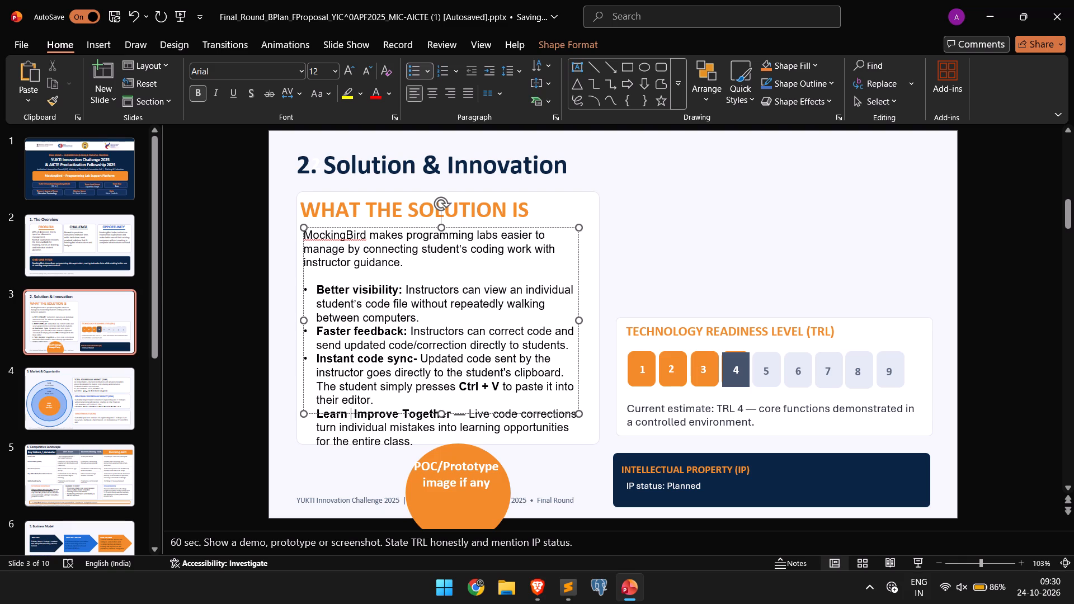
key("Right")
key("BackSpace")
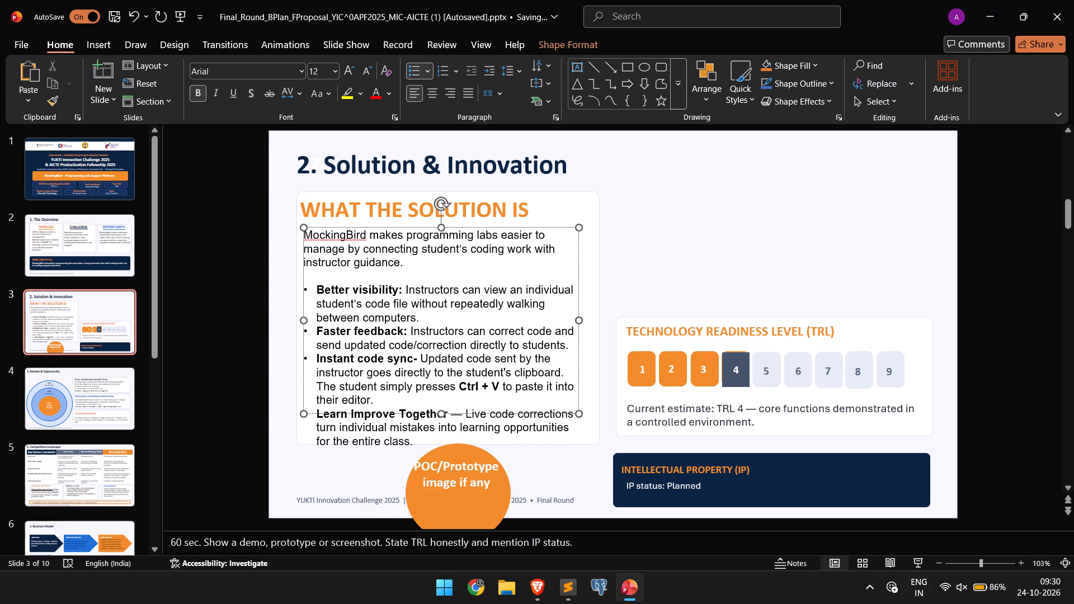
key("BackSpace")
key("slash")
Extend the bottom edge of the solution text box down to enclose the last bullet, and deselect it.
left_click(440, 414)
left_click_drag(441, 413, 441, 413)
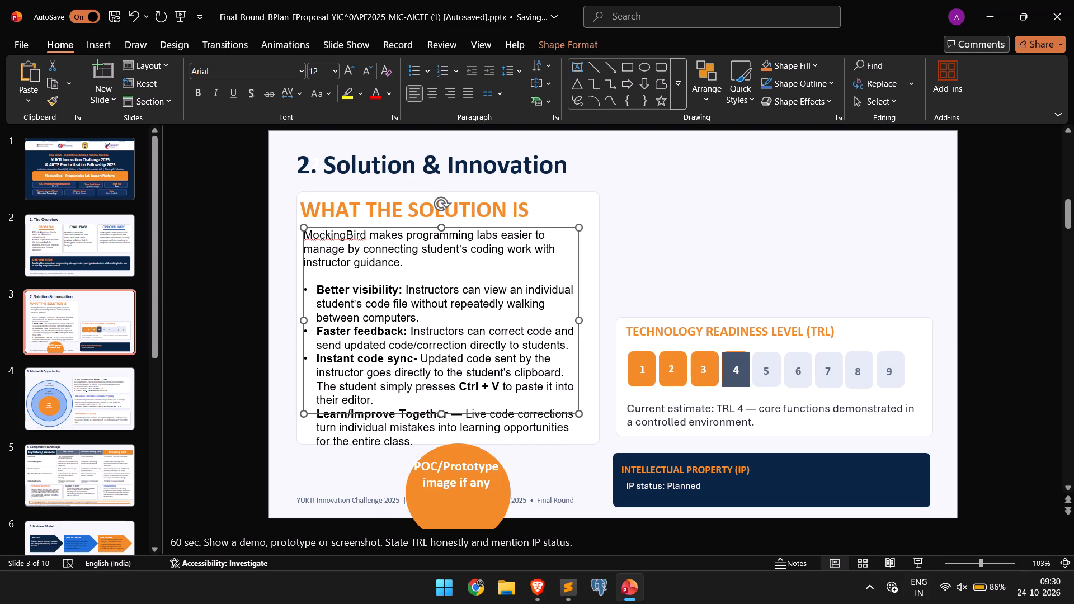
left_click_drag(441, 413, 447, 447)
left_click(642, 273)
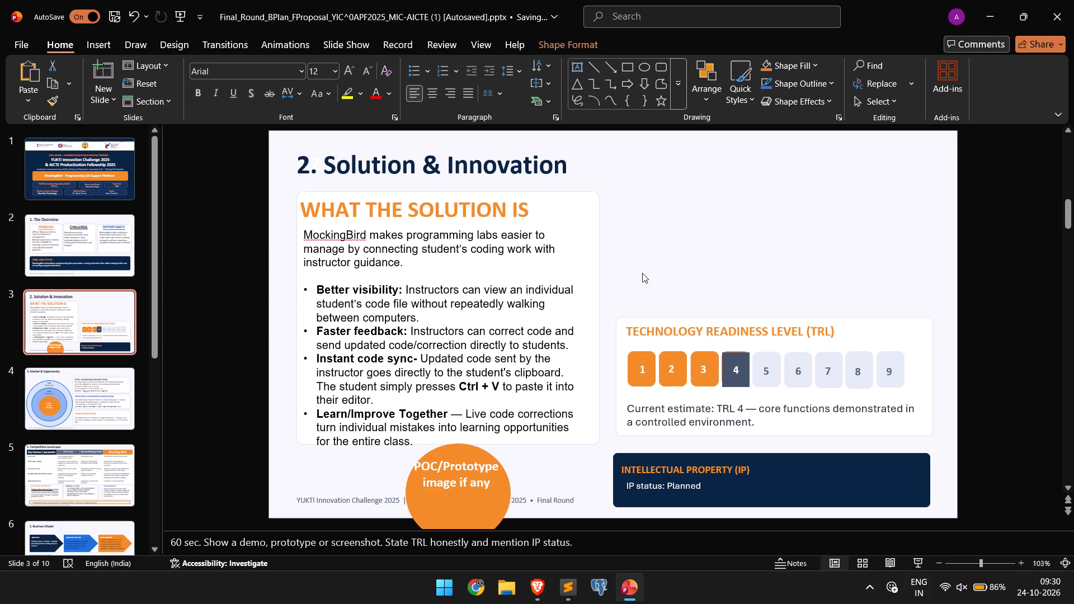
Replace the long dash after "Learn/Improve Together" with a hyphen.
left_click(459, 410)
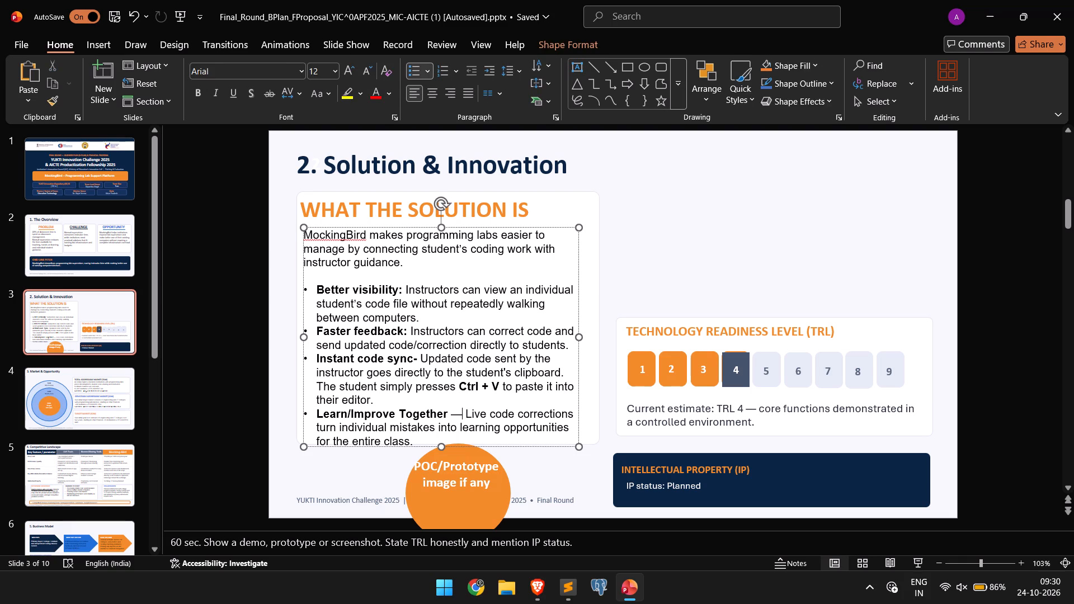
key("BackSpace")
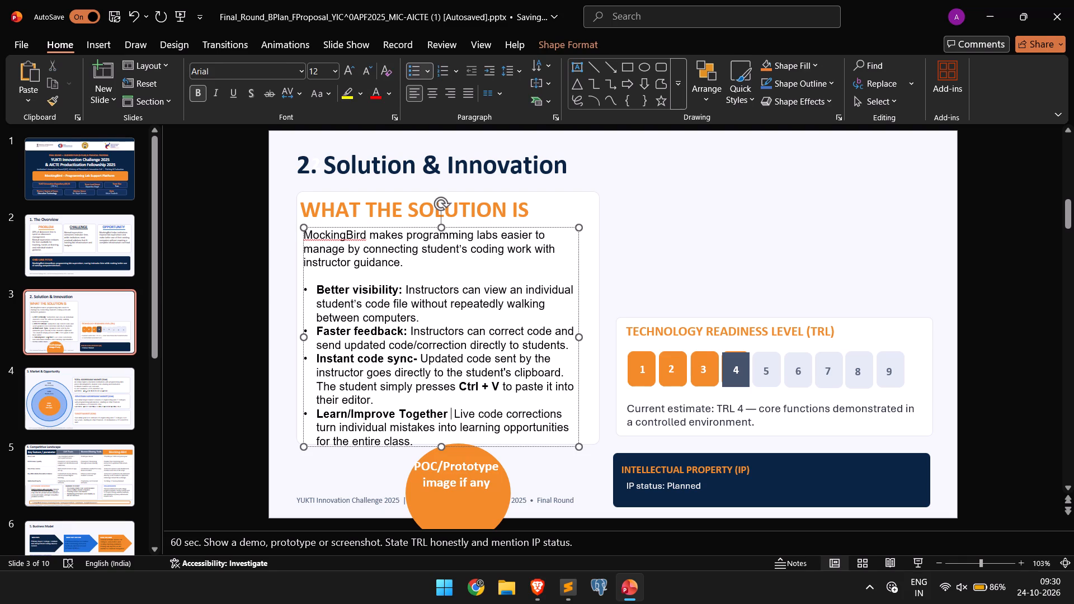
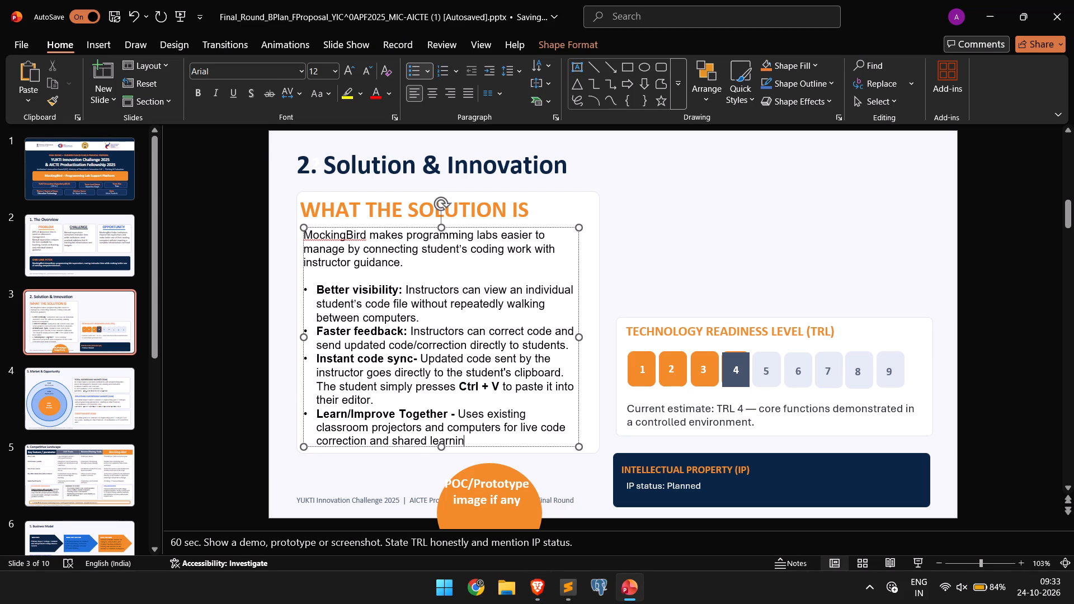
key("BackSpace")
key("BackSpace")
key("BackSpace")
key("BackSpace")
key("BackSpace")
key("BackSpace")
key("BackSpace")
key("BackSpace")
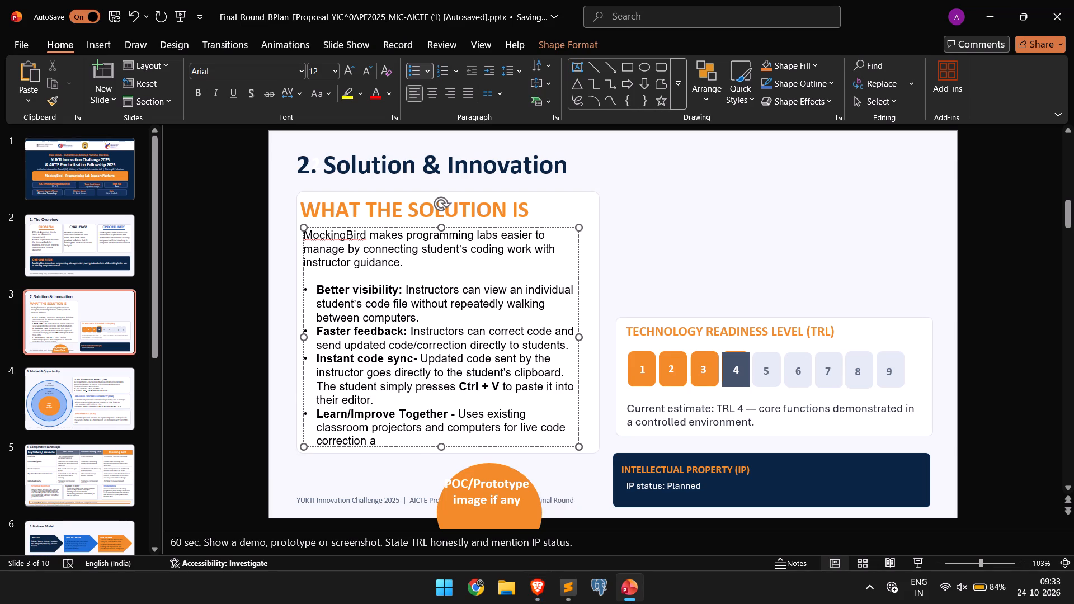
key("BackSpace")
type("so")
key("space")
type("entire class can learn from an indi")
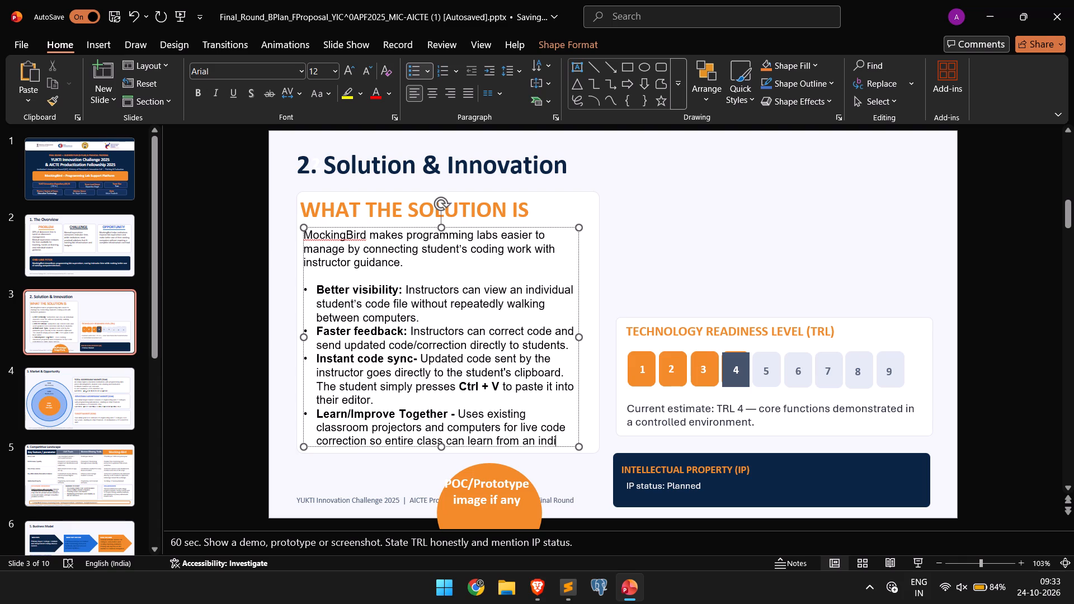
type("vidual's mistake")
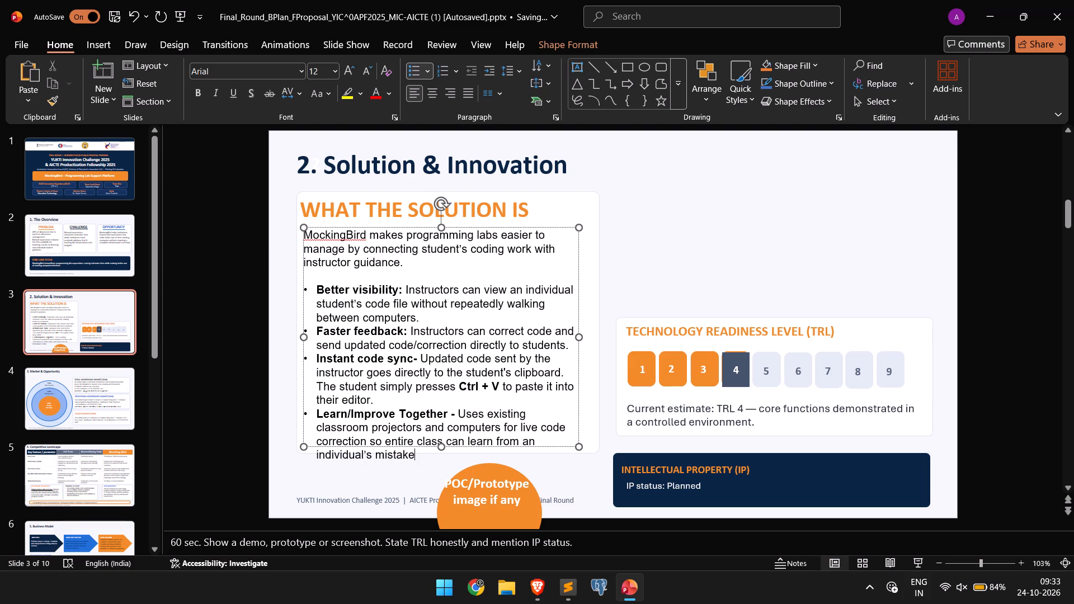
key("period")
Extend the white solution card further down, past the last bullet's final line.
left_click(591, 443)
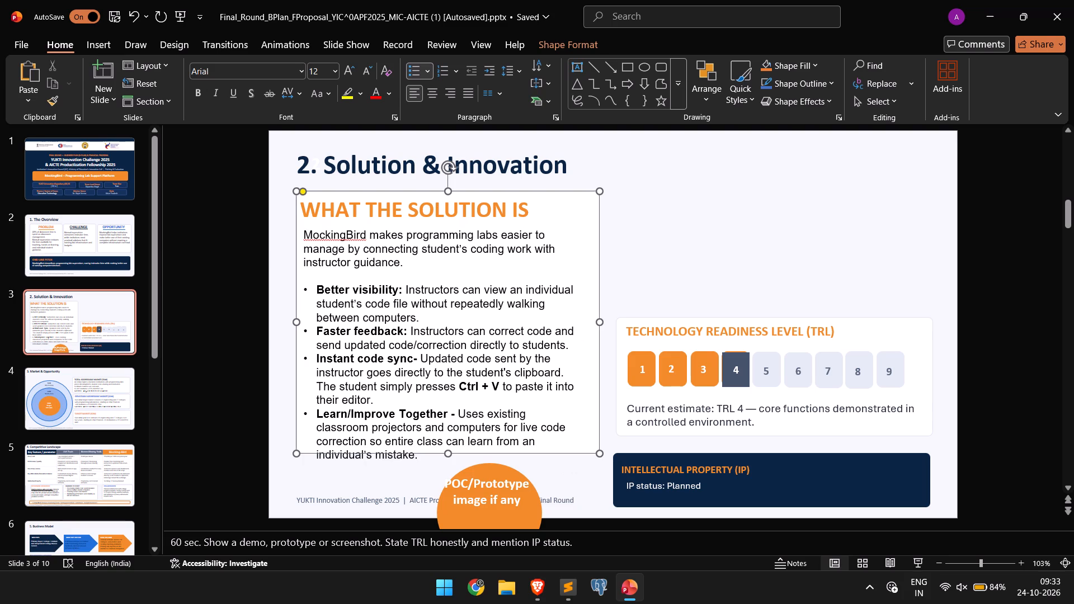
left_click_drag(449, 454, 447, 473)
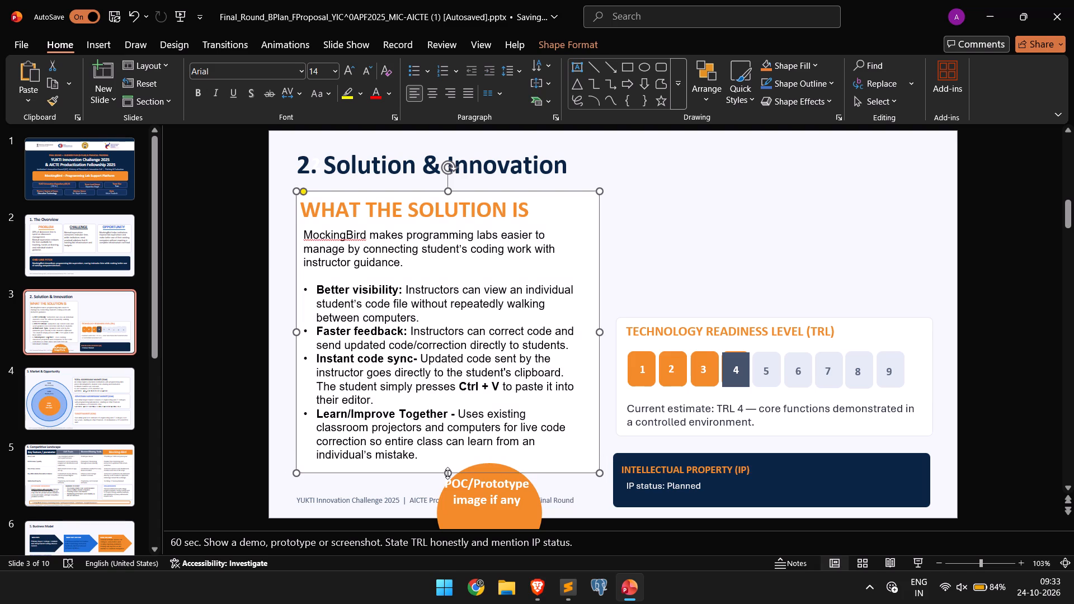
Move the "POC/Prototype image if any" label and its orange circle together into the empty area above the Technology Readiness Level card.
left_click_drag(509, 502, 523, 516)
left_click_drag(523, 516, 770, 203)
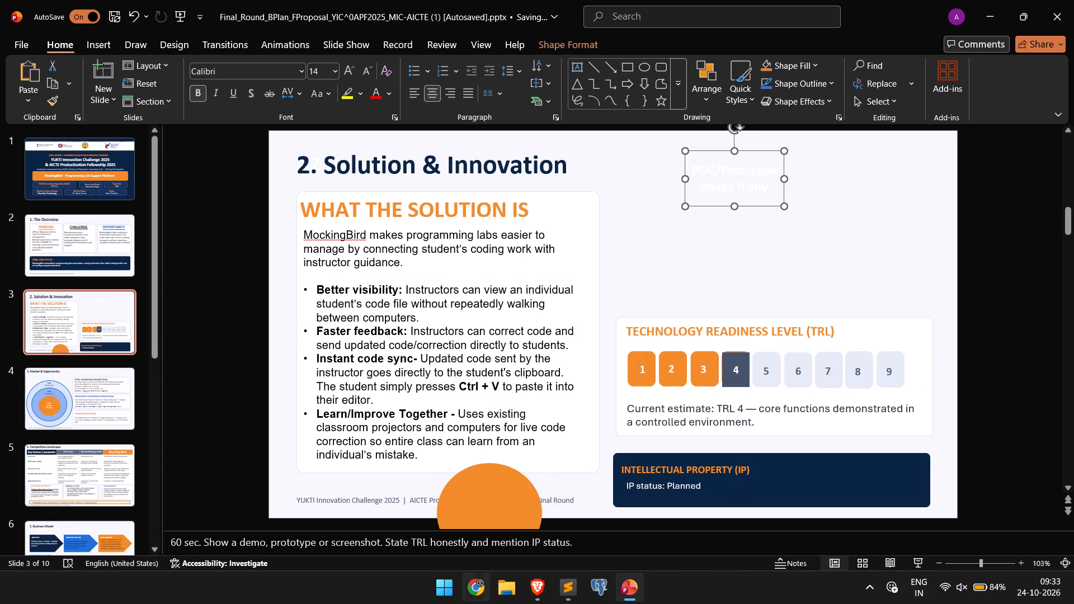
left_click(503, 492)
left_click_drag(503, 492, 492, 482)
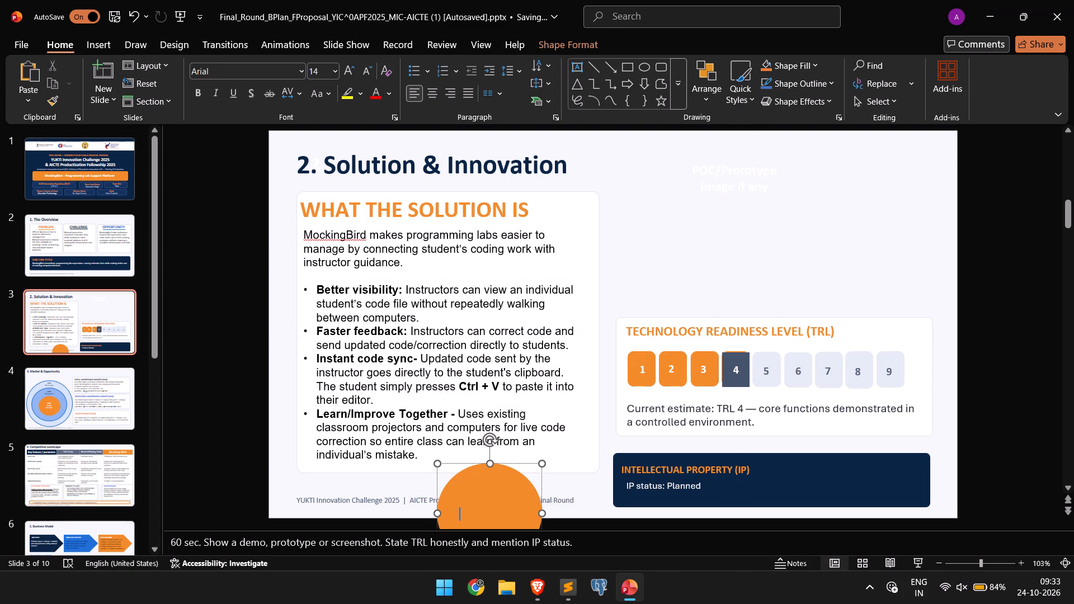
left_click_drag(492, 482, 492, 480)
left_click_drag(492, 480, 741, 166)
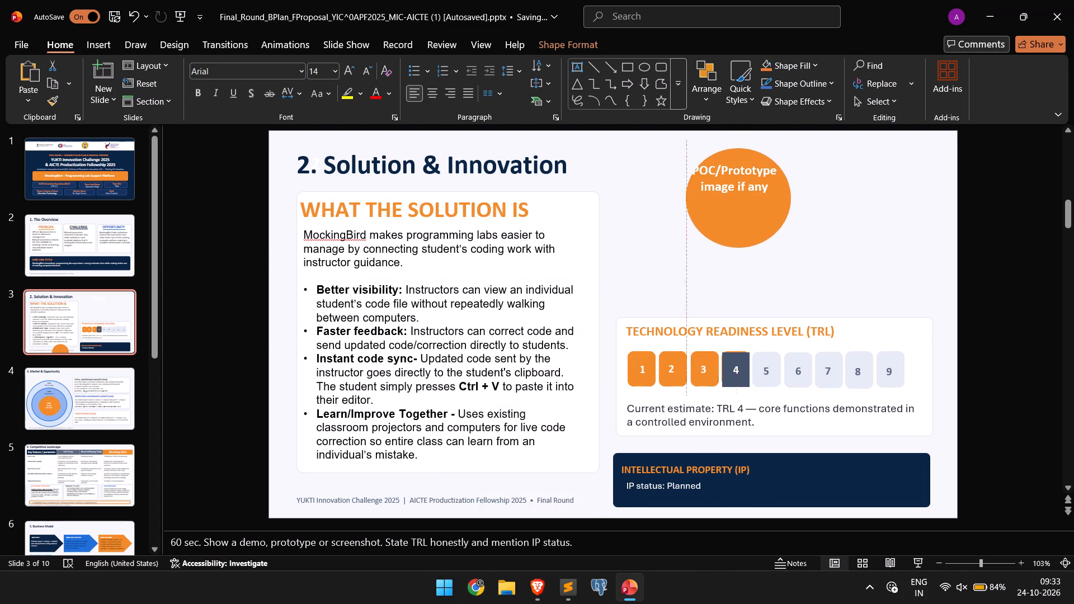
left_click_drag(741, 166, 737, 161)
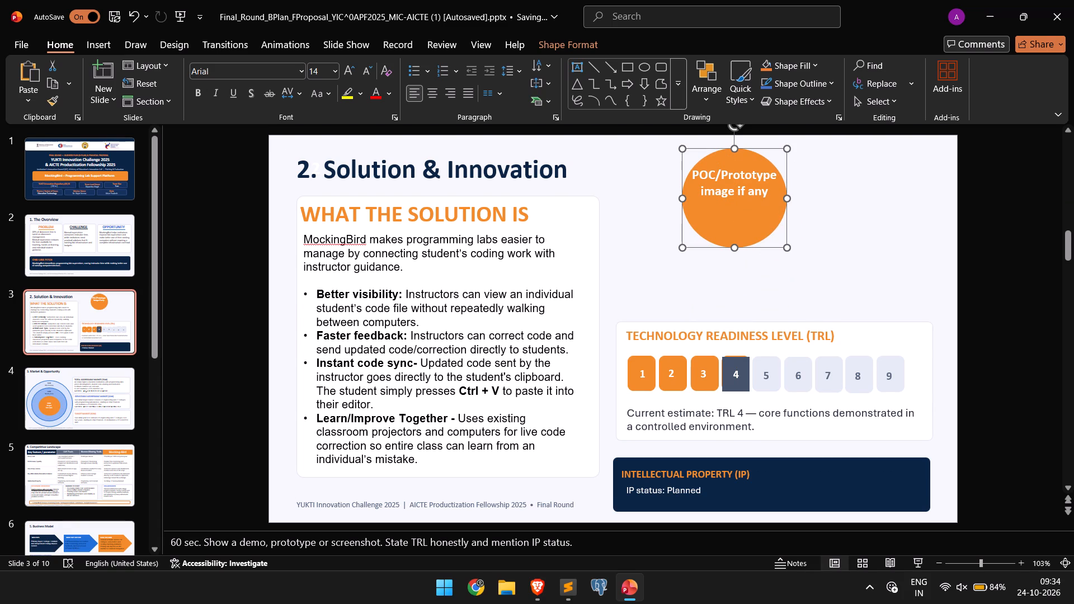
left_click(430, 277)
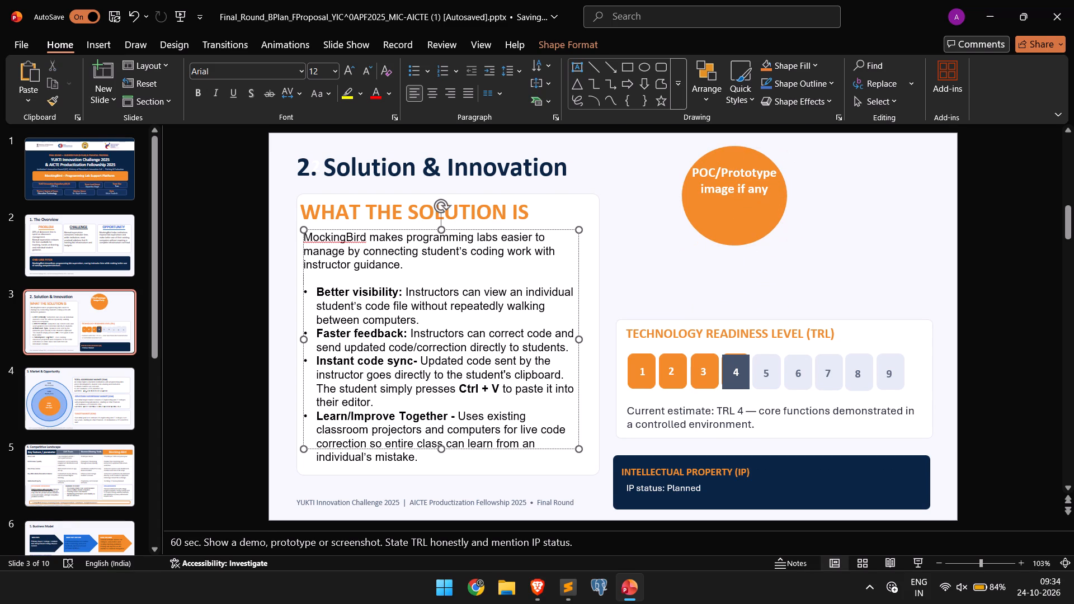
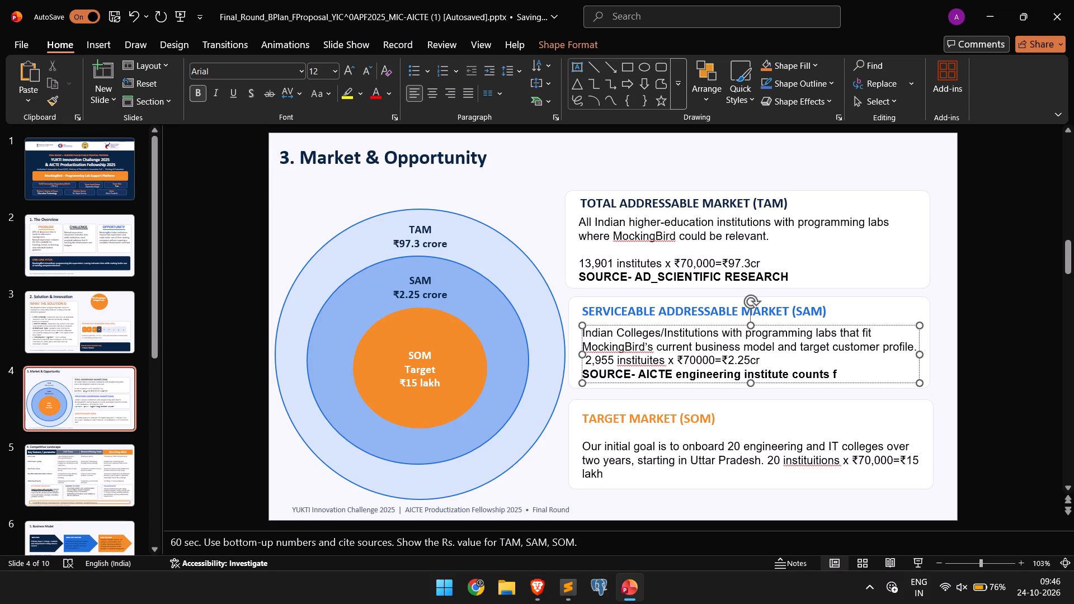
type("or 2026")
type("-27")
Look over the Competitive Landscape slide and the cost per unit on the Business Model slide.
left_click(1072, 362)
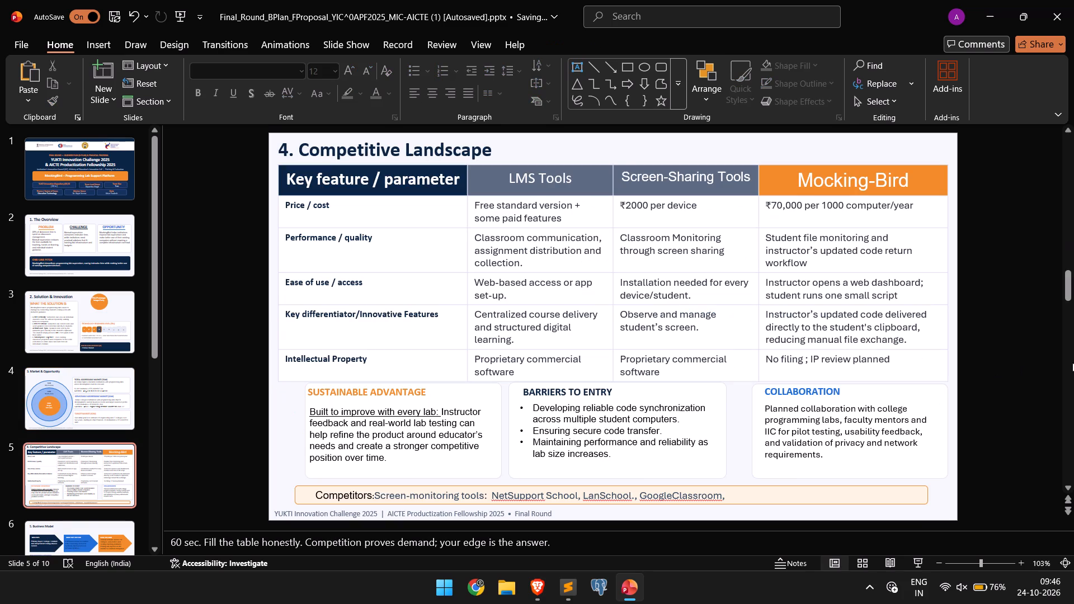
left_click(1023, 365)
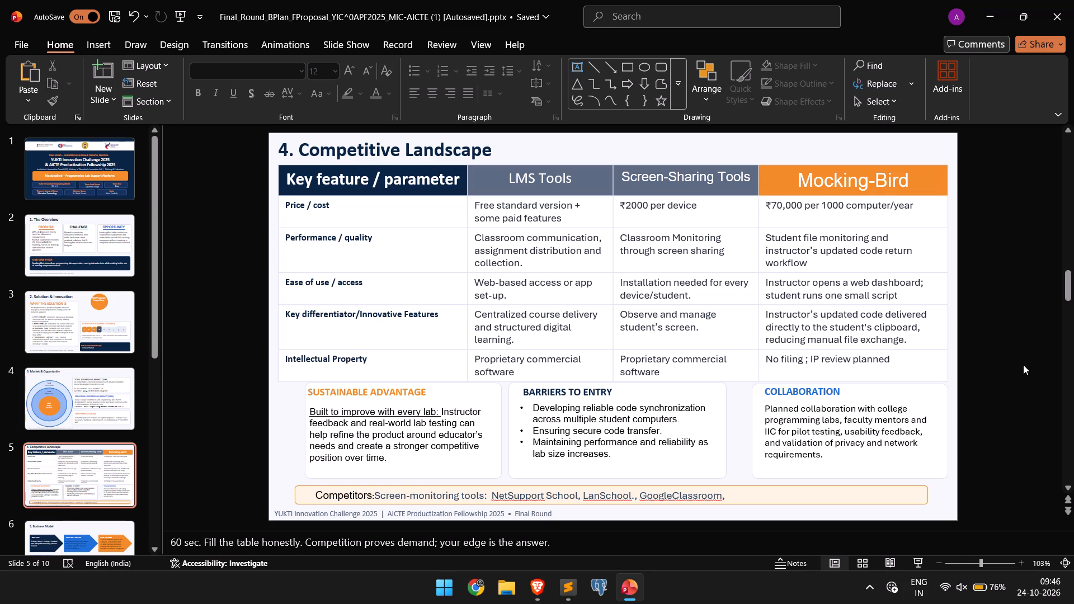
key("Down")
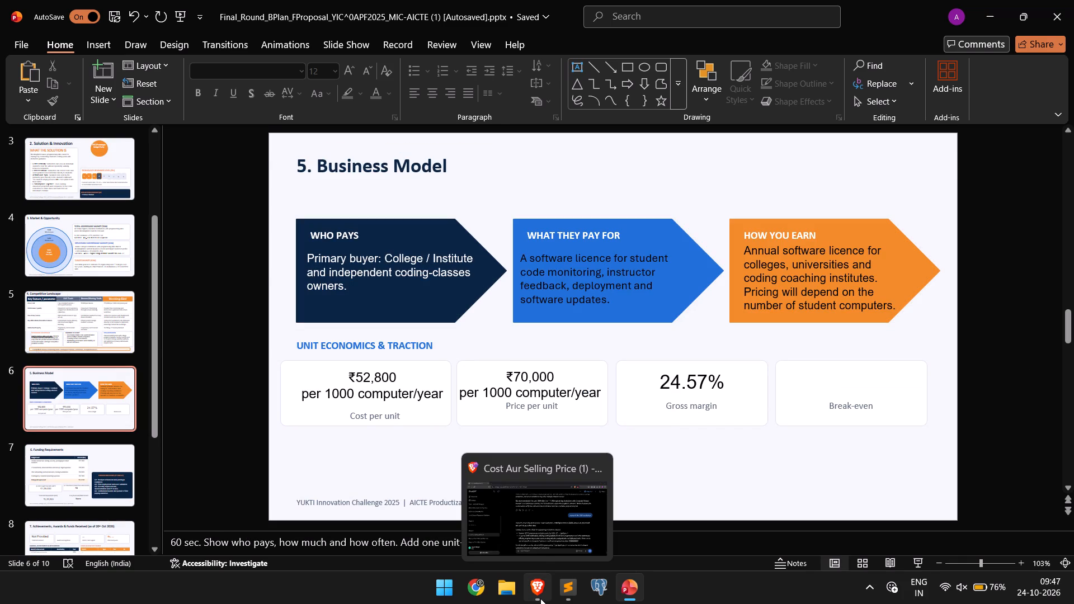
left_click(406, 374)
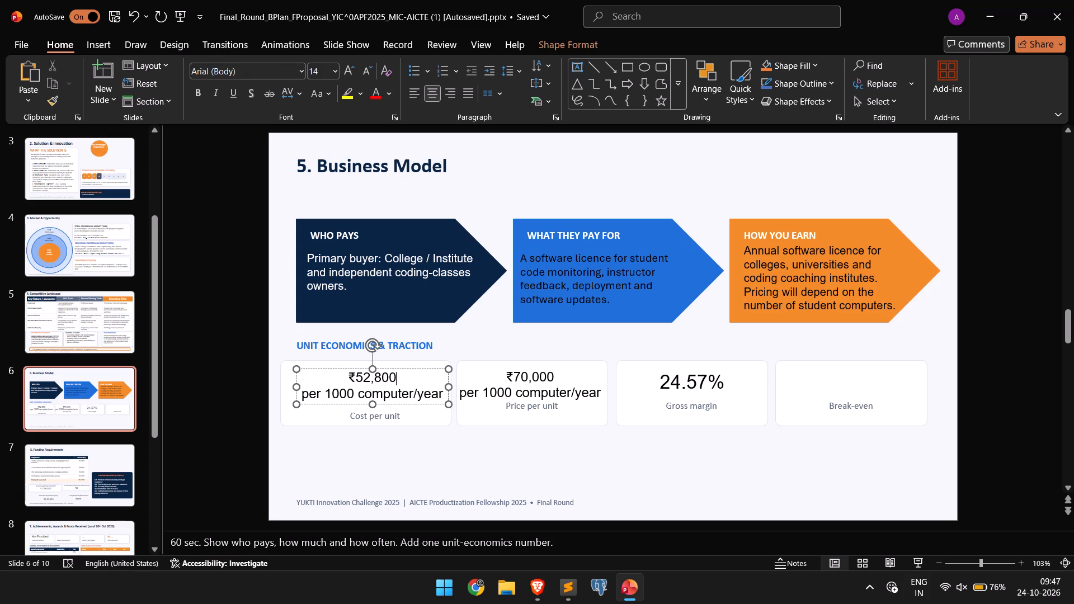
Switch to Sublime Text and search the notes for "27" and "270".
left_click(574, 594)
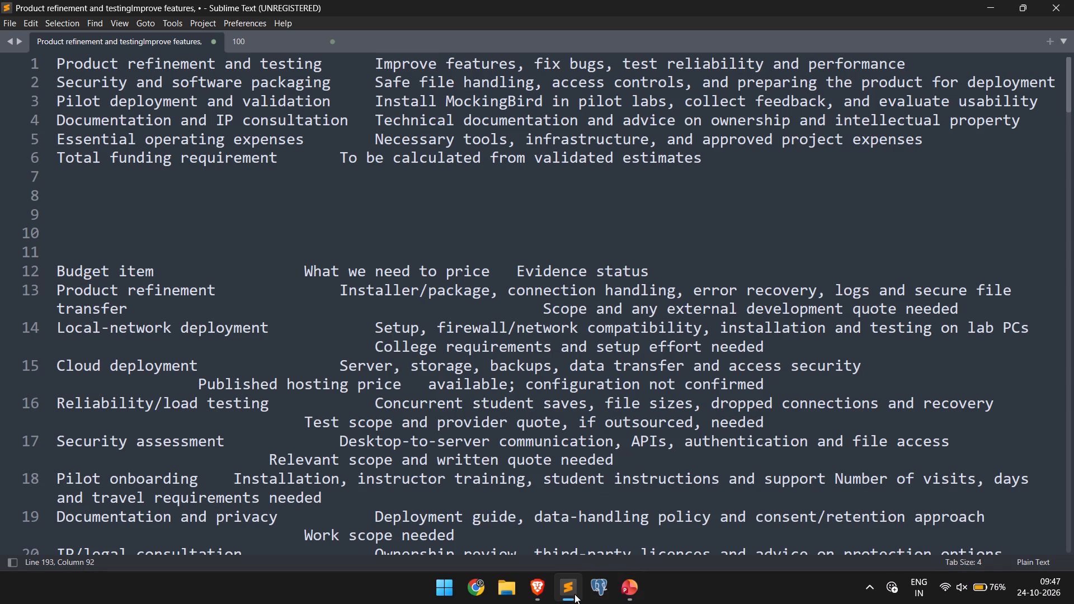
key("ctrl+f")
key("BackSpace")
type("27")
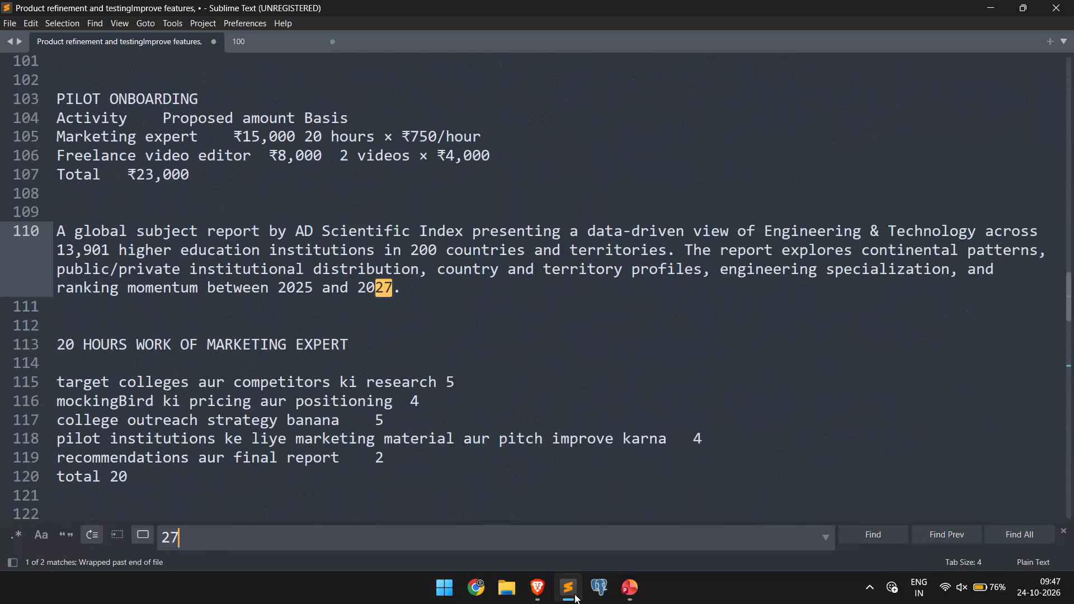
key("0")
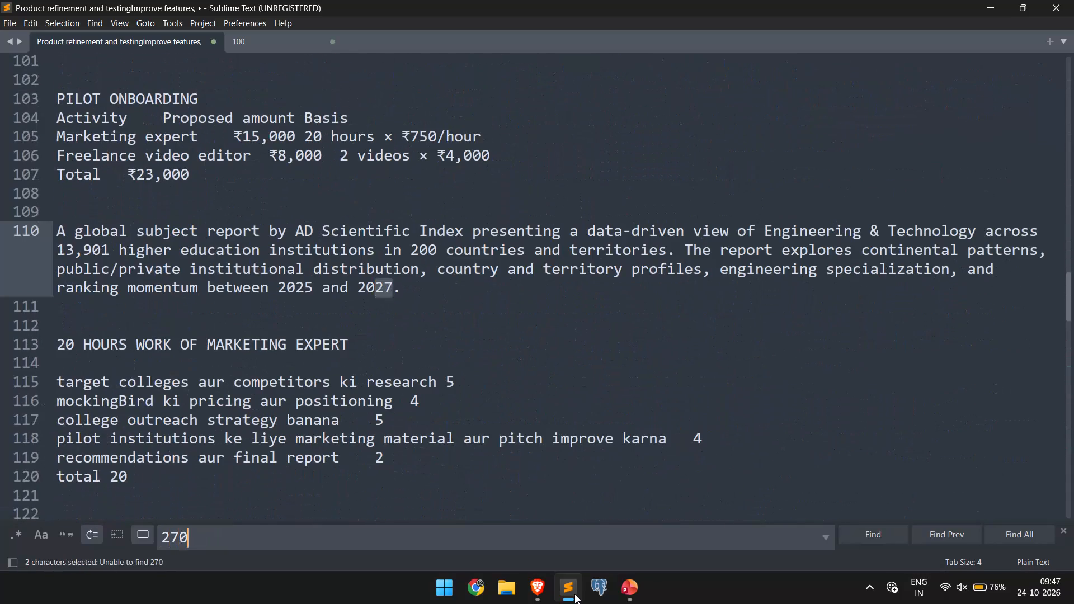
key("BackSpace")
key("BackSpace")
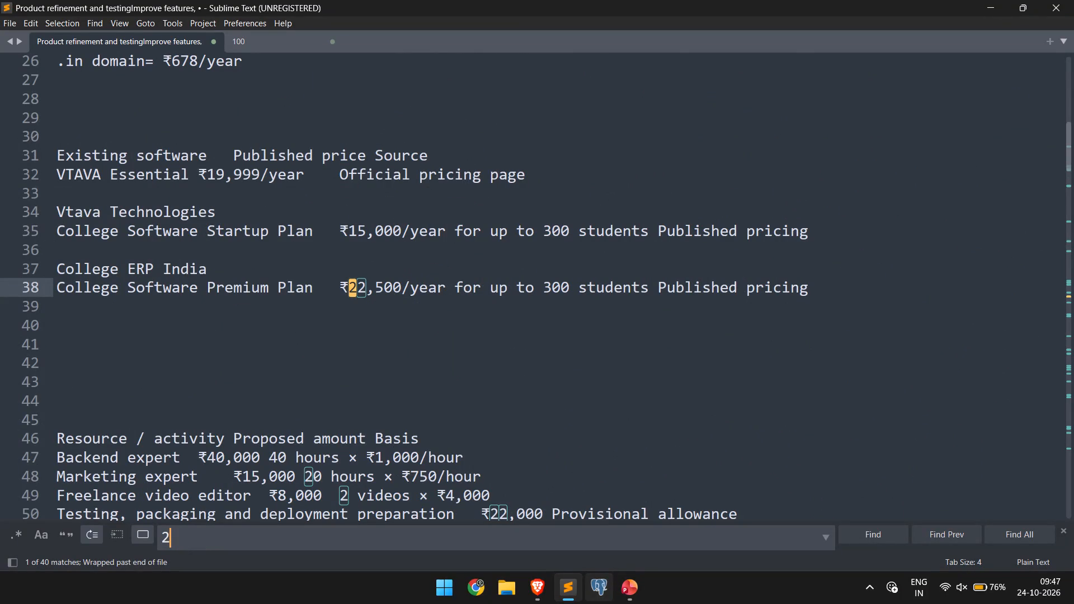
Delete the existing-software price comparison block and the cloud hosting $7/month line from the notes.
triple_click(837, 285)
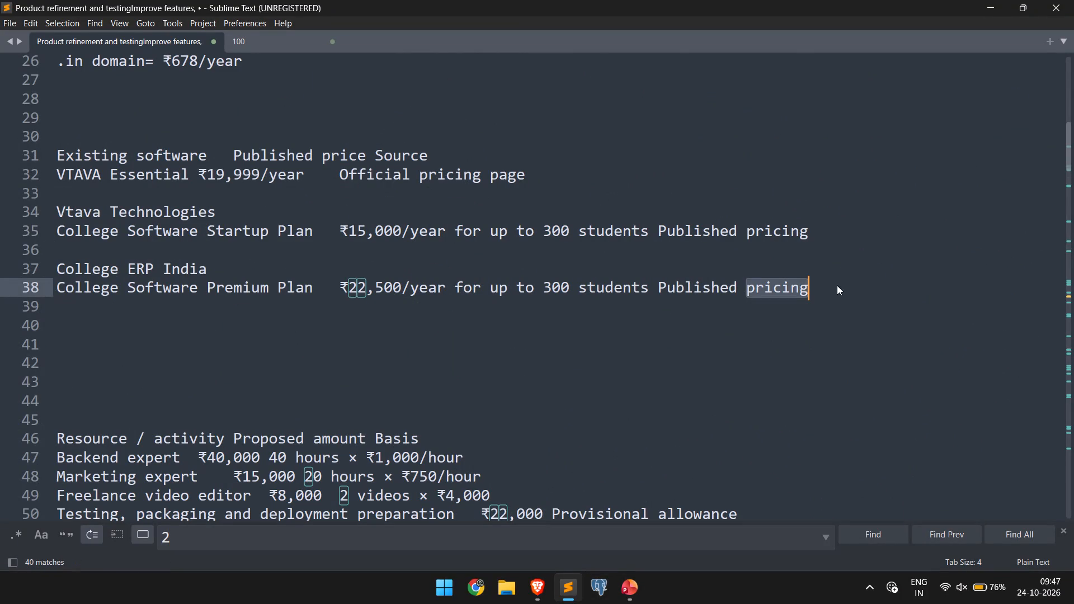
left_click(837, 285)
left_click_drag(837, 285, 265, 114)
key("BackSpace")
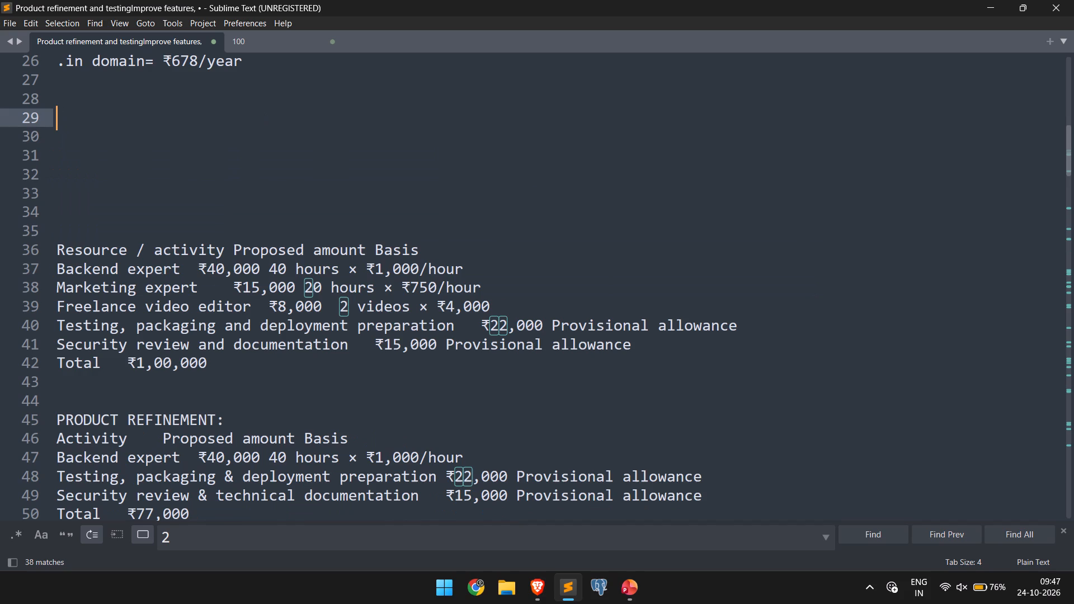
scroll(286, 179, "up", 3)
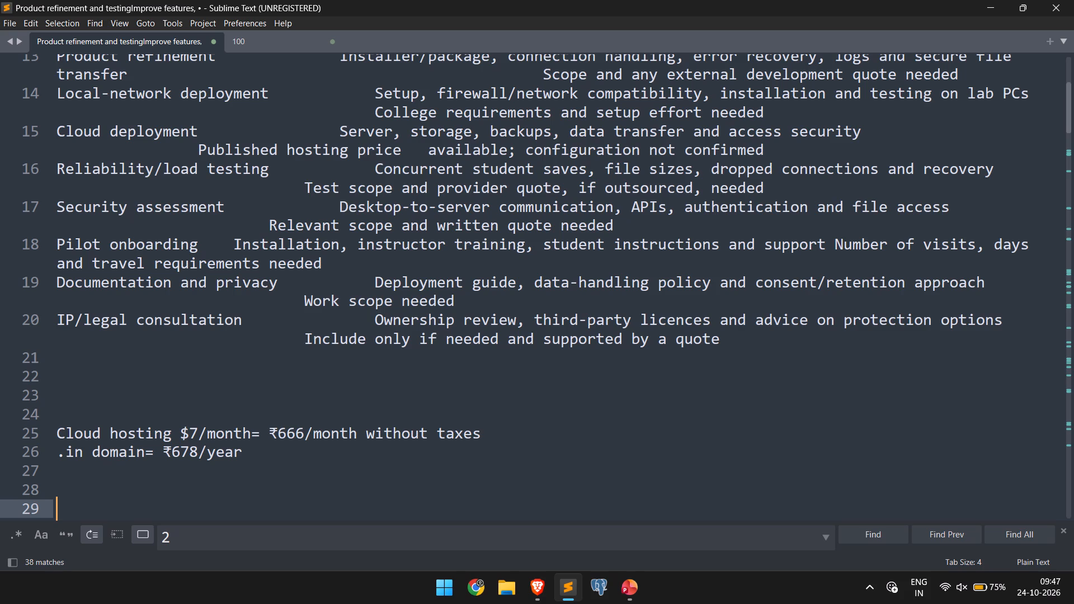
left_click_drag(492, 433, 304, 381)
key("BackSpace")
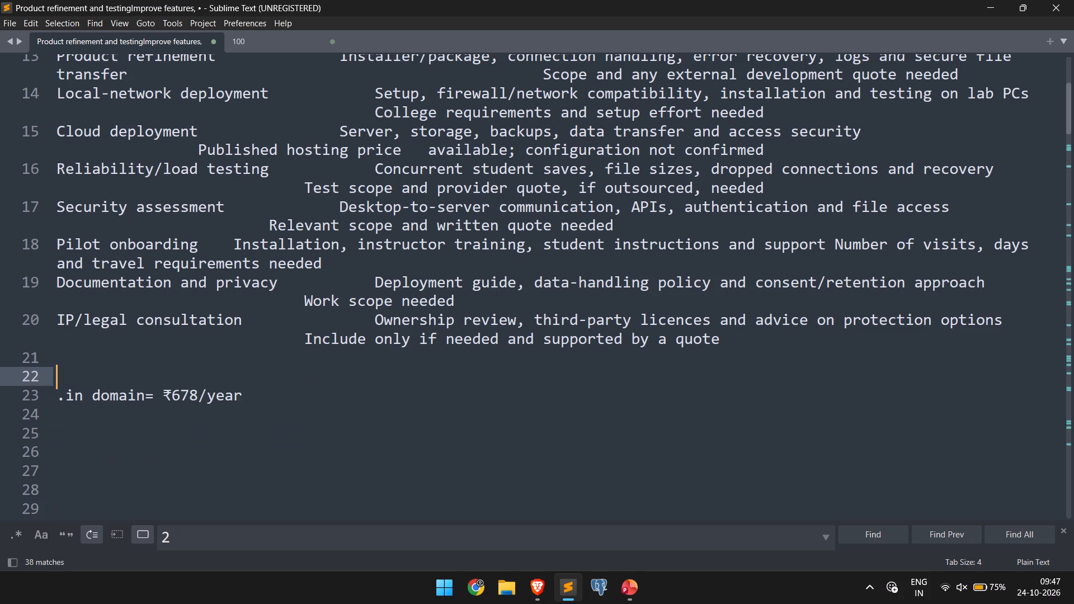
Look through the notes for the annual cost breakdown covering AWS server, maintenance, support and deployment.
scroll(436, 352, "up", 1)
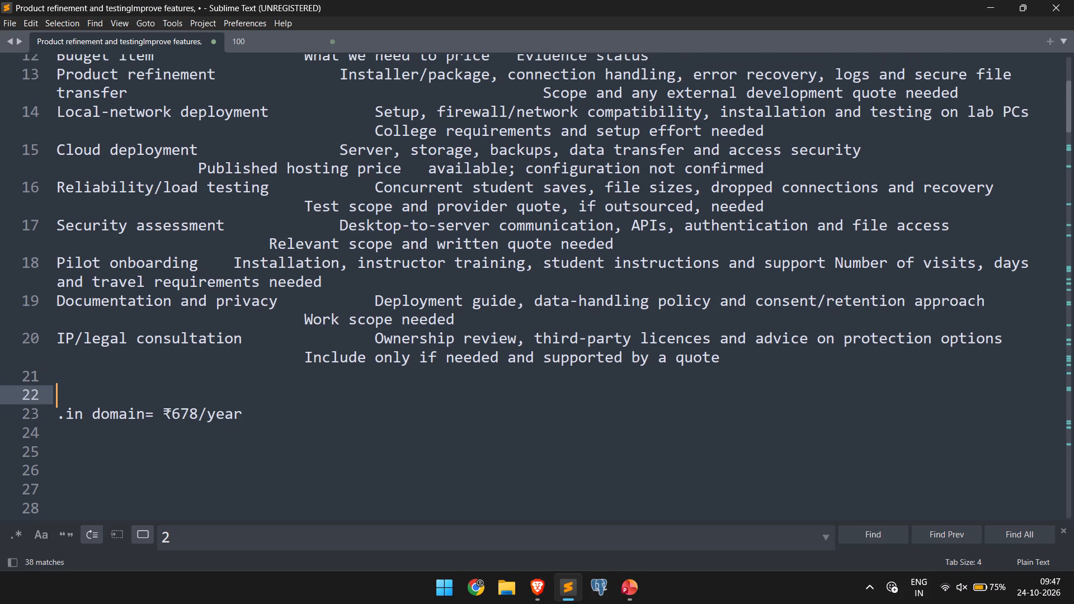
scroll(436, 352, "up", 1)
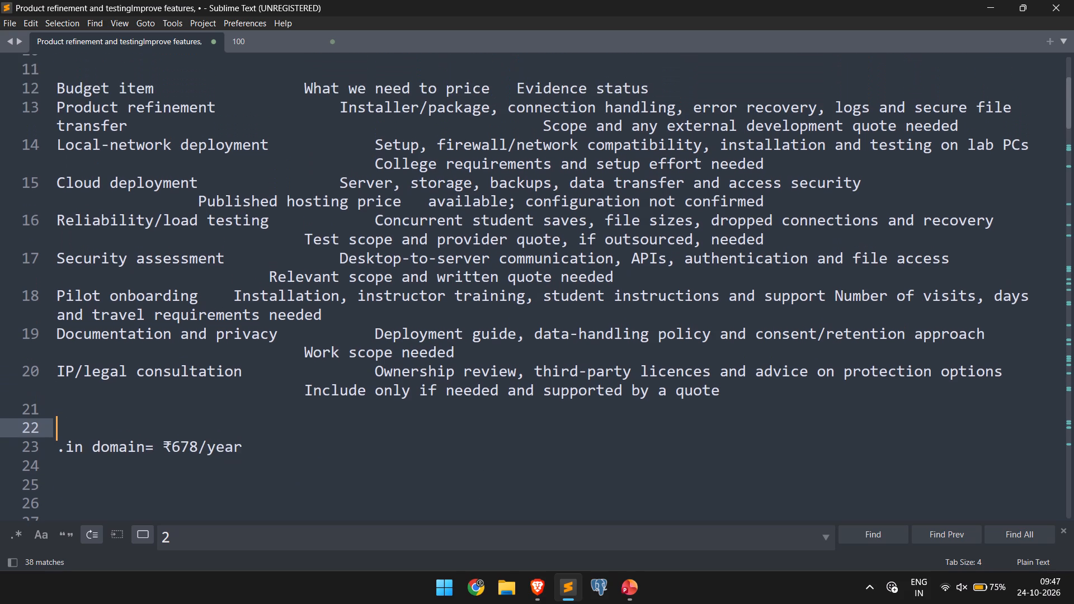
scroll(436, 352, "up", 2)
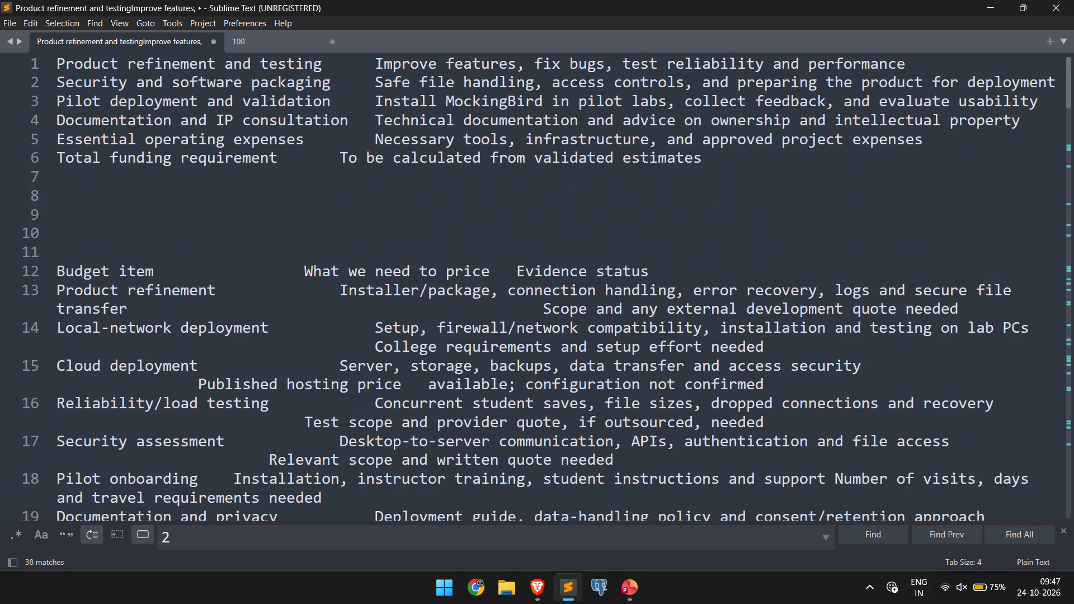
scroll(436, 352, "up", 5)
scroll(436, 352, "down", 6)
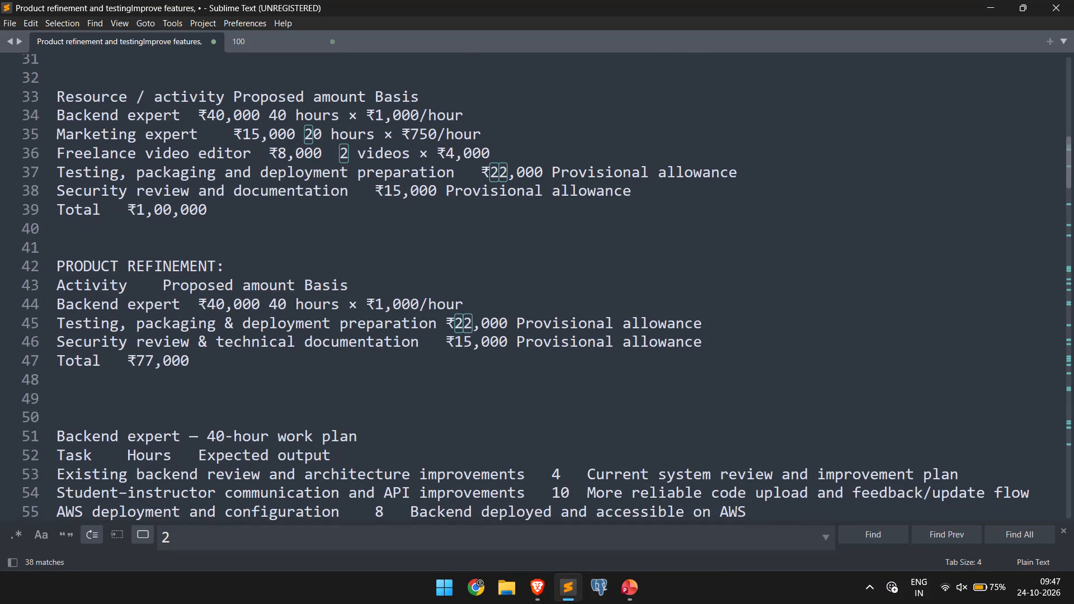
scroll(436, 352, "down", 4)
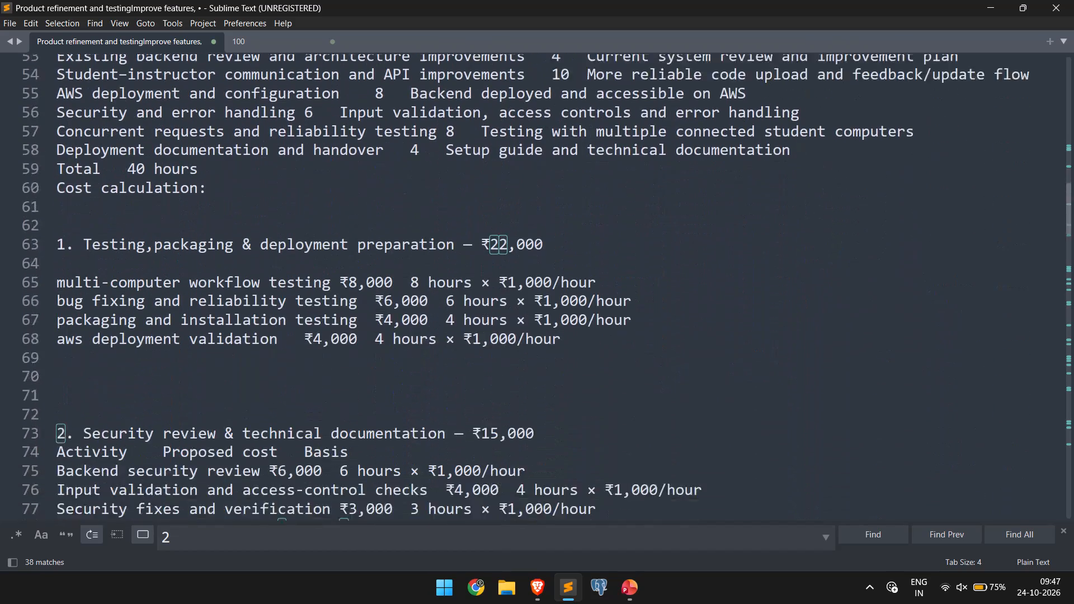
scroll(436, 352, "down", 8)
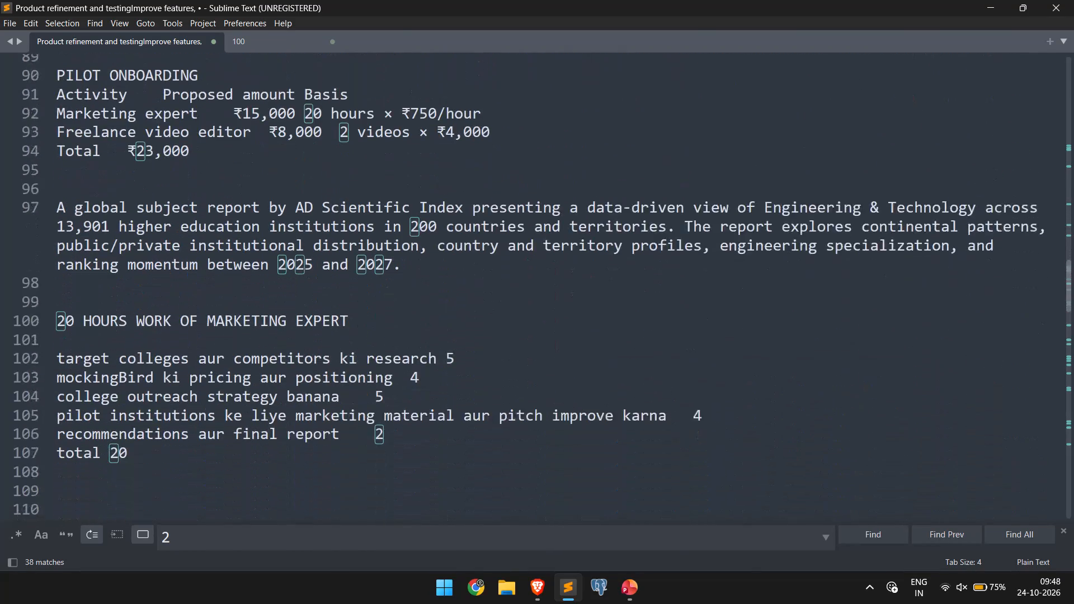
scroll(436, 352, "down", 6)
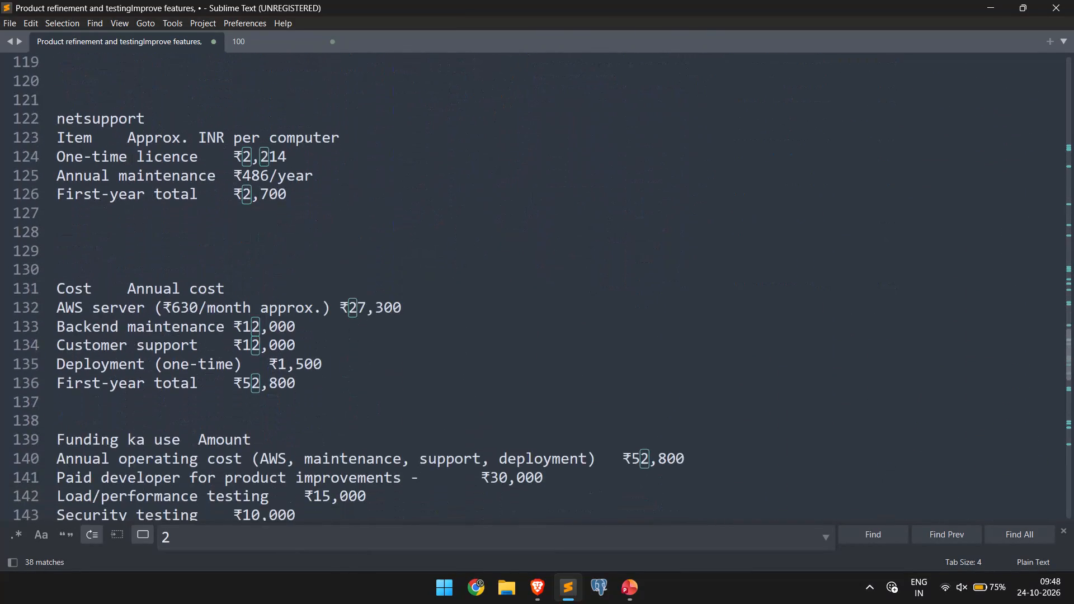
scroll(436, 352, "down", 1)
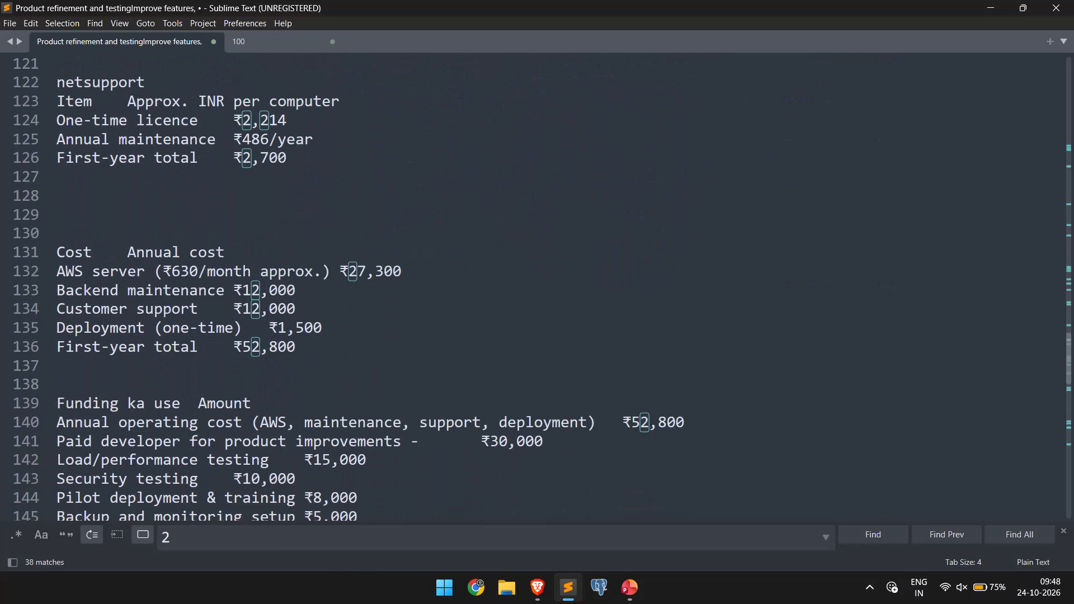
Return to PowerPoint and set the cost per unit on the Business Model slide to ₹27,300.
left_click(619, 593)
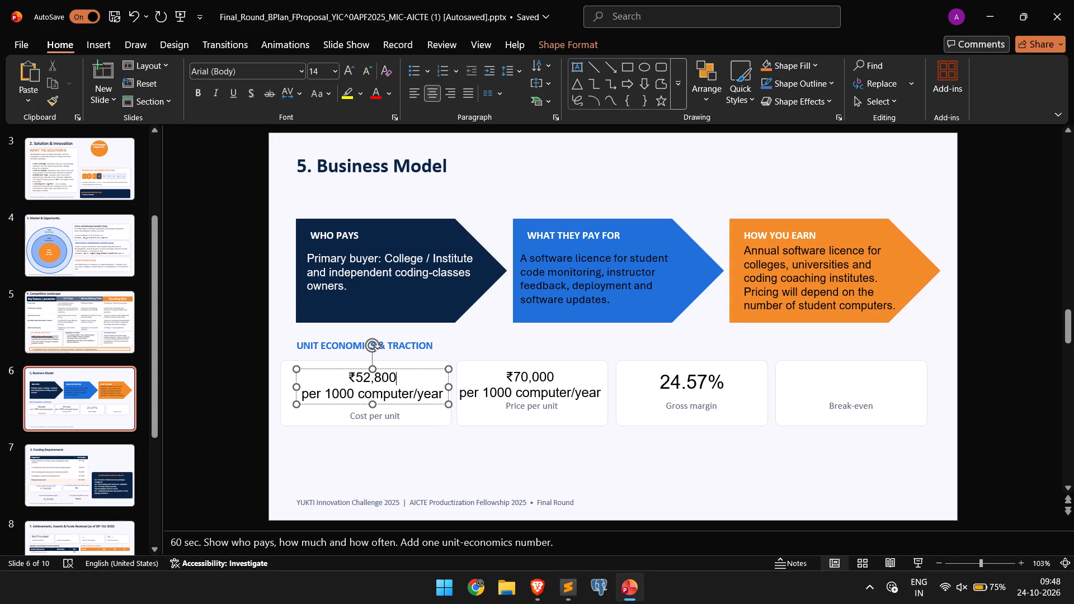
key("BackSpace")
key("BackSpace")
key("BackSpace")
key("BackSpace")
key("BackSpace")
key("BackSpace")
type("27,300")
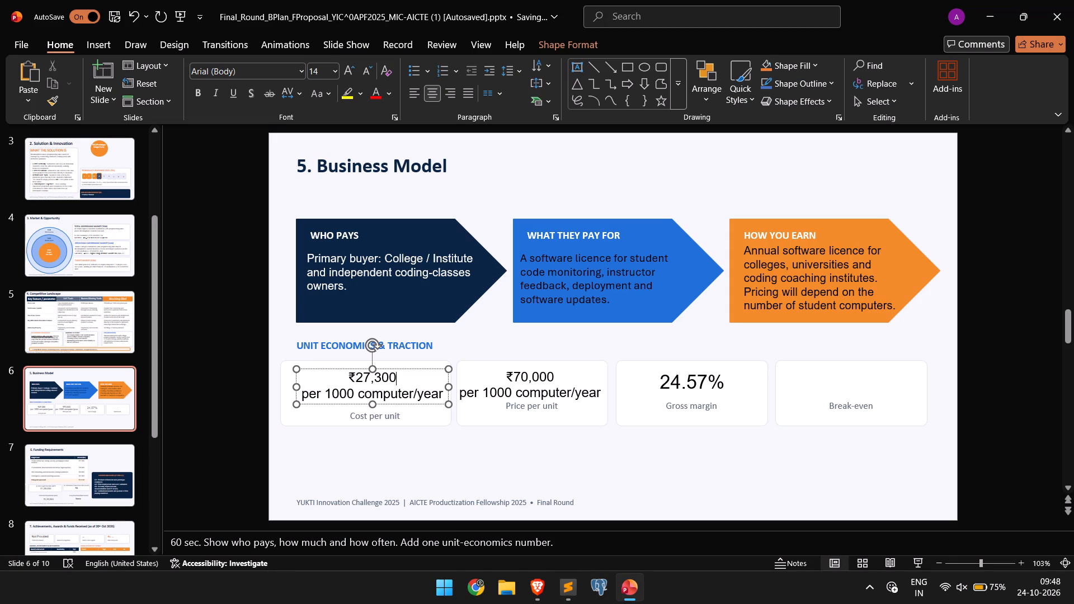
Reduce both lines of the cost per unit text to font size 11.
left_click(442, 394)
left_click_drag(442, 394, 346, 376)
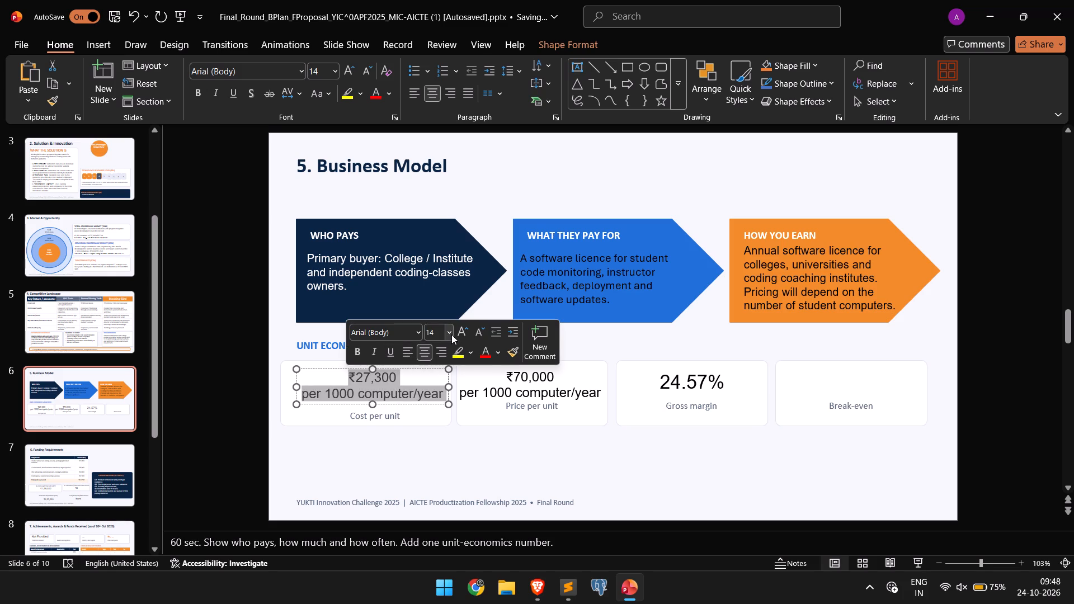
left_click(451, 334)
left_click(441, 82)
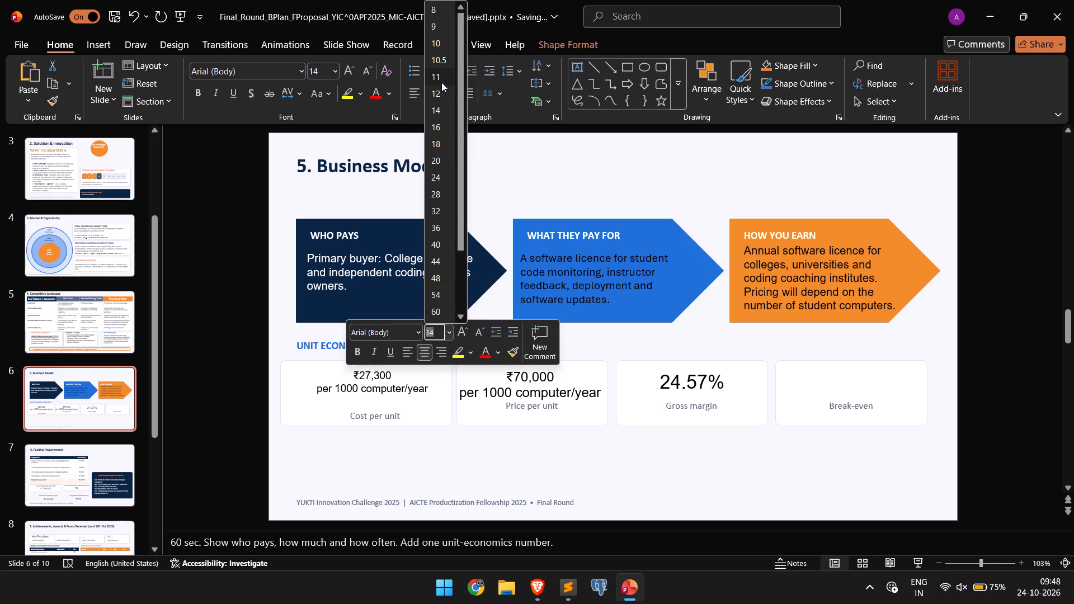
Append "+ 1000/hr C" after "per 1000 computer/year" in the cost per unit text.
left_click(426, 388)
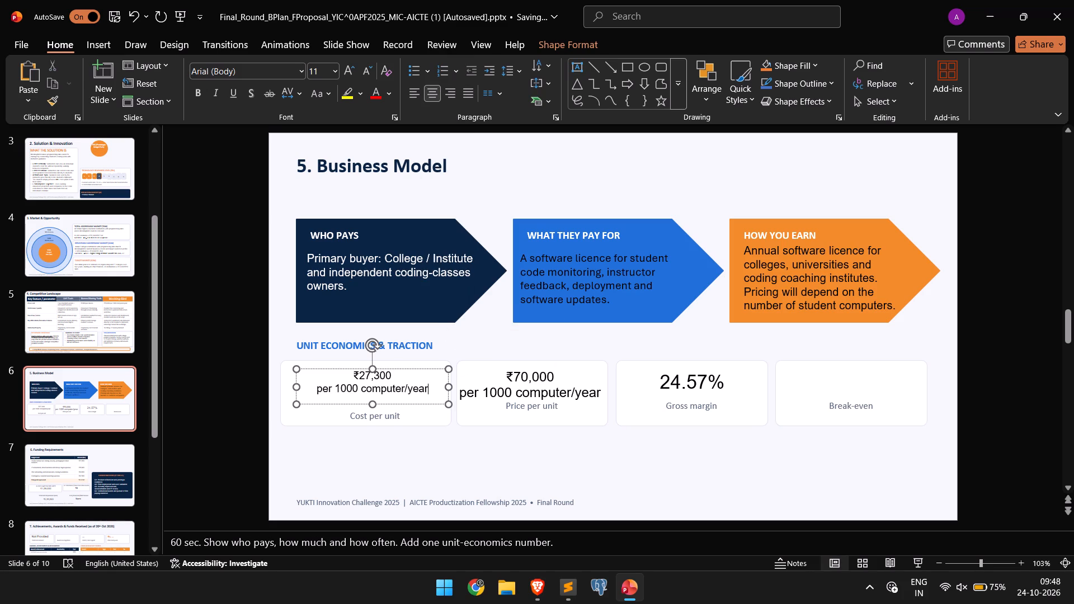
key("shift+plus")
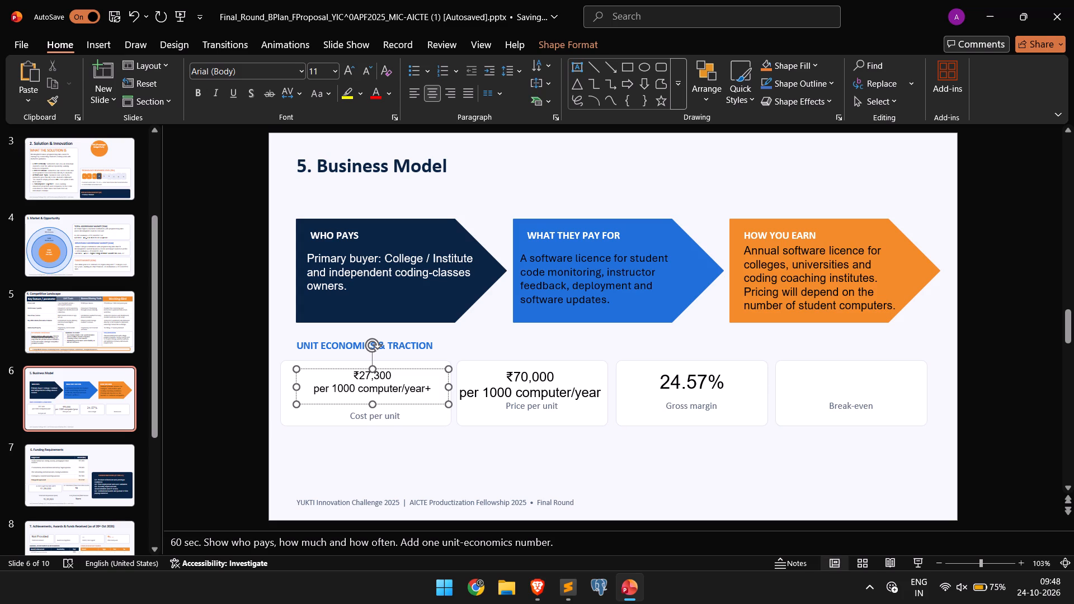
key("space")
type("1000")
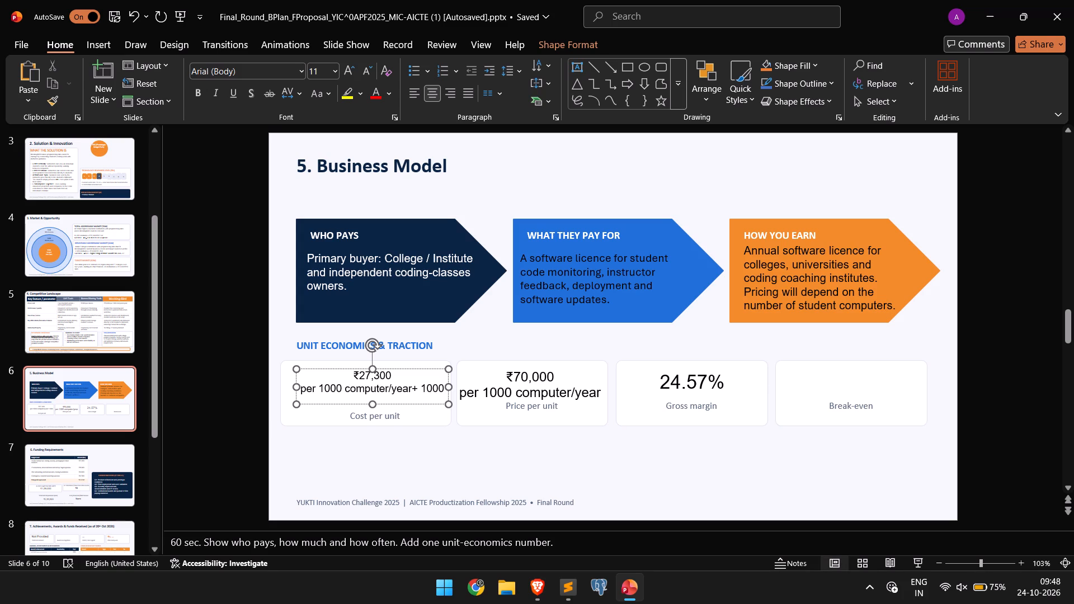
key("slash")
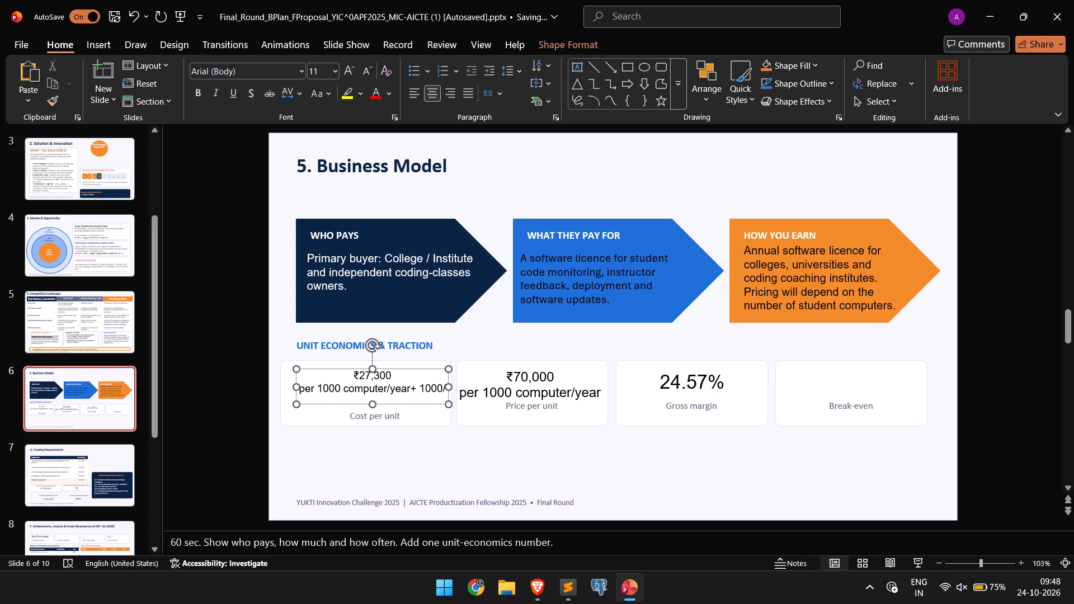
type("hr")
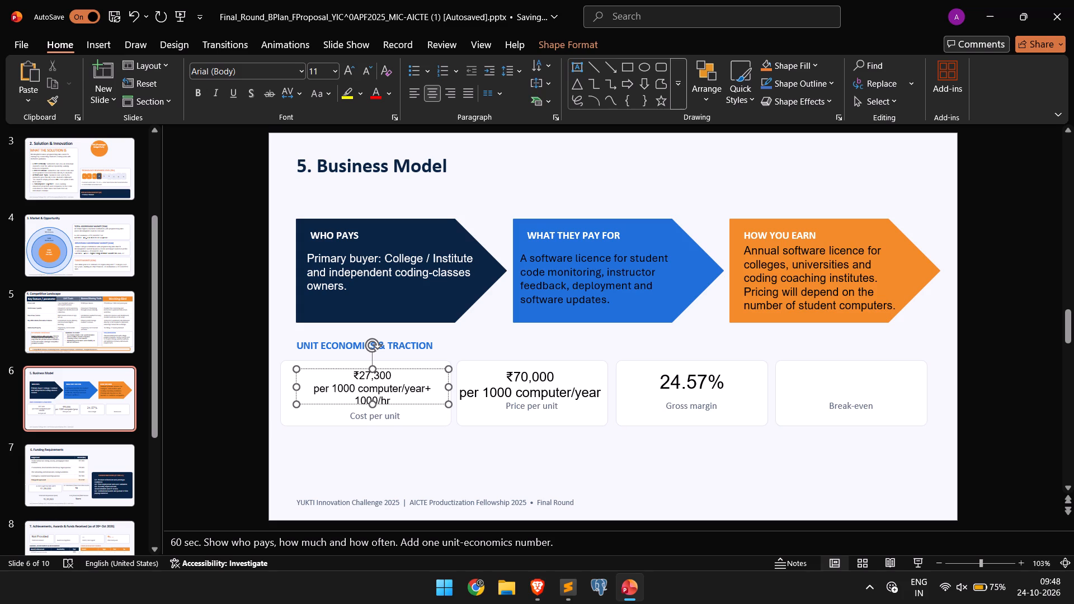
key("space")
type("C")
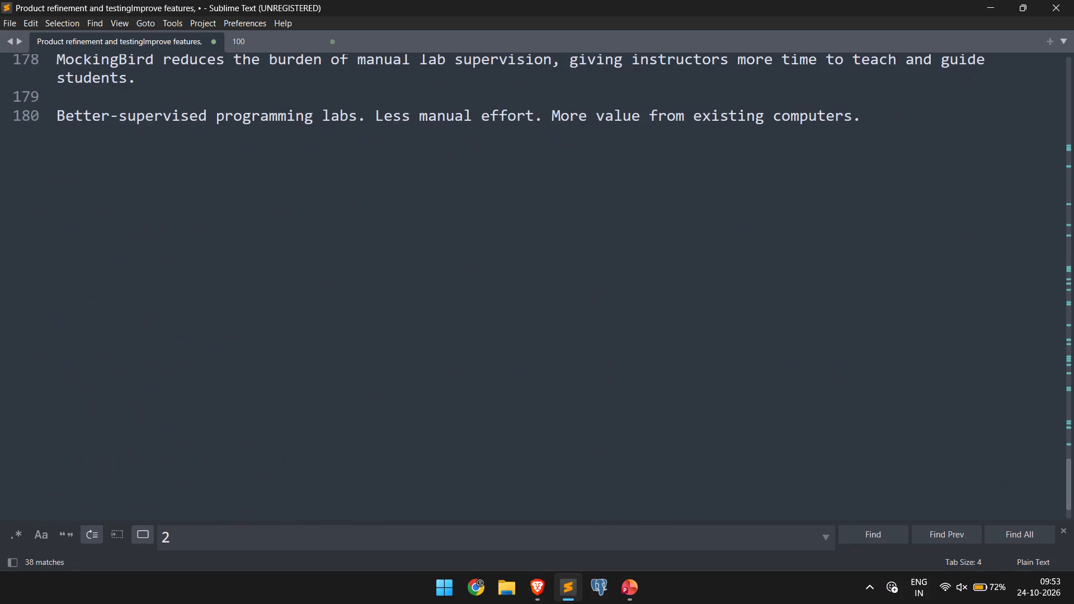
left_click(907, 123)
key("Return")
key("Return")
key("Return")
key("Return")
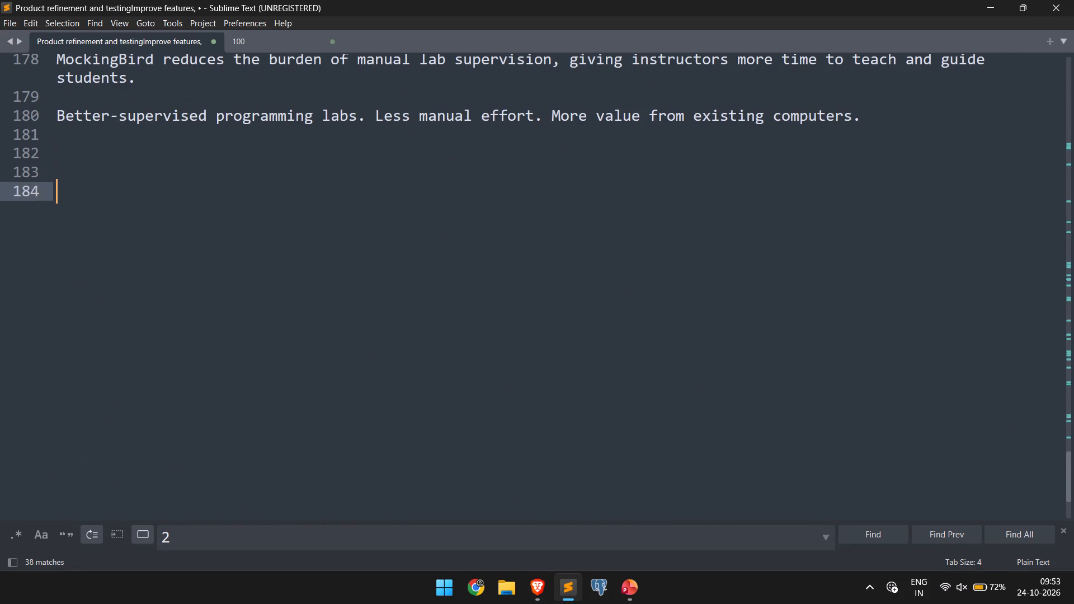
key("Return")
key("ctrl+v")
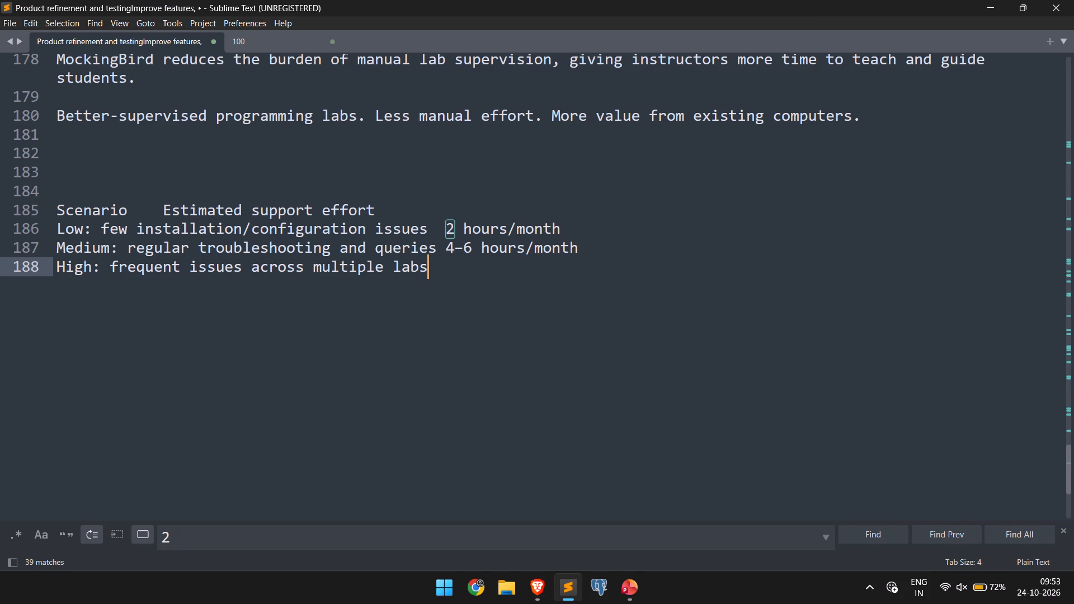
Add spacing in the pasted table's header so "Estimated support effort" lines up with the hours column.
left_click(164, 207)
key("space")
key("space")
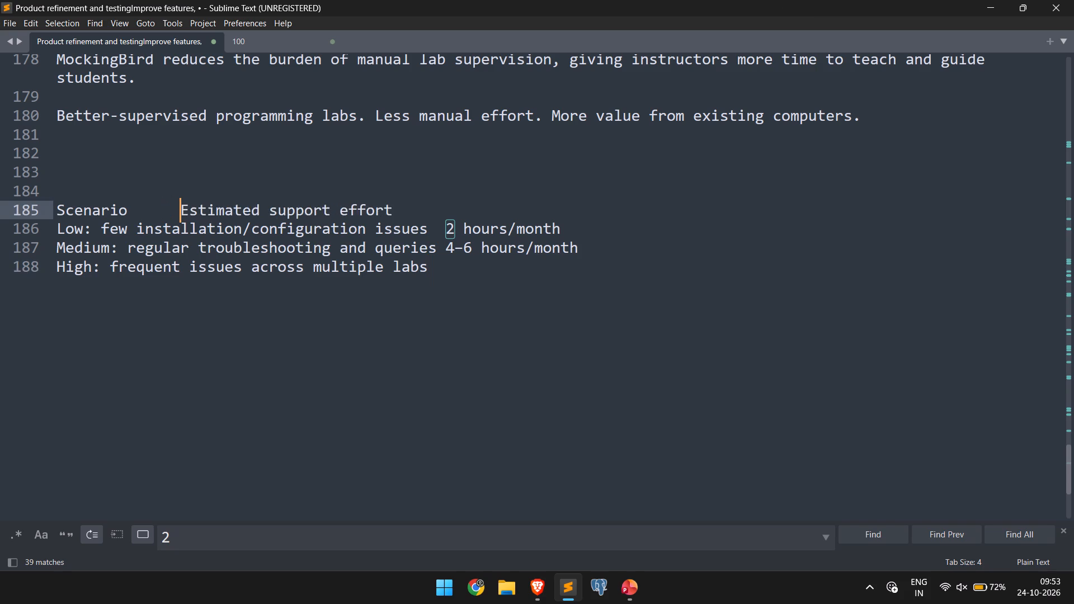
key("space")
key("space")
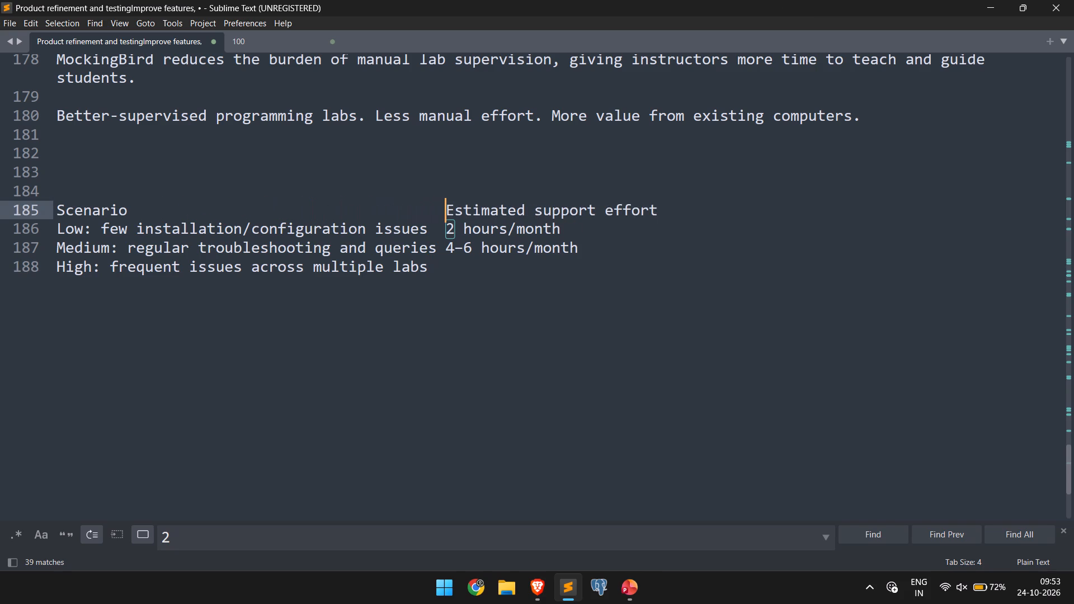
Replace the slash between "installation" and "configuration" in the Low scenario row with "or".
left_click(98, 229)
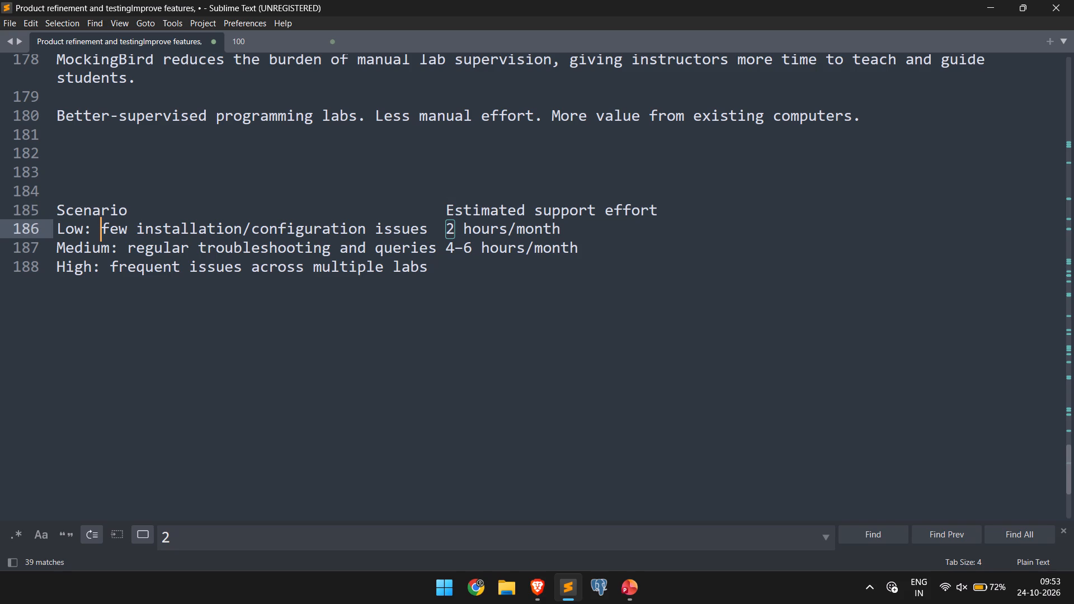
left_click(253, 229)
key("BackSpace")
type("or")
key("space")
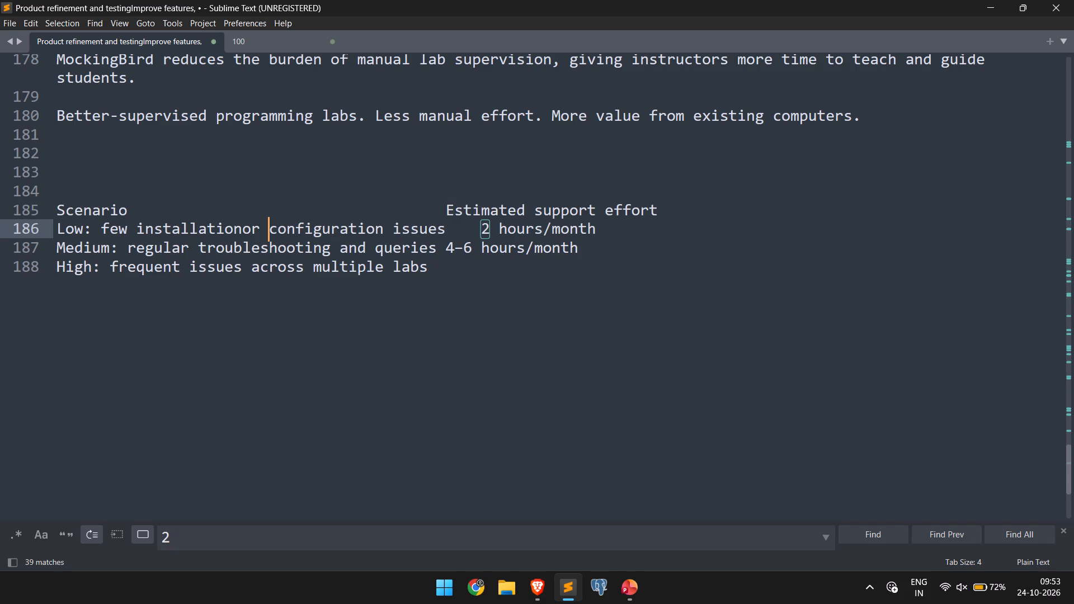
Add spacing before "4–6 hours/month" in the Medium row so it aligns with the Low row's hours.
left_click(445, 251)
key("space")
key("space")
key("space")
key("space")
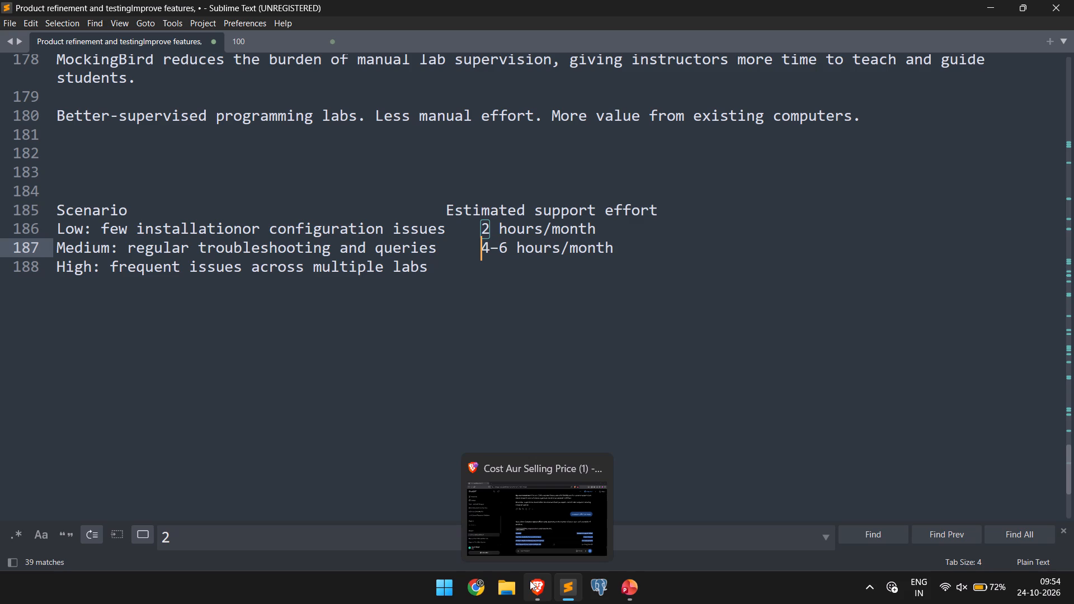
left_click(681, 481)
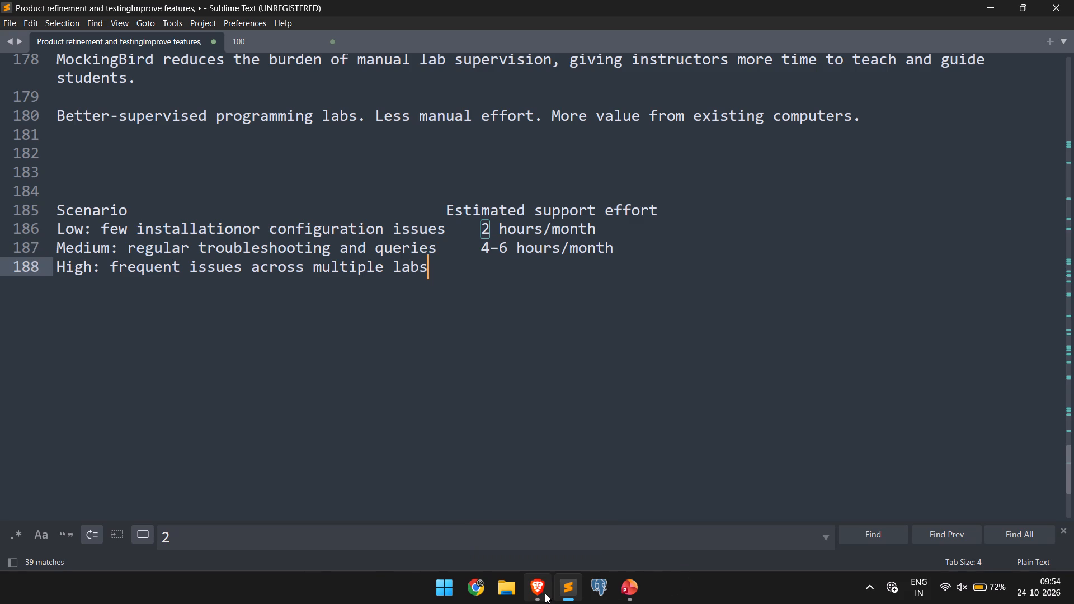
Switch to PowerPoint and delete the trailing "+ 1000/hr C" from the Cost per unit text on the Business Model slide.
left_click(545, 593)
left_click(621, 591)
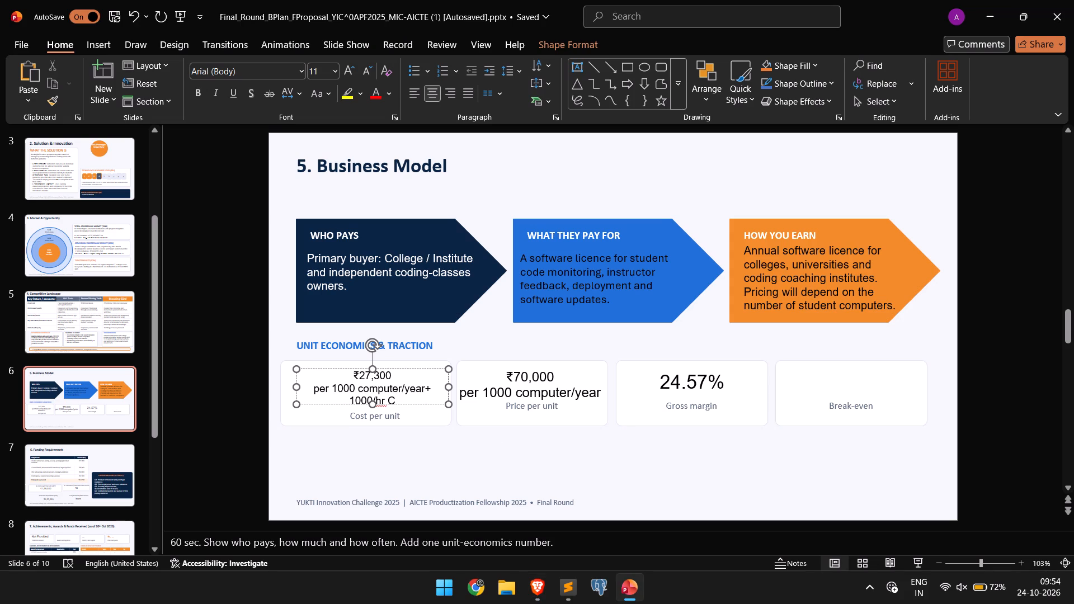
key("BackSpace")
key("BackSpace")
key("BackSpace")
key("BackSpace")
key("BackSpace")
key("BackSpace")
key("BackSpace")
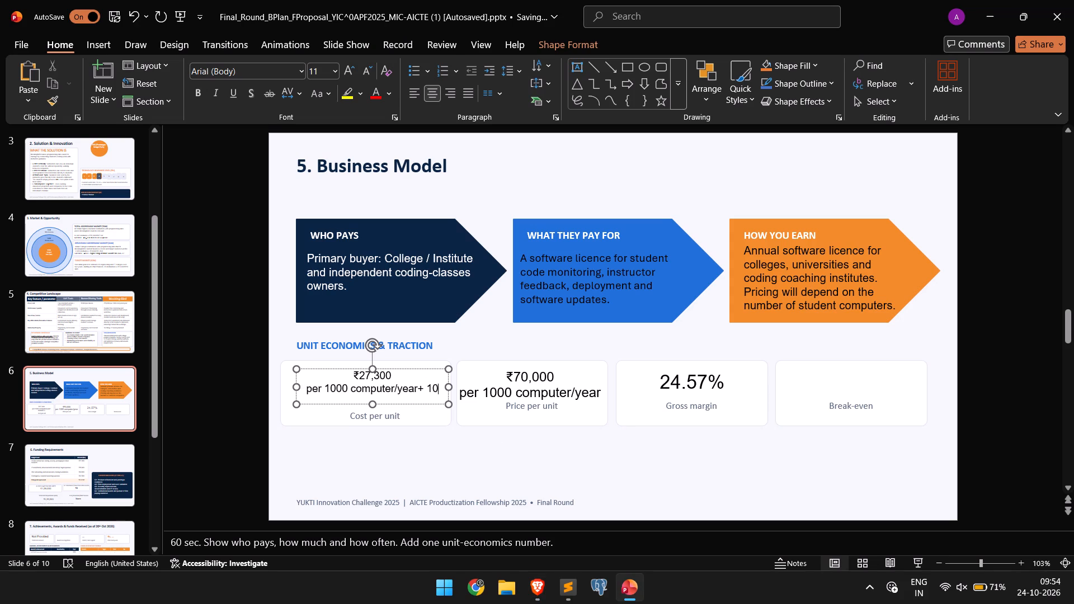
key("BackSpace")
key("BackSpace")
key("BackSpace")
key("BackSpace")
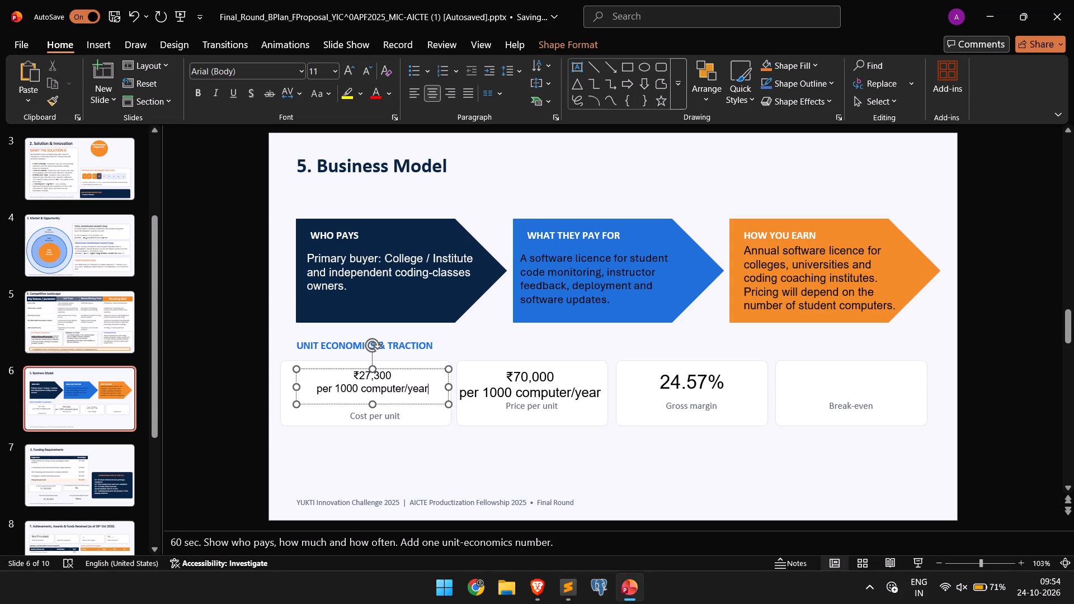
Change the Cost per unit amount to ₹52,800, keeping it on its own line above "per 1000 computer/year".
triple_click(406, 372)
key("BackSpace")
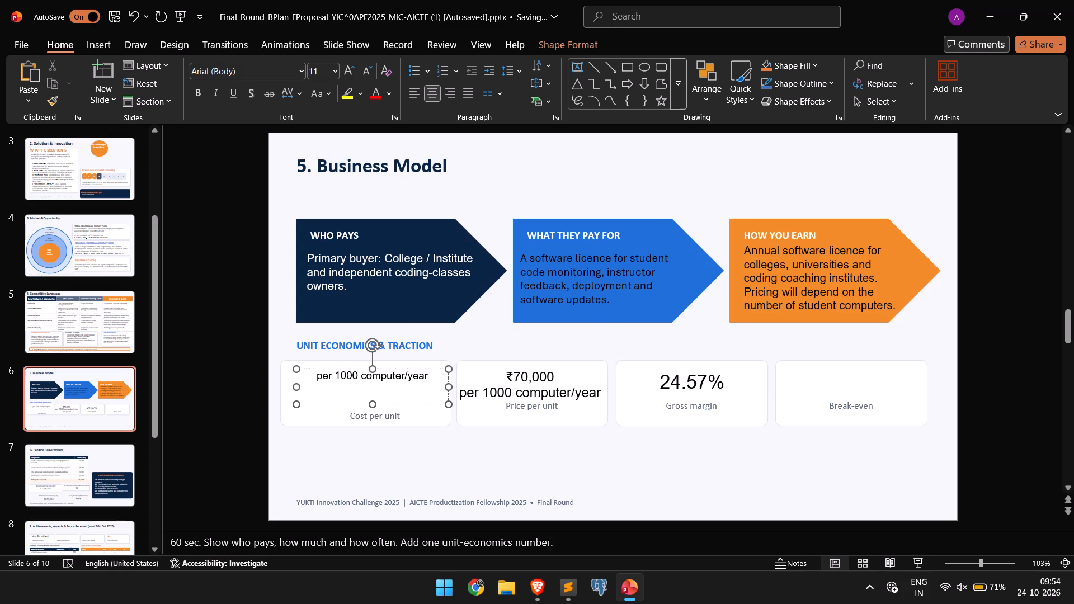
key("ctrl+shift+4")
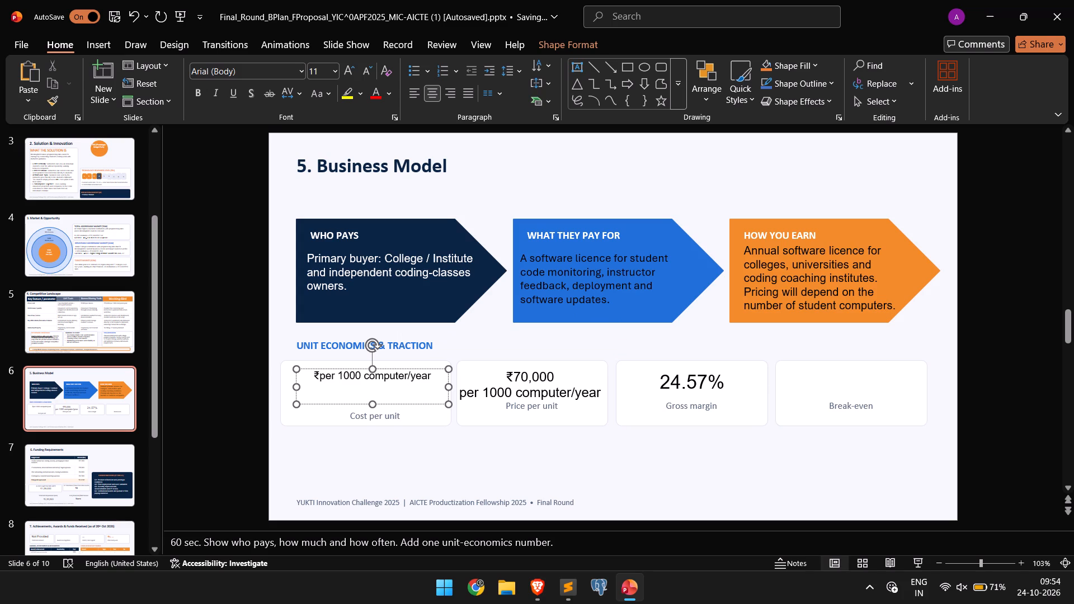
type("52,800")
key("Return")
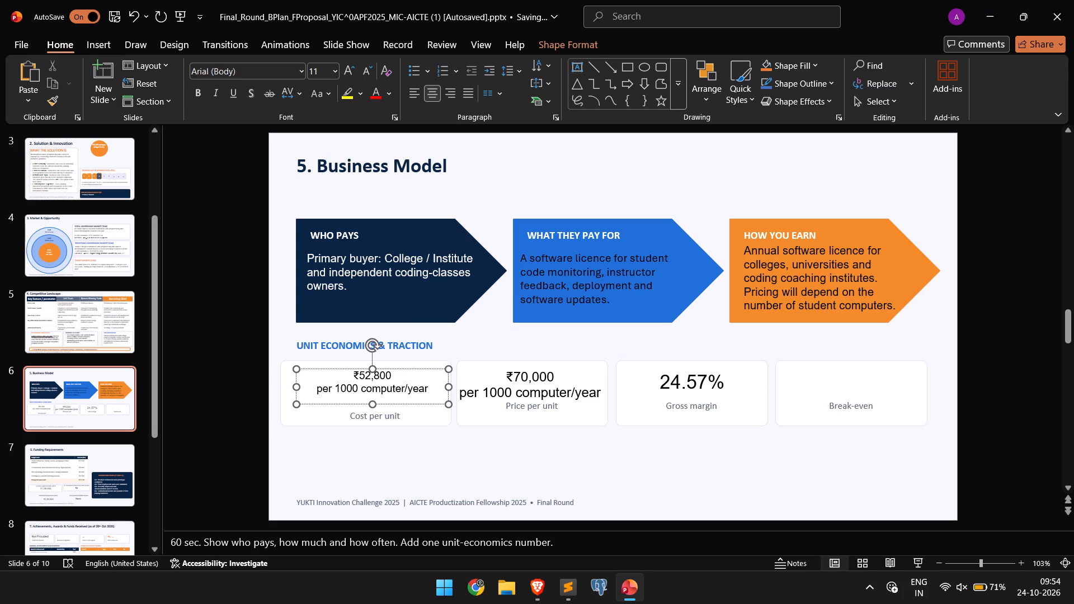
Shift the Cost per unit amount text box slightly left and down within its card.
triple_click(515, 384)
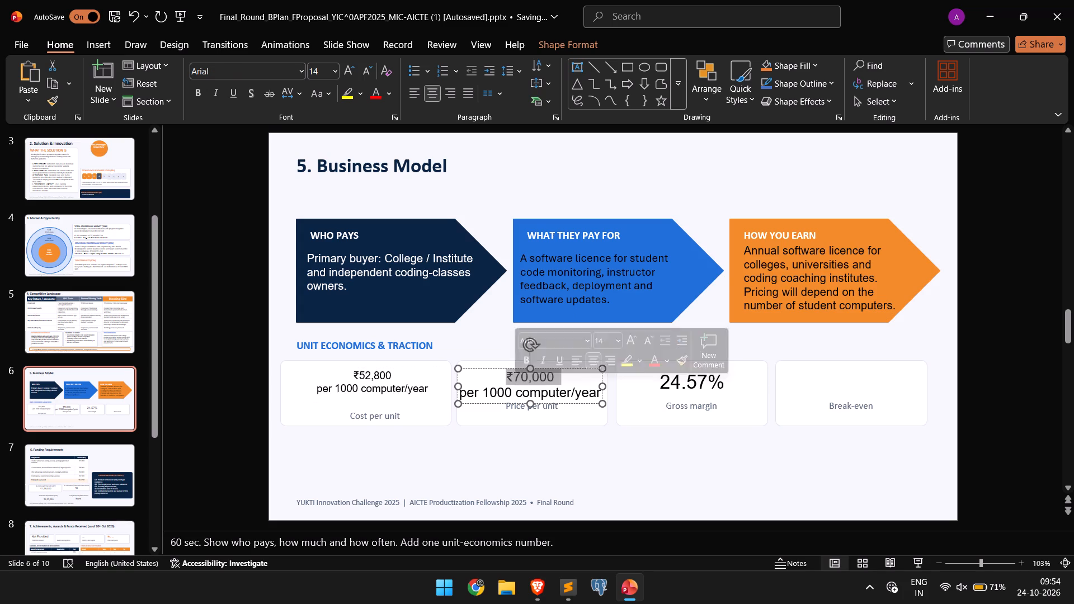
triple_click(410, 384)
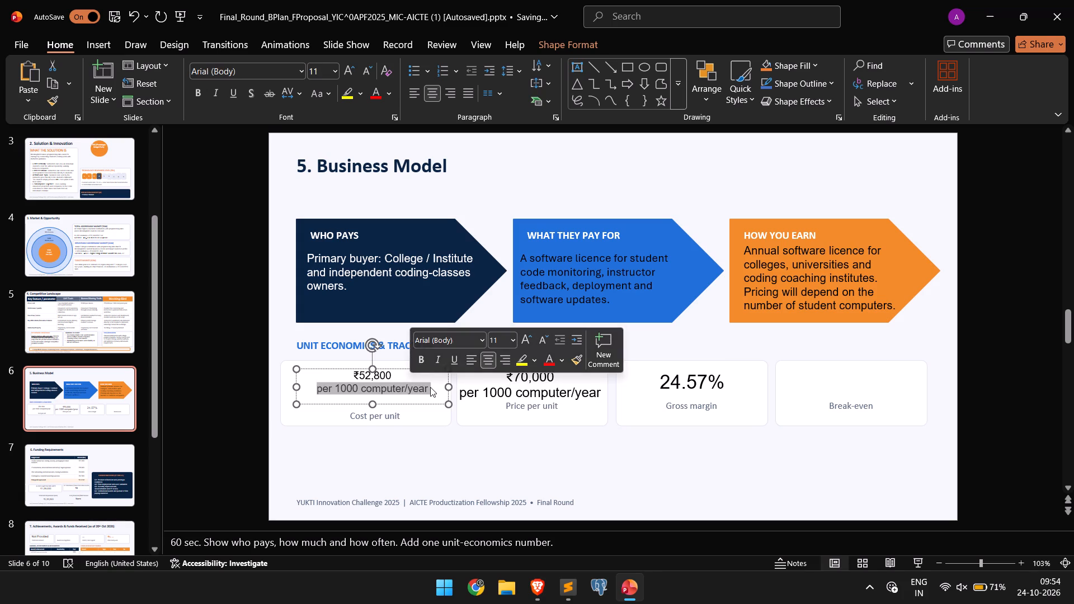
left_click(430, 387)
left_click(430, 387)
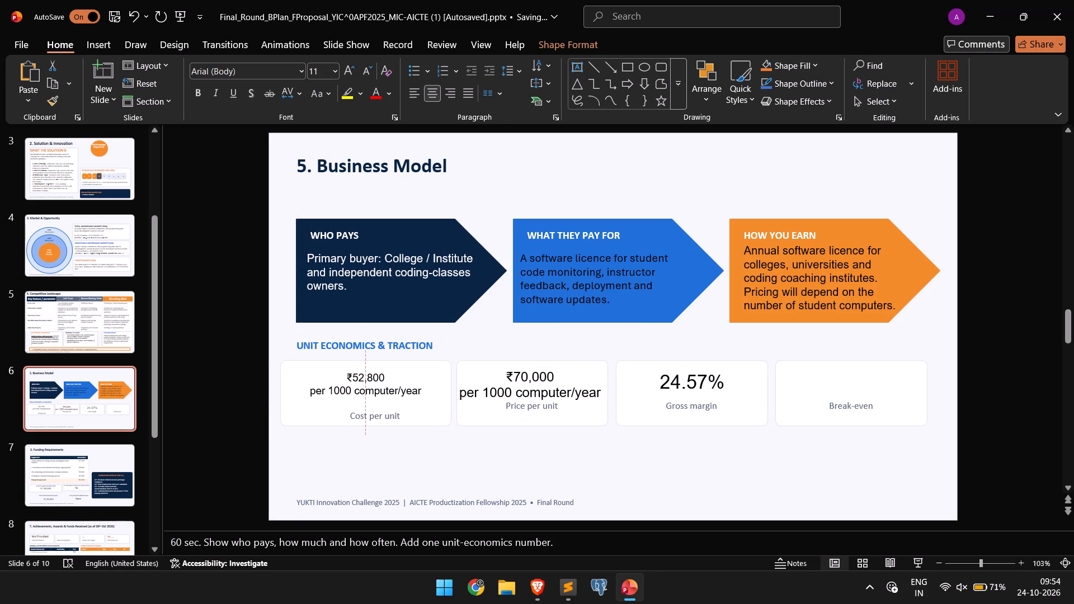
left_click_drag(420, 393, 352, 375)
left_click(387, 381)
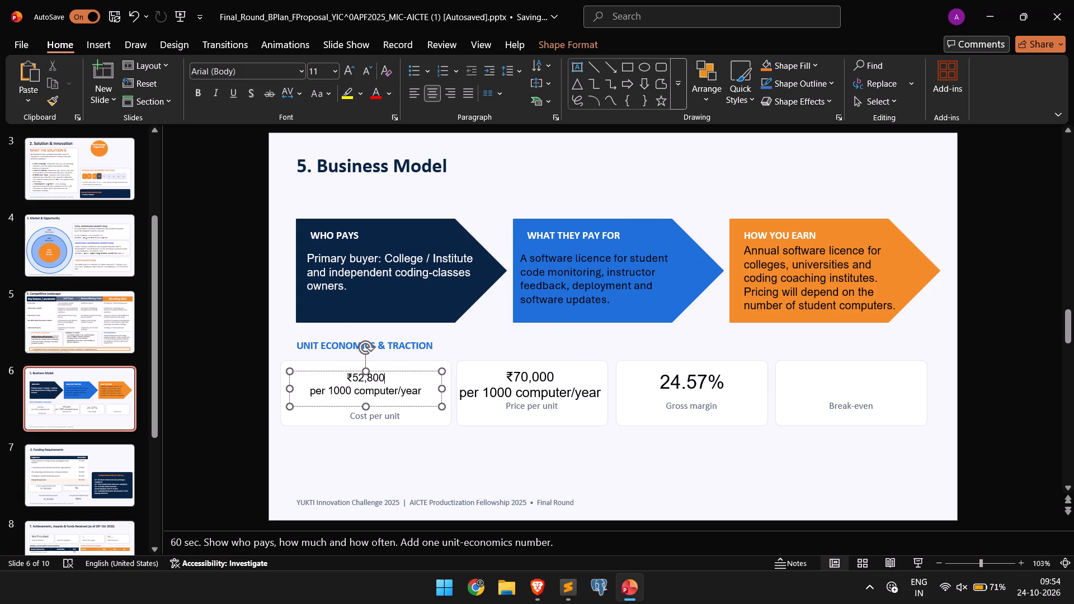
left_click_drag(420, 389, 343, 374)
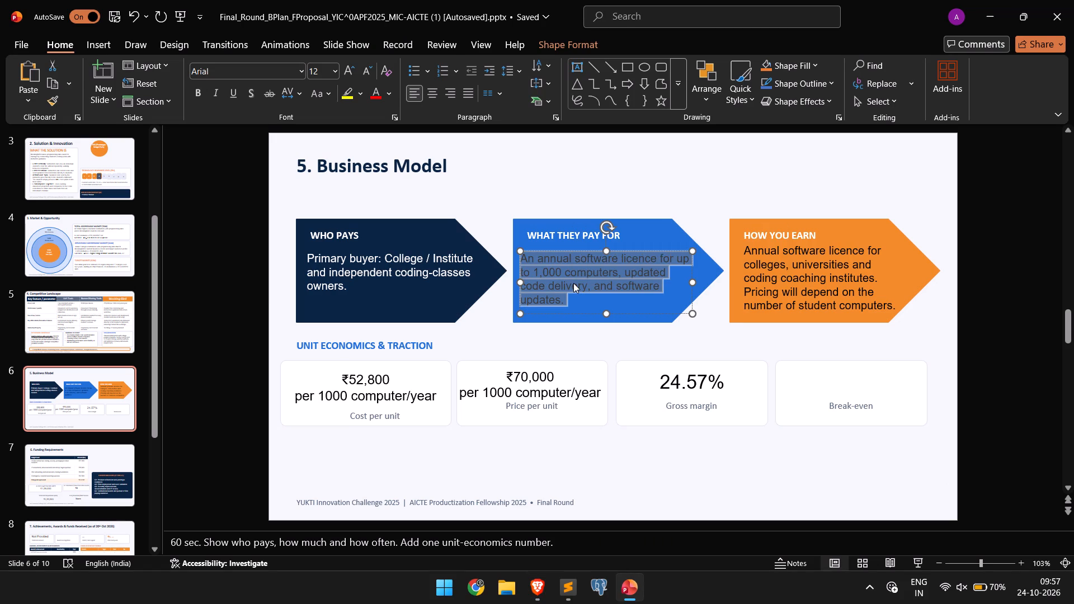
key("ctrl+v")
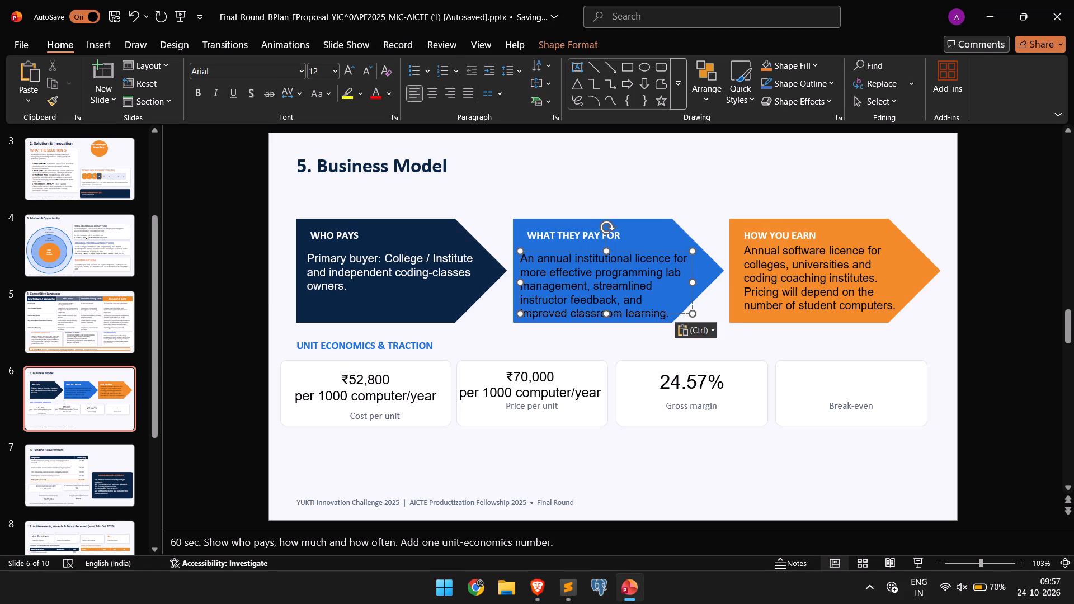
Nudge the What They Pay For text box slightly up within the blue arrow.
left_click(628, 251)
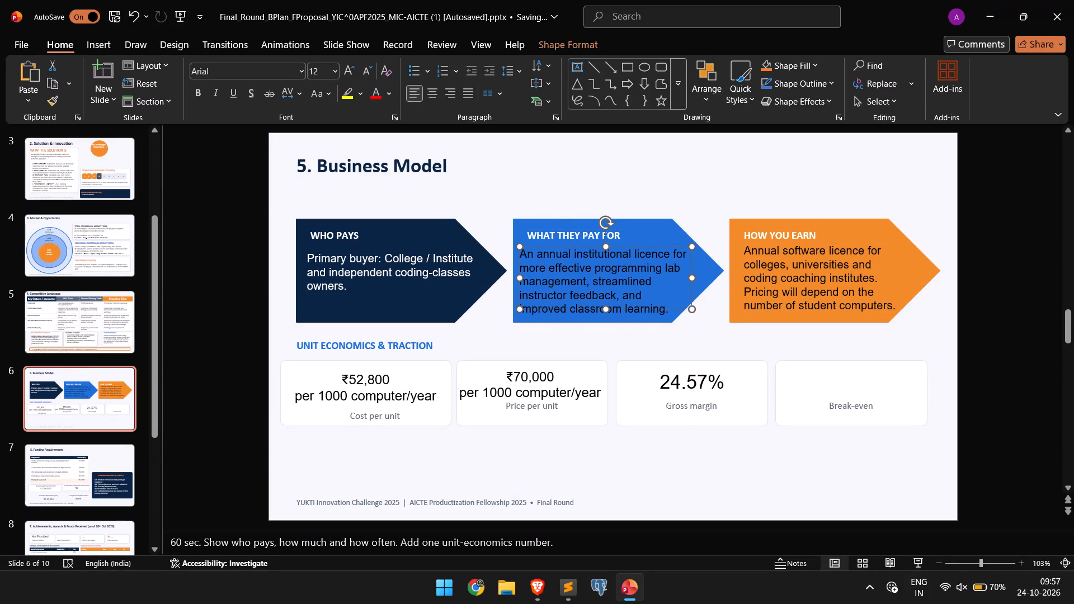
Remove ", streamlined instructor feedback," from the What They Pay For text so it reads "management and improved classroom learning.".
left_click_drag(619, 294, 604, 282)
left_click_drag(604, 282, 588, 275)
key("BackSpace")
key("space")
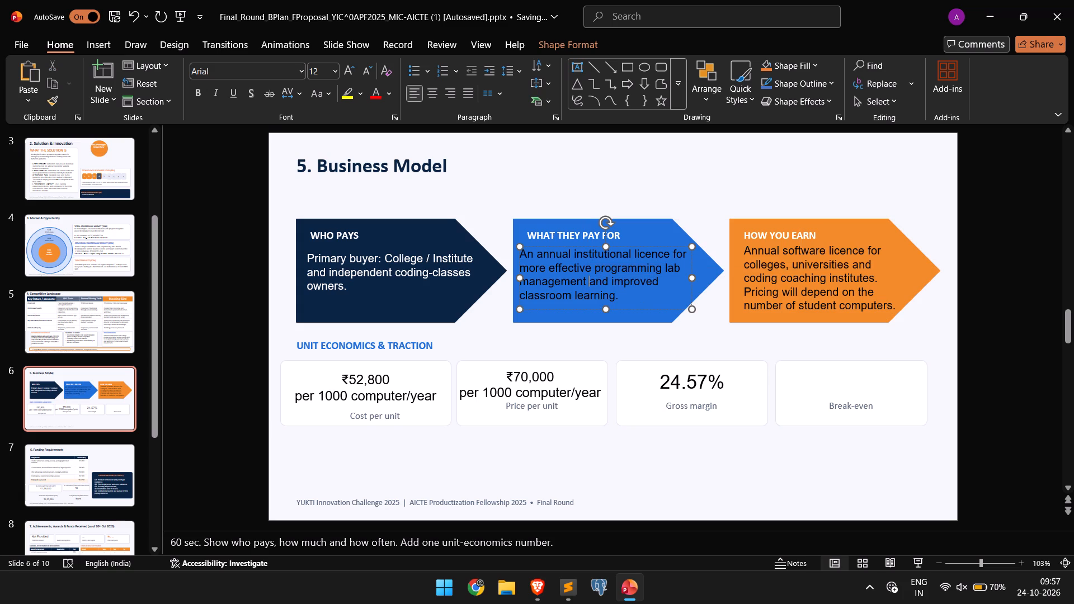
left_click(621, 299)
left_click(723, 192)
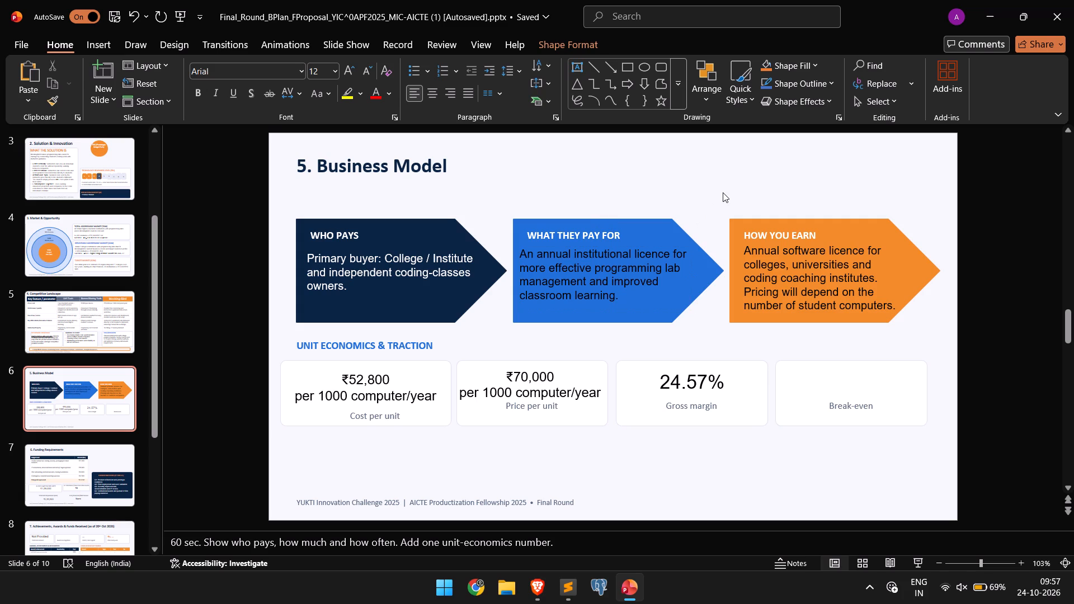
On slide 9, The Team, move the dark Advisors & Mentors background box down to just above the footer.
key("Down")
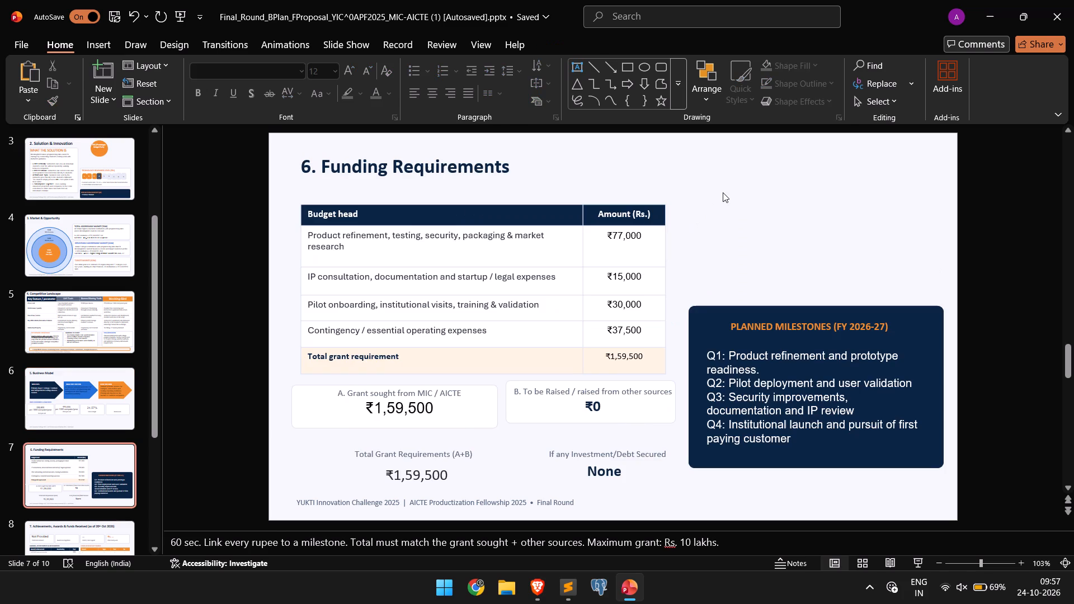
key("Down")
key("Down")
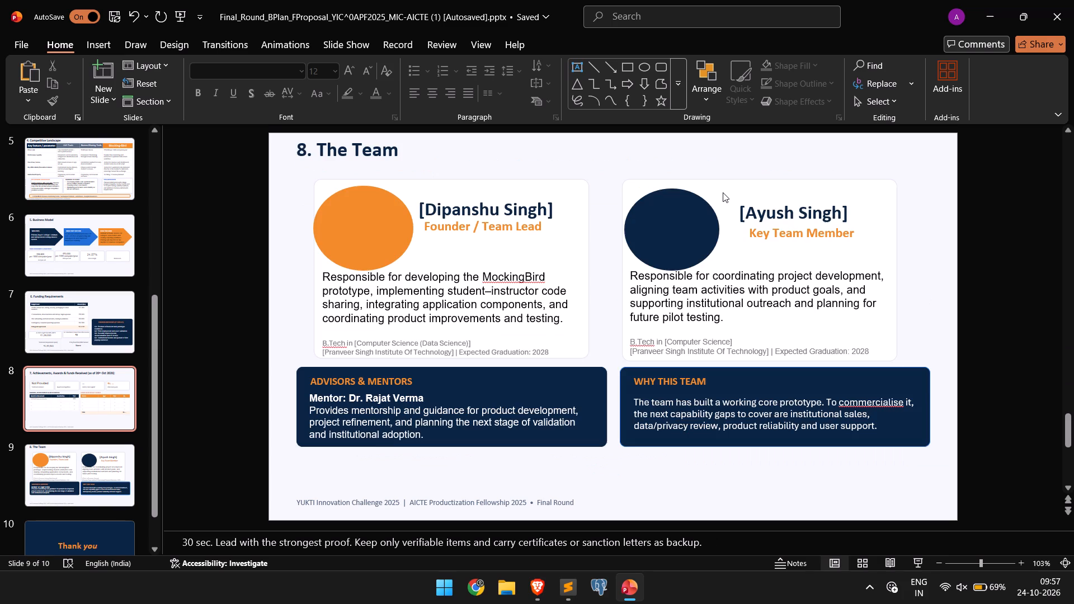
left_click(539, 380)
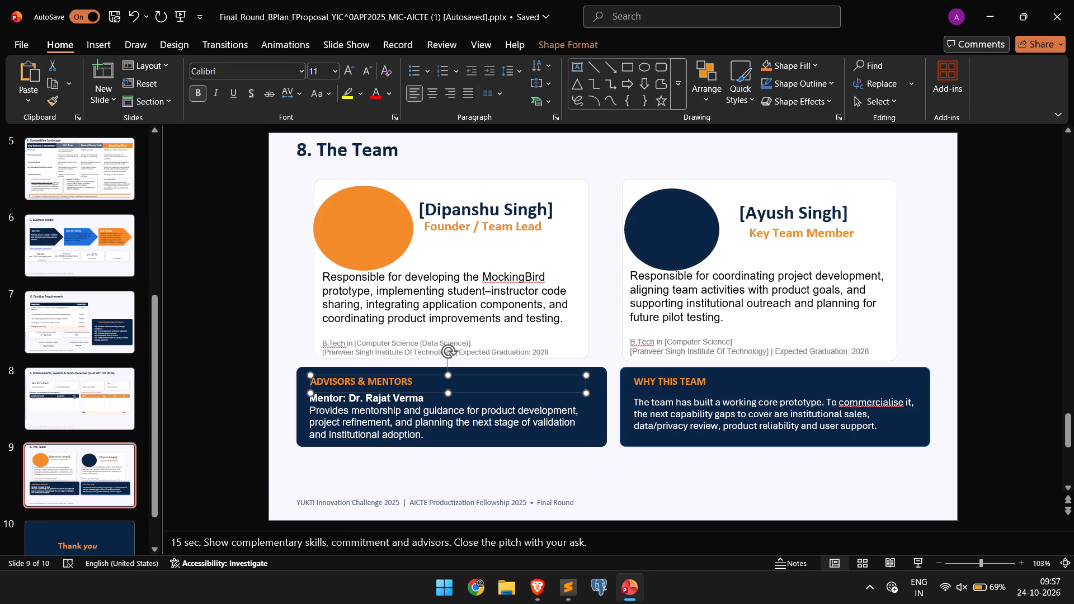
left_click(563, 370)
left_click_drag(563, 370, 563, 380)
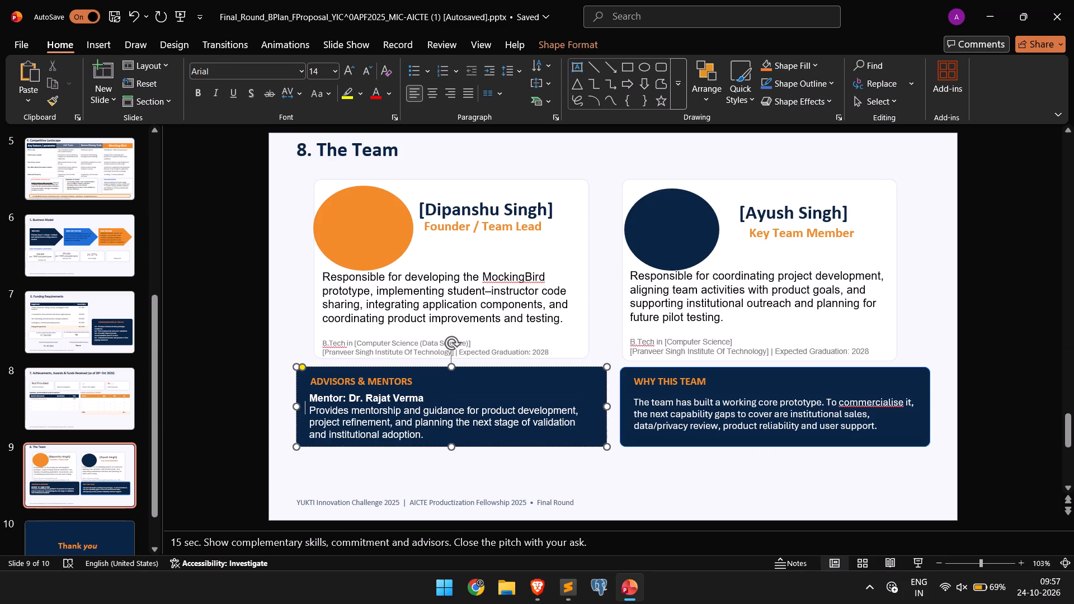
left_click_drag(563, 380, 563, 388)
left_click_drag(596, 446, 600, 486)
Move the mentor description text down so it sits inside the lowered dark box, slightly closer to the box's left edge.
left_click(531, 433)
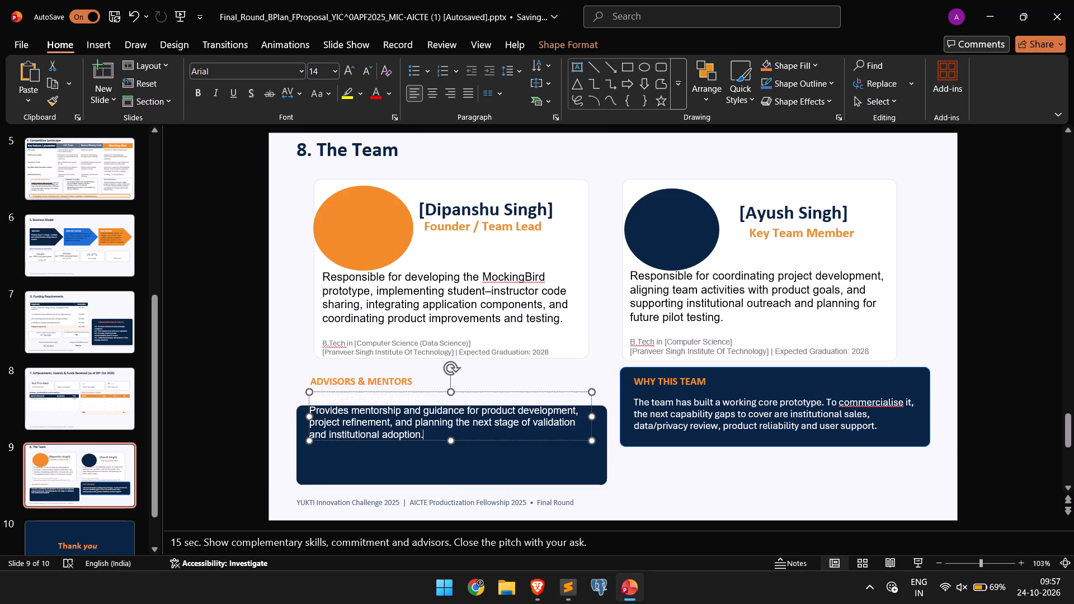
left_click_drag(536, 441, 537, 465)
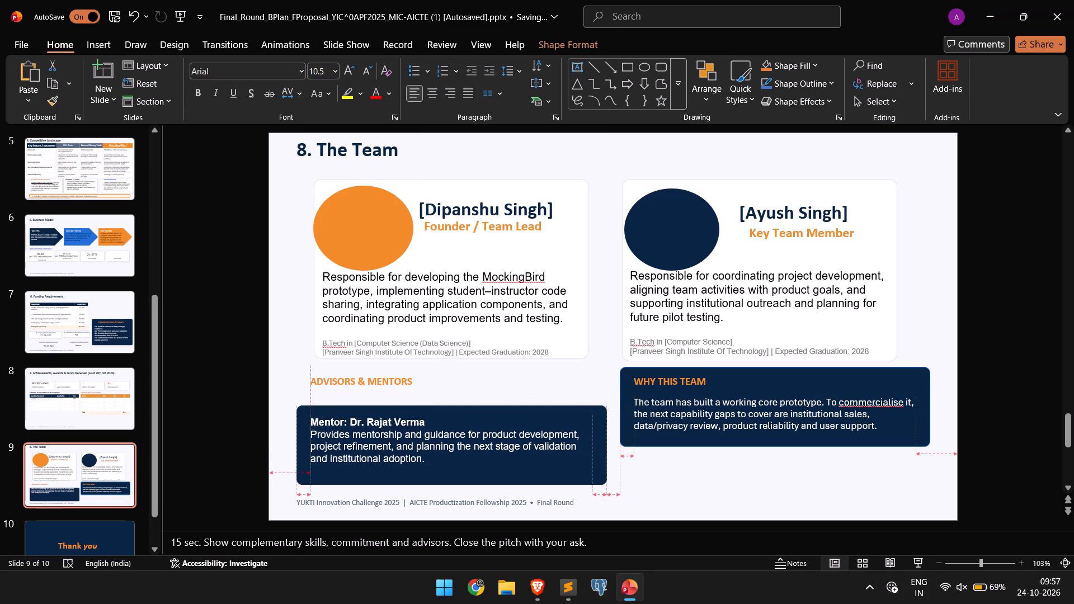
left_click_drag(537, 465, 533, 465)
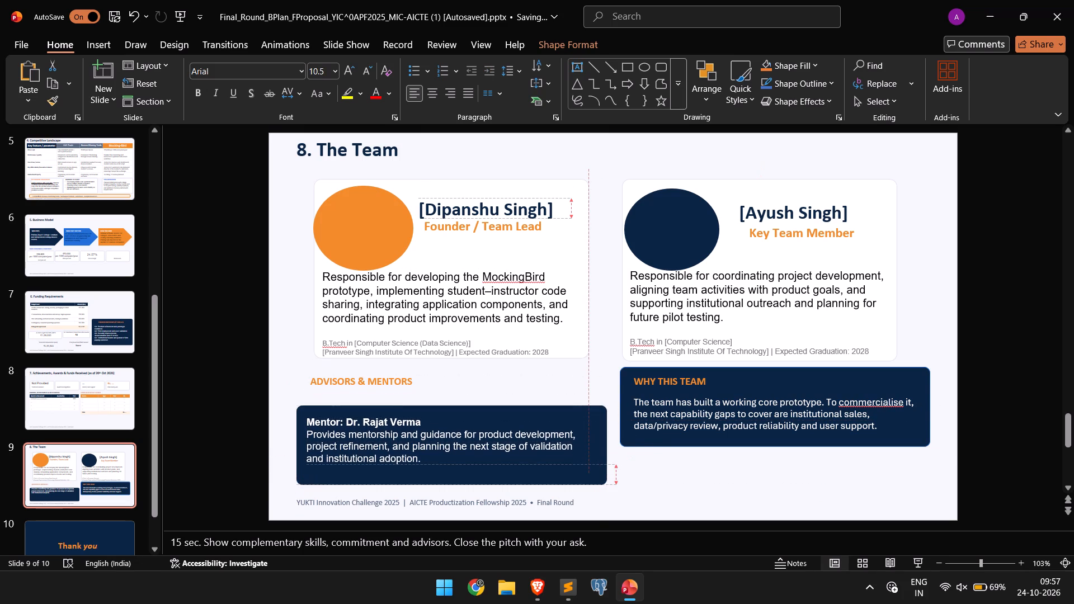
left_click_drag(533, 465, 533, 466)
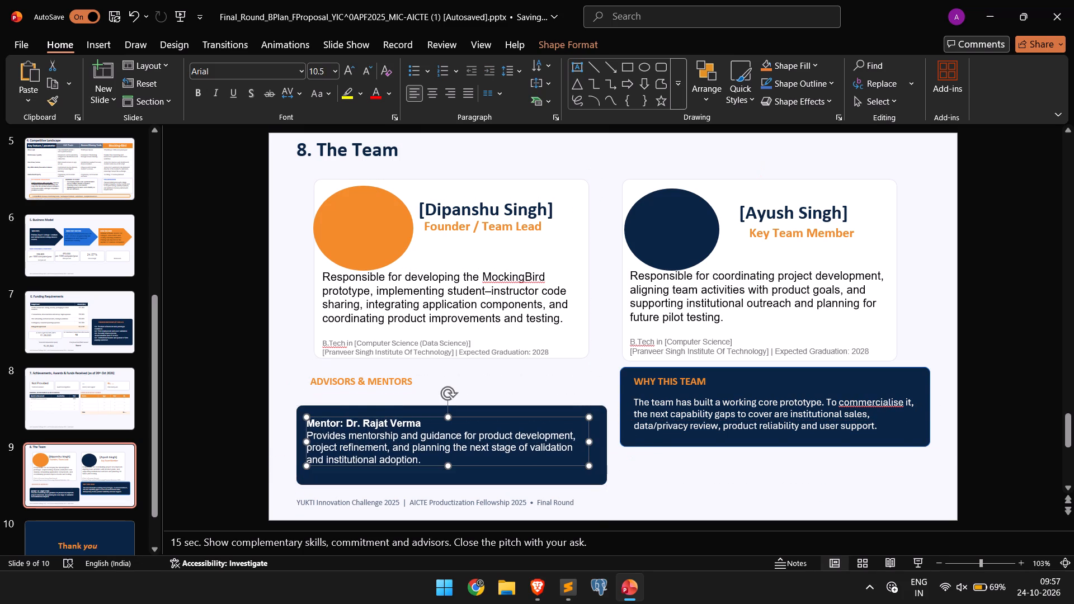
Select the dark background box behind the Why This Team text.
left_click(671, 436)
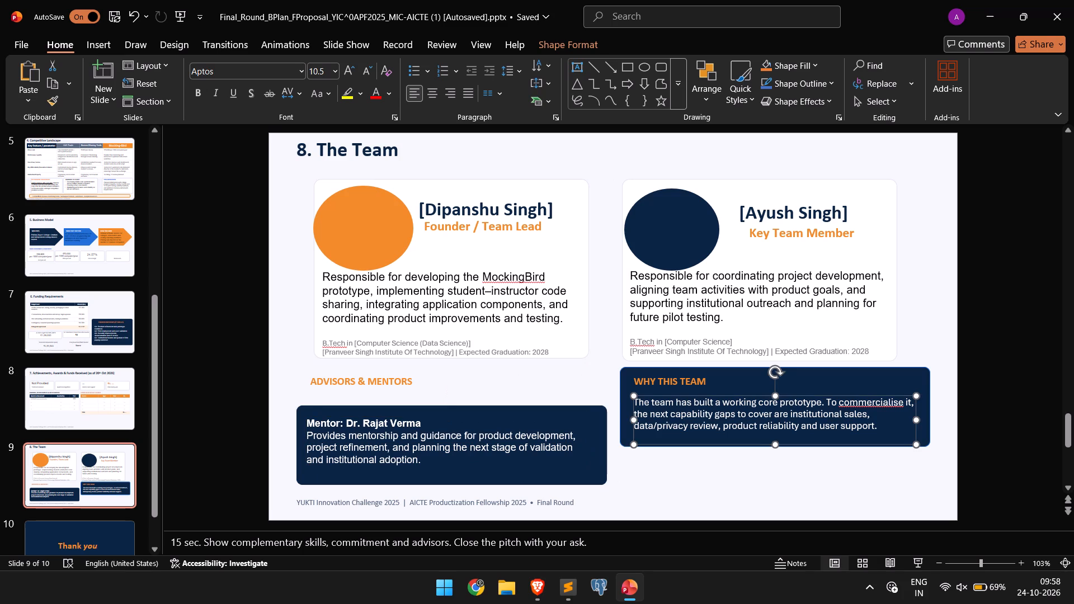
left_click(624, 441)
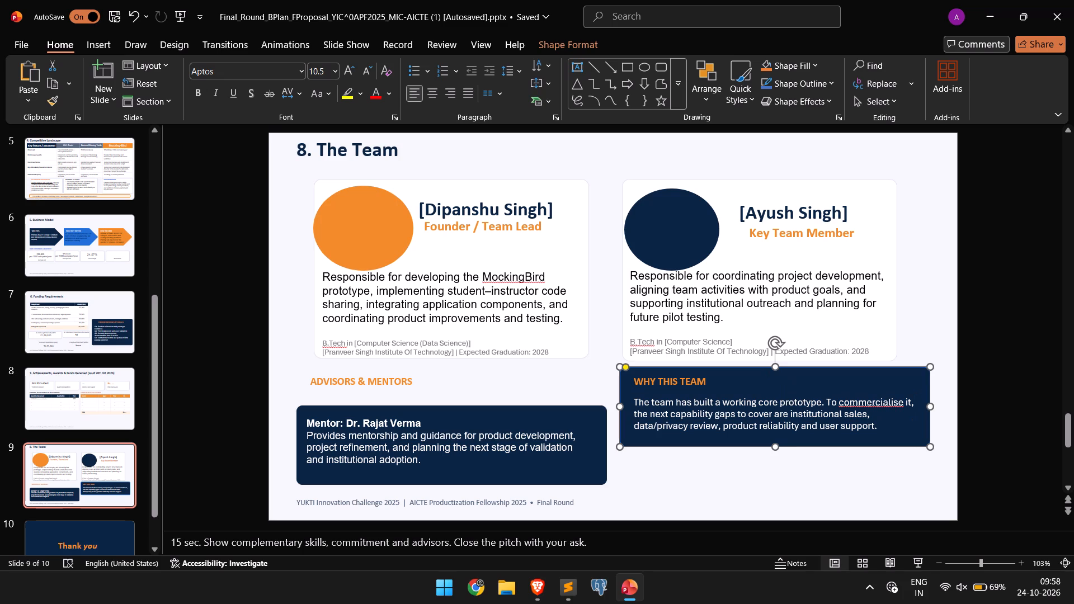
On The Team slide, move the dark Why This Team background box down below its heading, roughly level with the mentor box.
left_click_drag(628, 445, 632, 480)
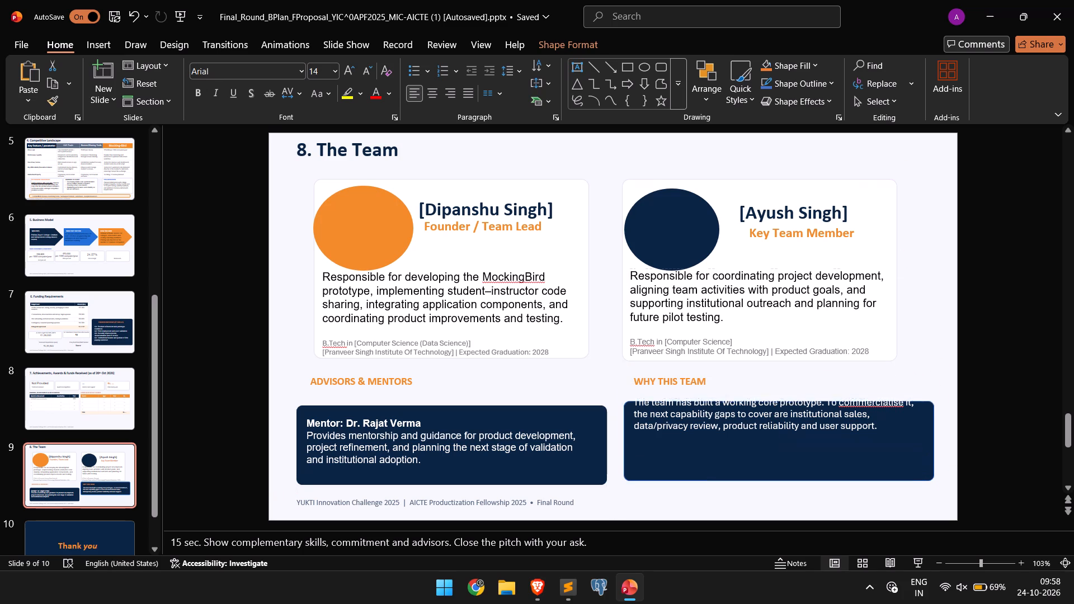
Nudge the dark Why This Team background box slightly, and move its paragraph and heading inside the box.
left_click_drag(632, 480, 629, 480)
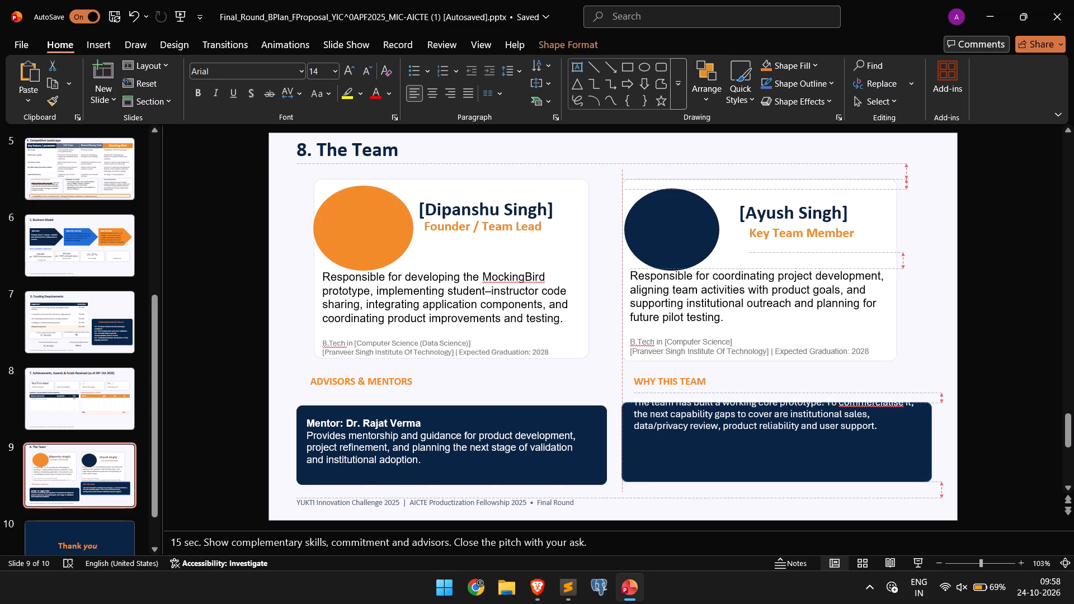
left_click_drag(629, 480, 629, 483)
left_click(674, 432)
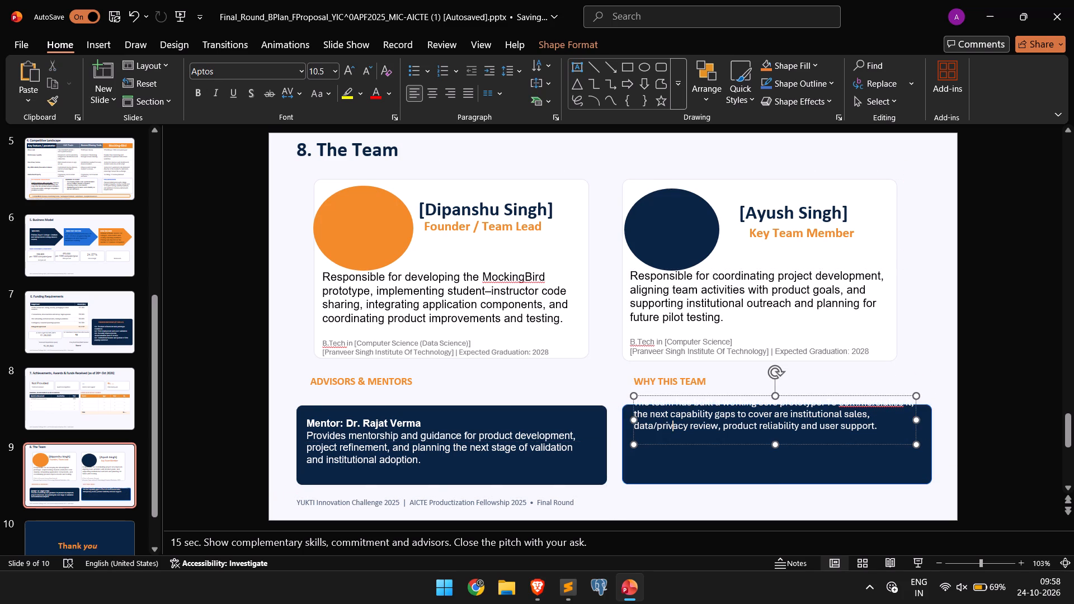
left_click_drag(679, 438, 681, 469)
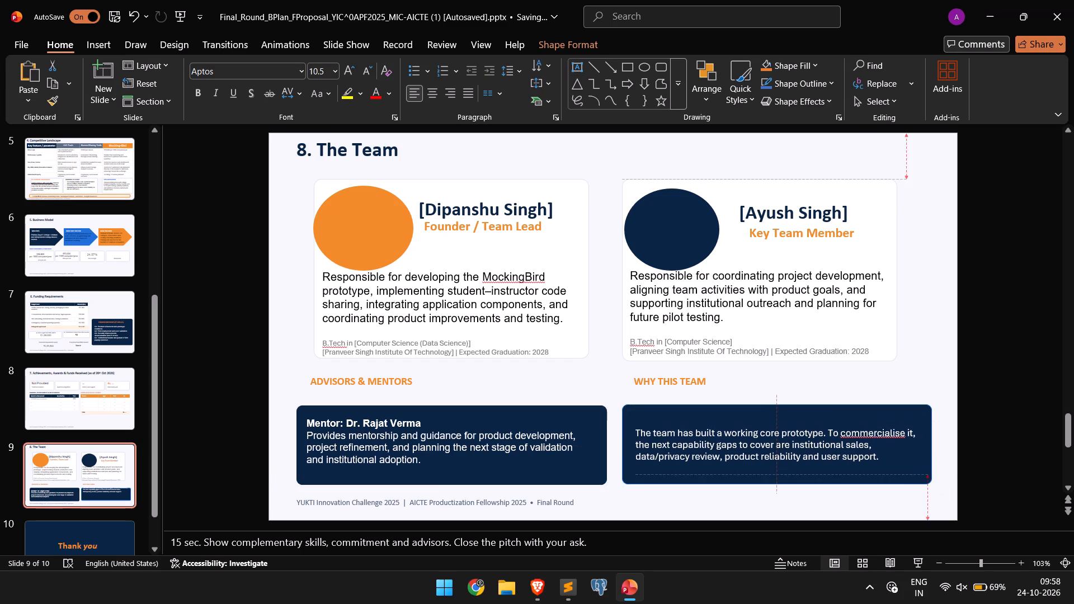
left_click_drag(681, 469, 680, 470)
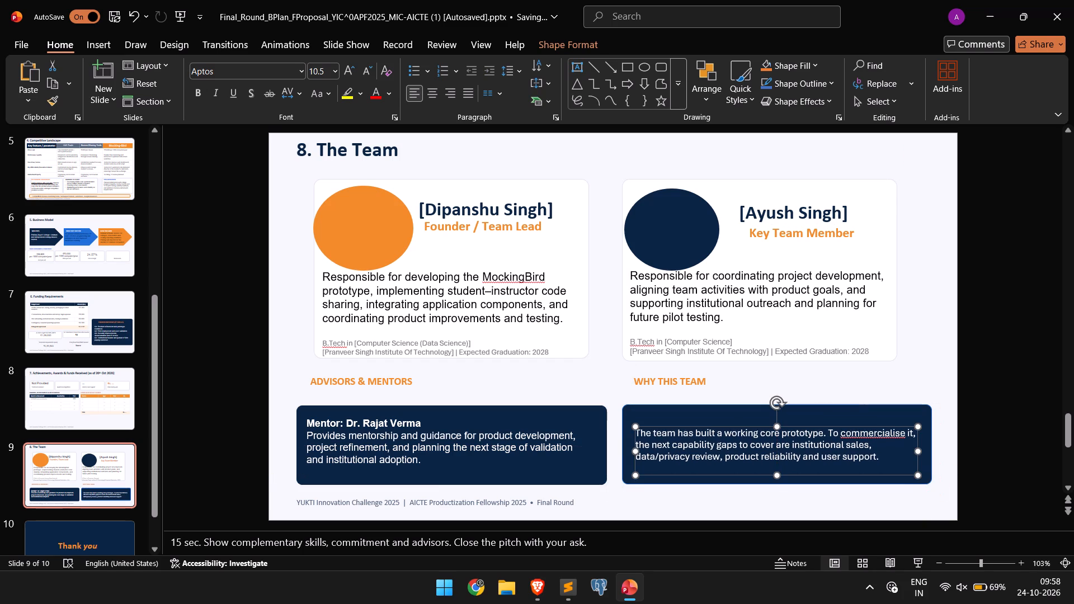
left_click(719, 377)
left_click_drag(725, 390, 726, 402)
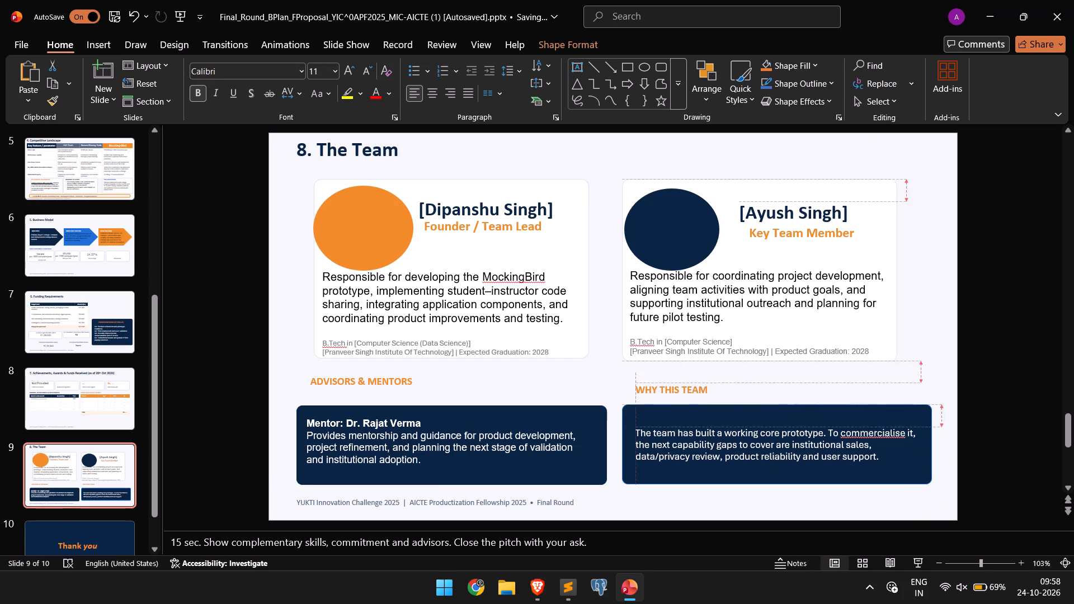
left_click_drag(726, 402, 726, 426)
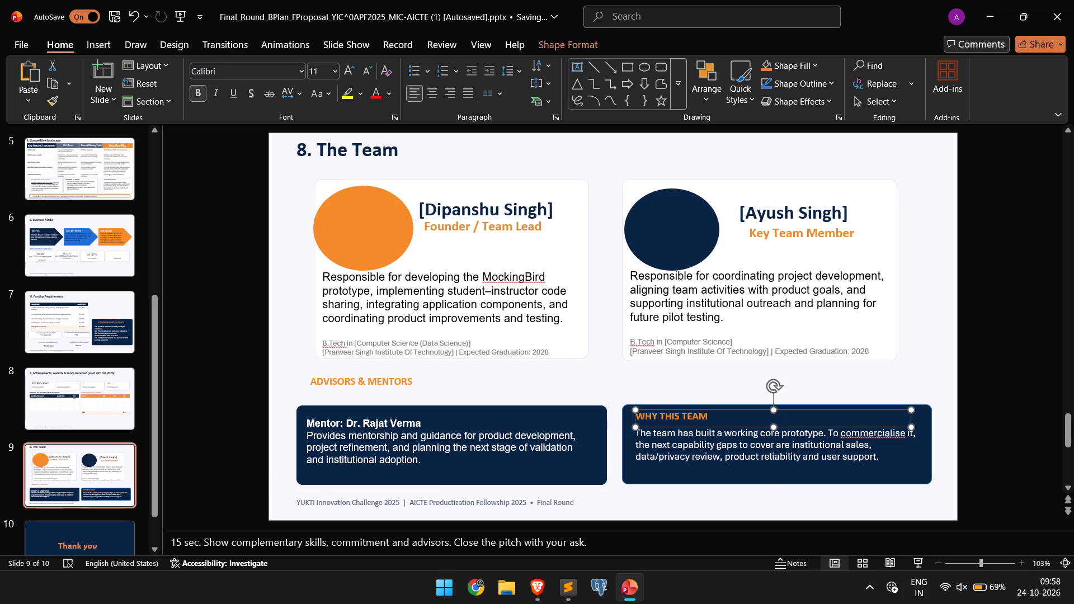
left_click(433, 379)
left_click(459, 452)
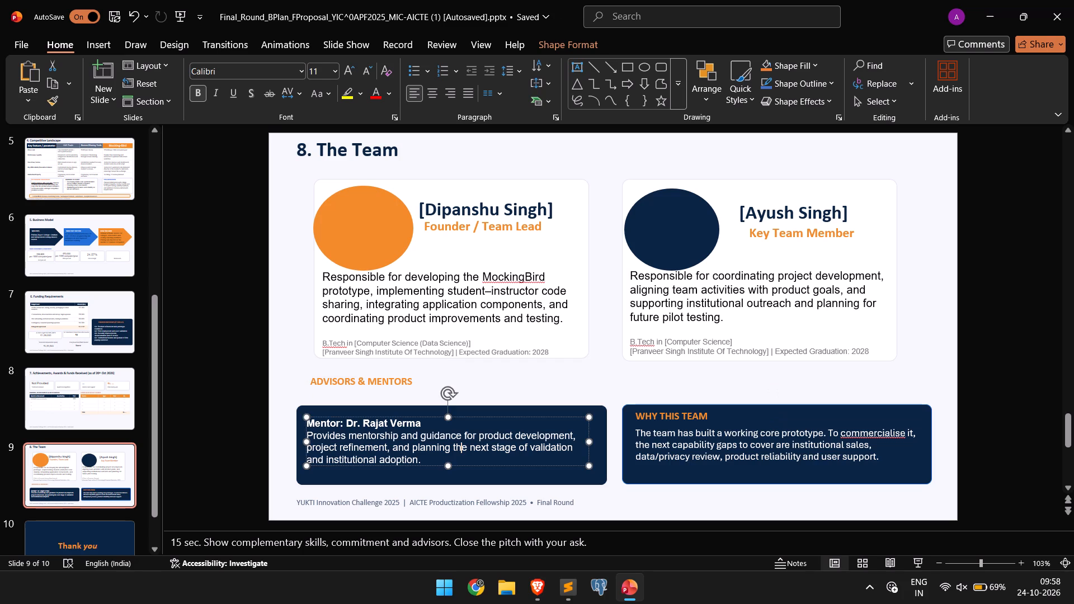
left_click(469, 471)
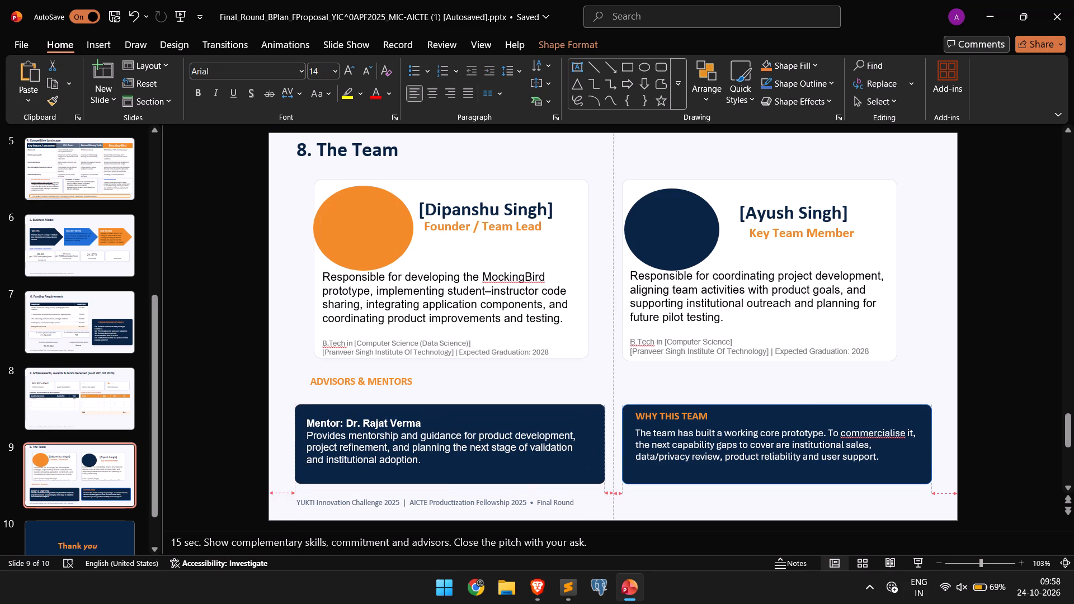
left_click(465, 469)
left_click(461, 458)
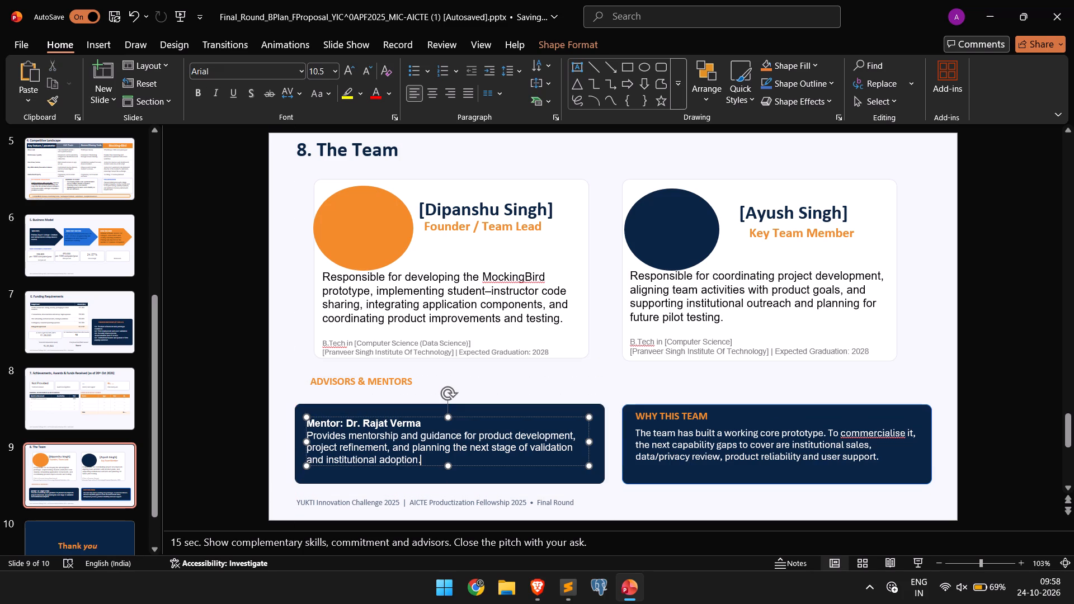
left_click_drag(466, 464, 464, 473)
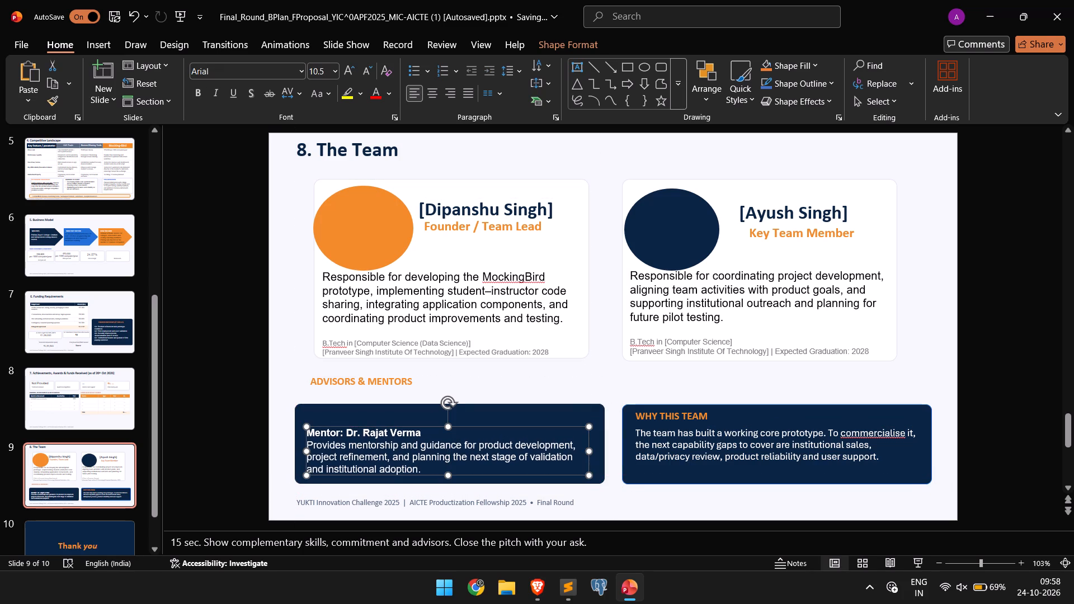
left_click(416, 386)
left_click_drag(424, 391, 422, 411)
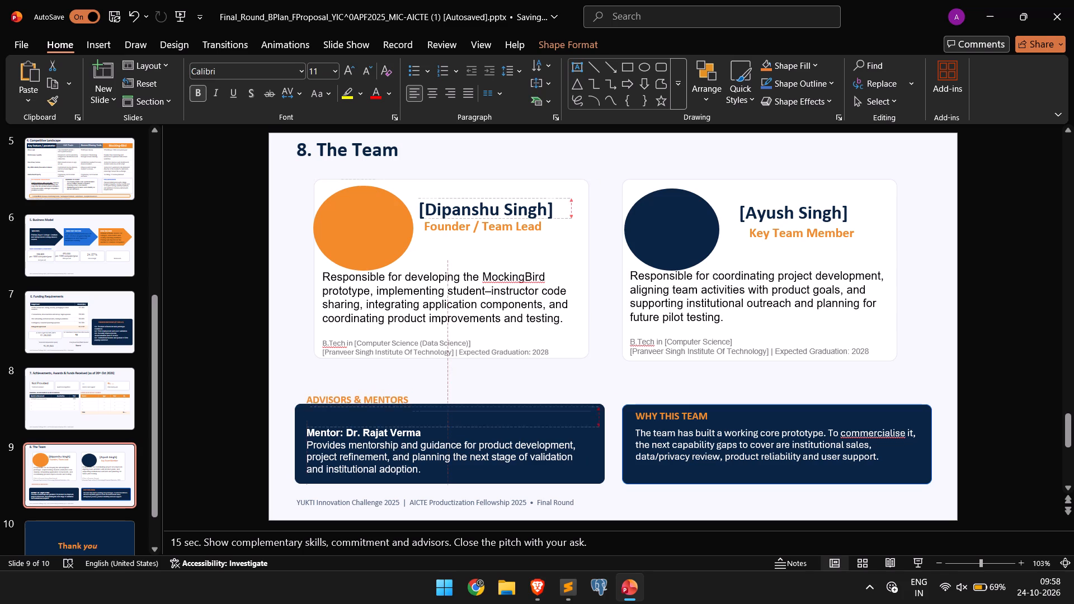
left_click_drag(422, 411, 421, 424)
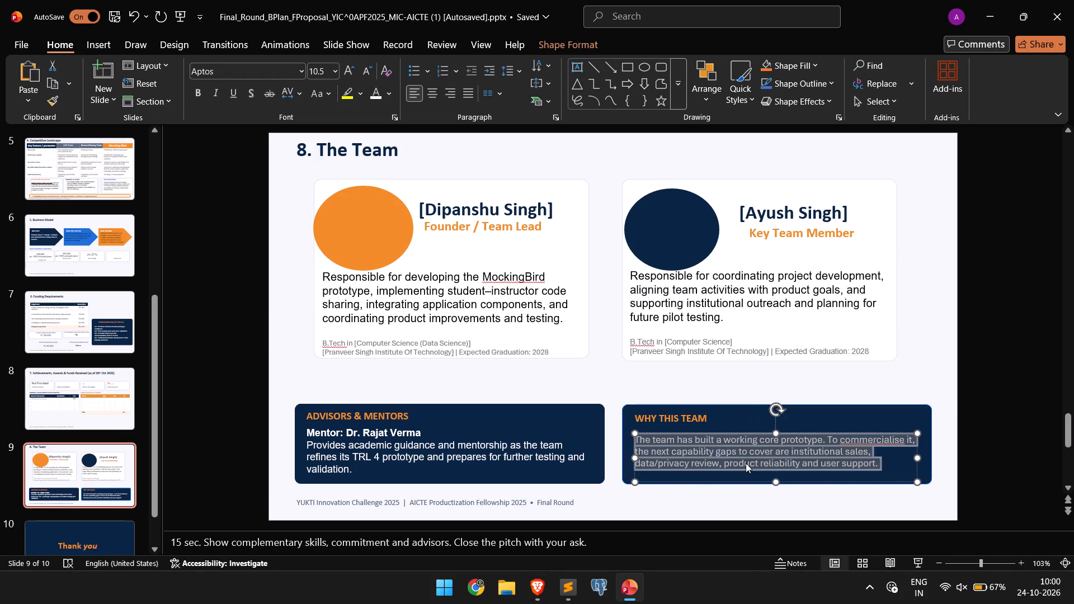
key("ctrl+v")
Make the new Why This Team paragraph's text white against the dark box.
triple_click(746, 463)
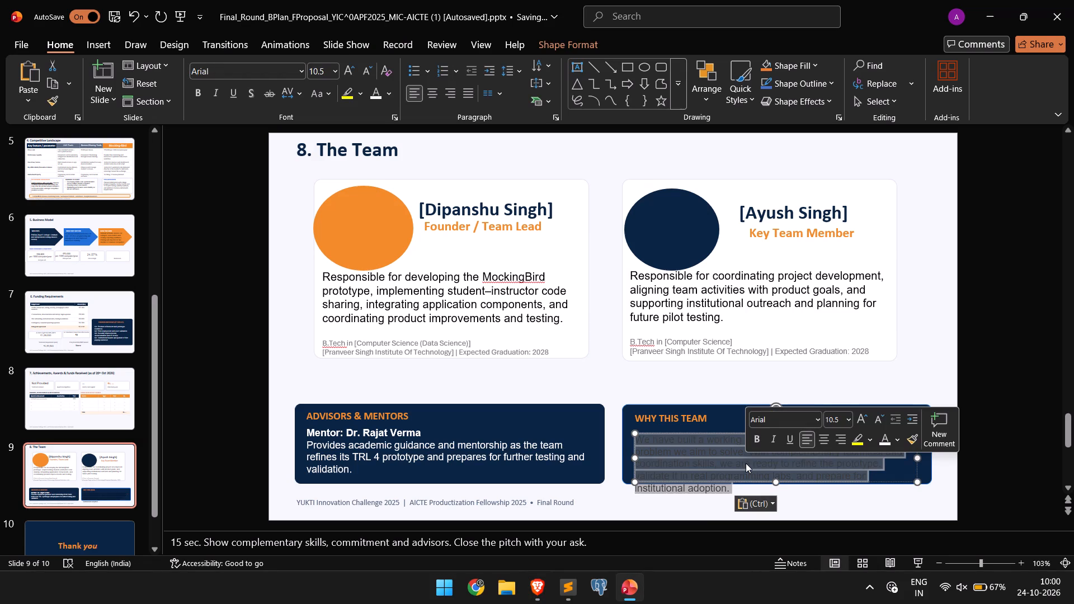
left_click(882, 438)
left_click(988, 386)
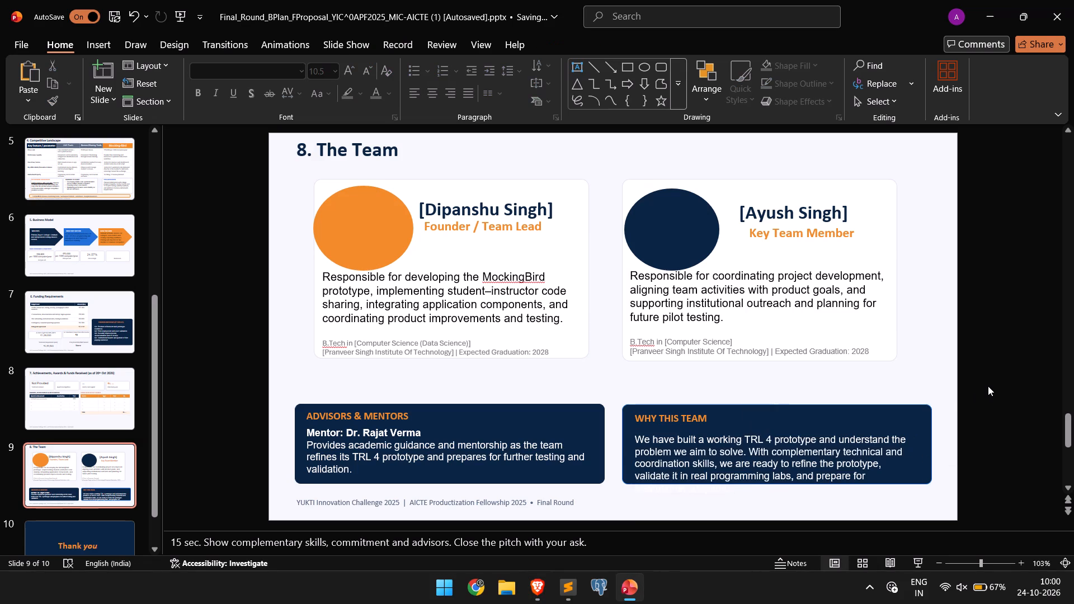
Extend the dark Why This Team box downward so it encloses the whole paragraph.
left_click(913, 478)
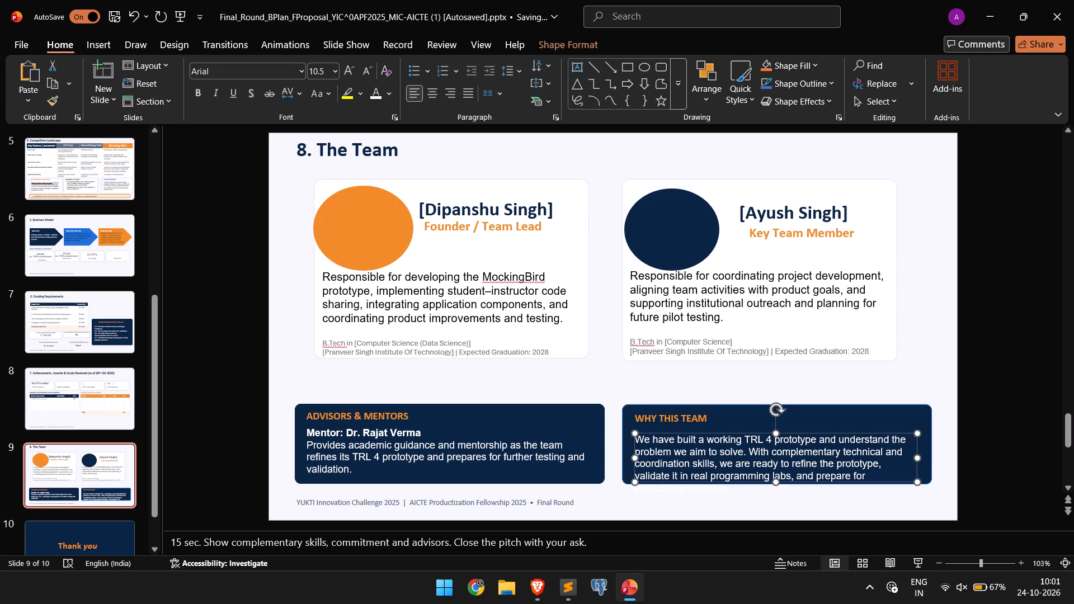
left_click(926, 459)
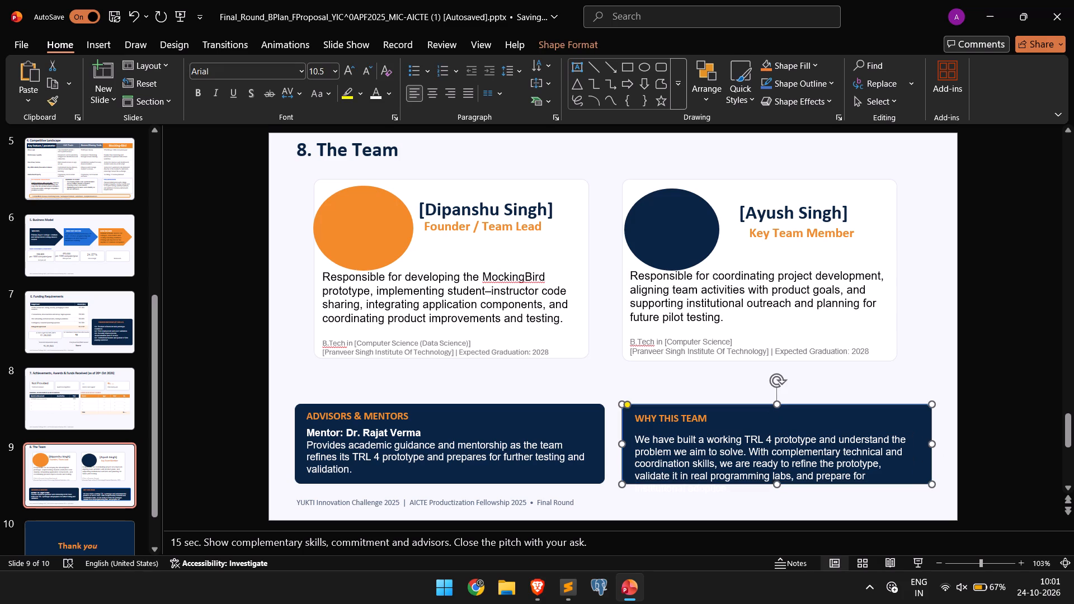
left_click_drag(779, 486, 776, 494)
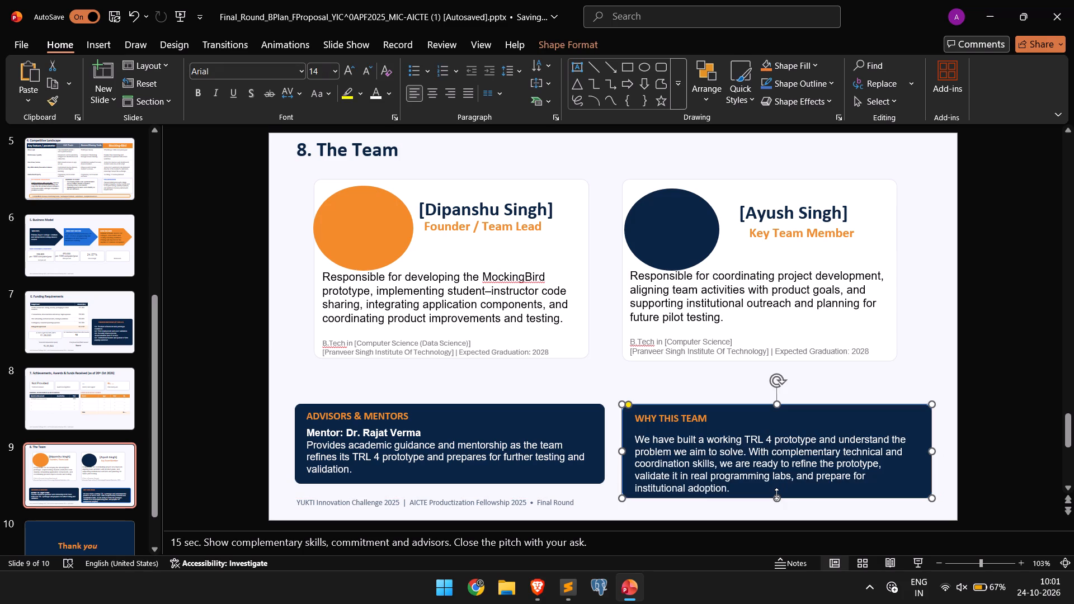
left_click(984, 402)
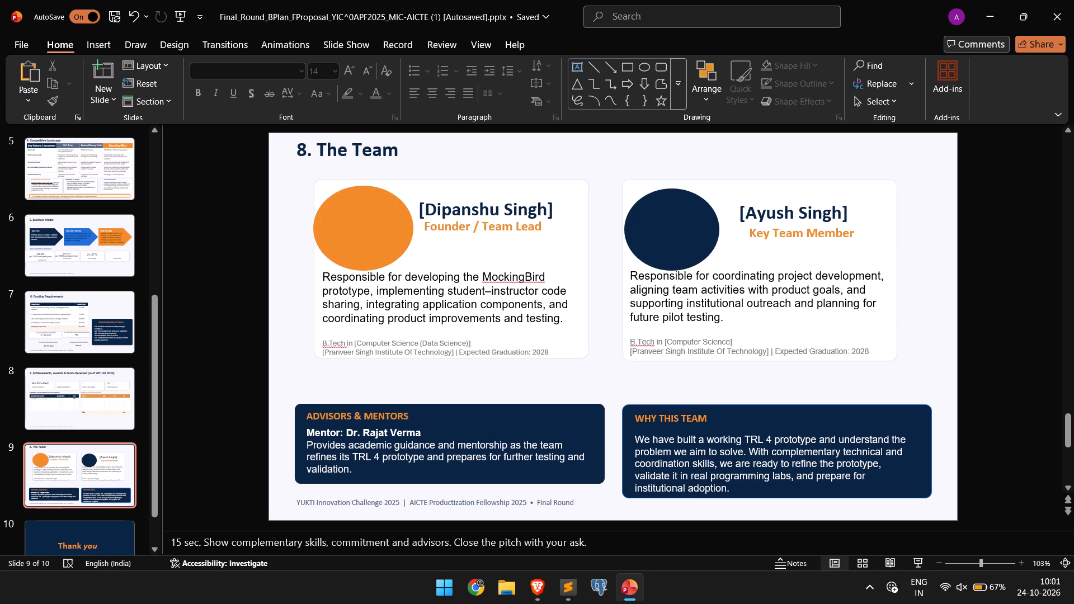
Delete the word "complementary" from the Why This Team paragraph so it reads "With technical and coordination skills".
left_click(842, 455)
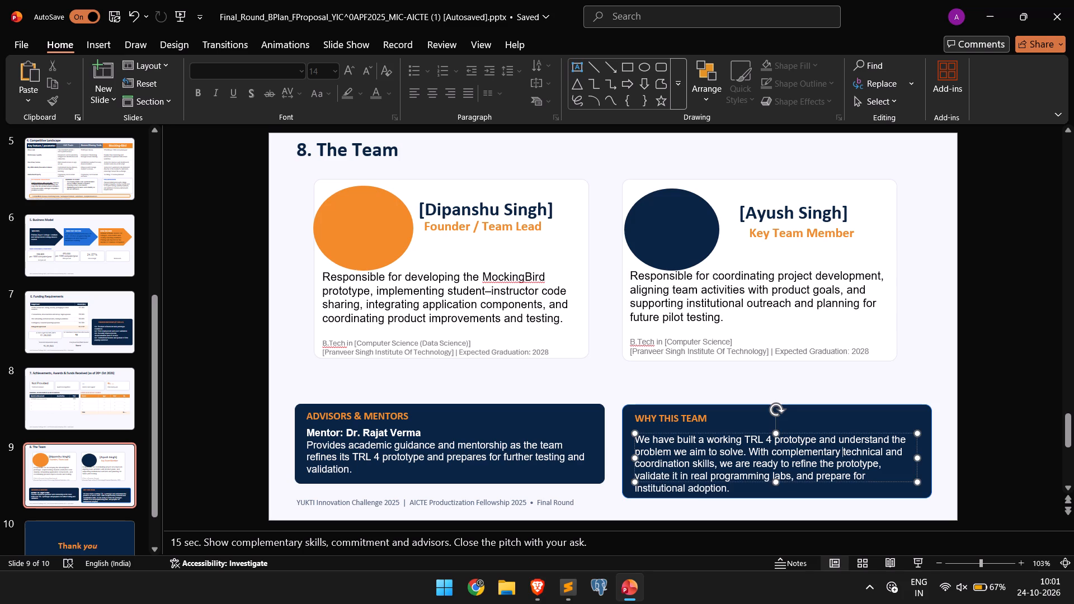
key("BackSpace")
key("BackSpace")
key("BackSpace")
key("BackSpace")
key("BackSpace")
key("BackSpace")
key("BackSpace")
key("BackSpace")
key("BackSpace")
key("BackSpace")
key("BackSpace")
key("BackSpace")
key("BackSpace")
key("BackSpace")
key("BackSpace")
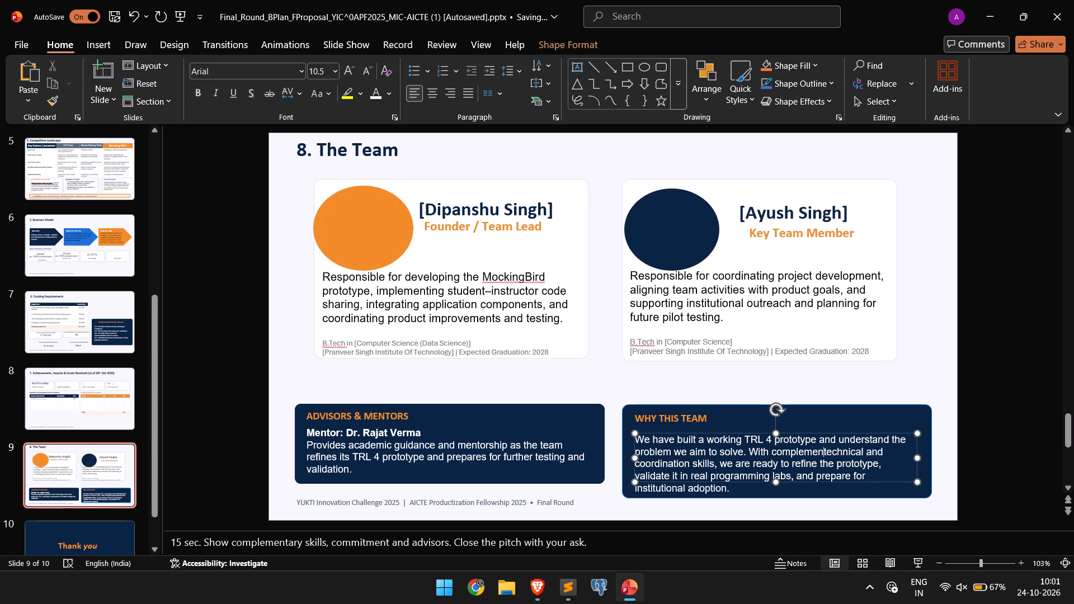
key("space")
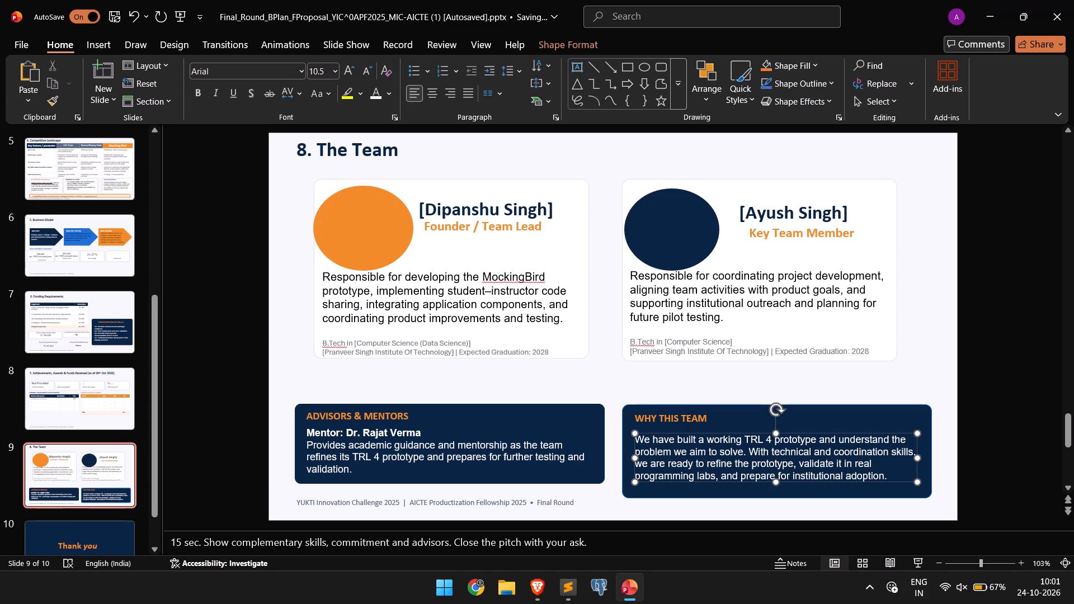
left_click(976, 441)
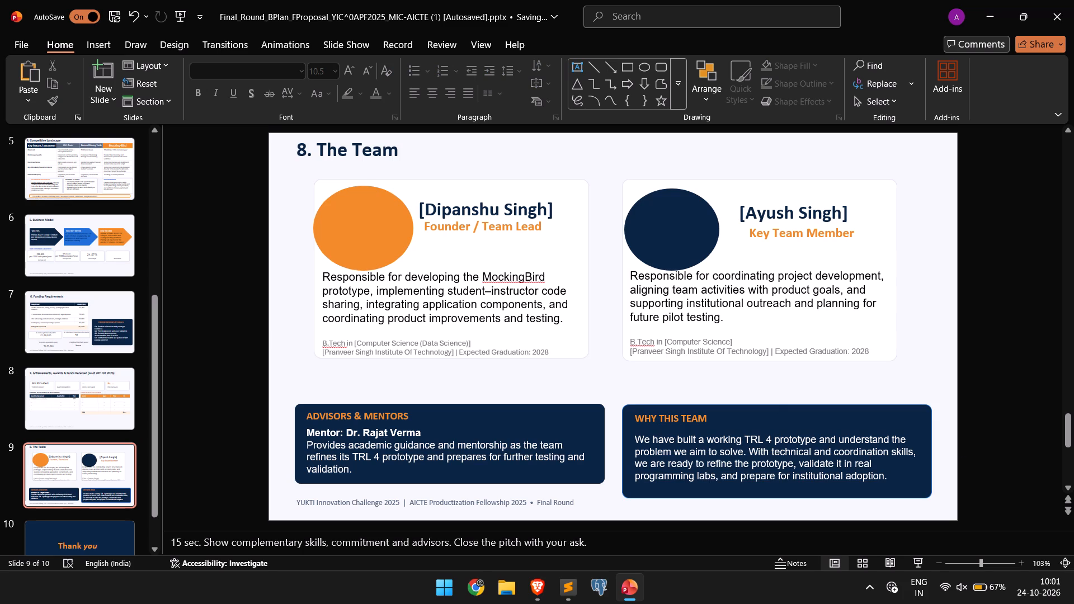
left_click(976, 440)
Change "B.Tech" to "B.tech" in the education lines of both team member cards.
left_click(639, 338)
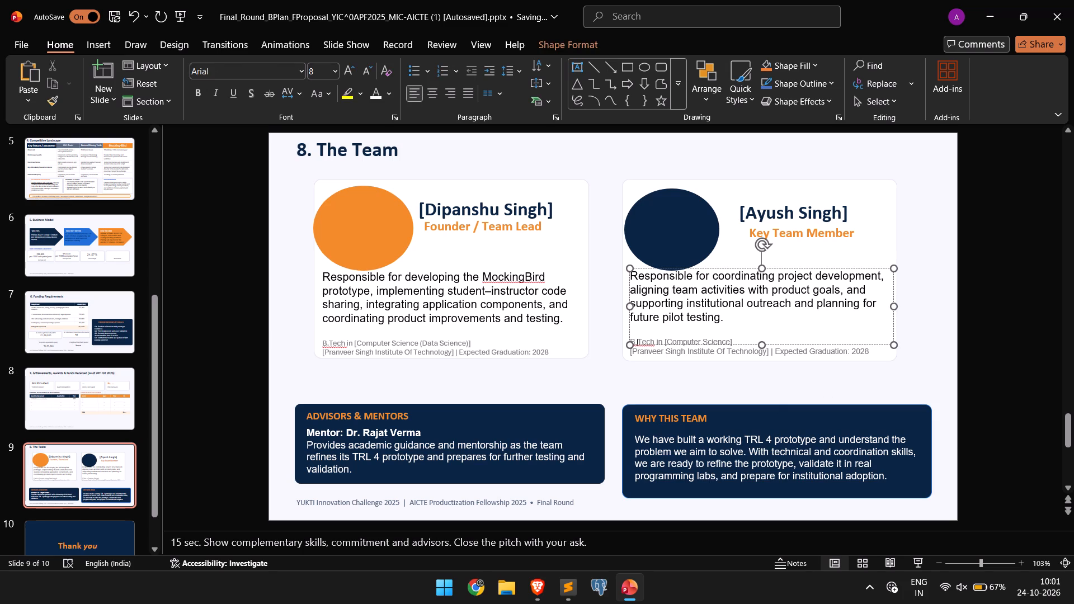
key("Right")
key("BackSpace")
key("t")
left_click(902, 294)
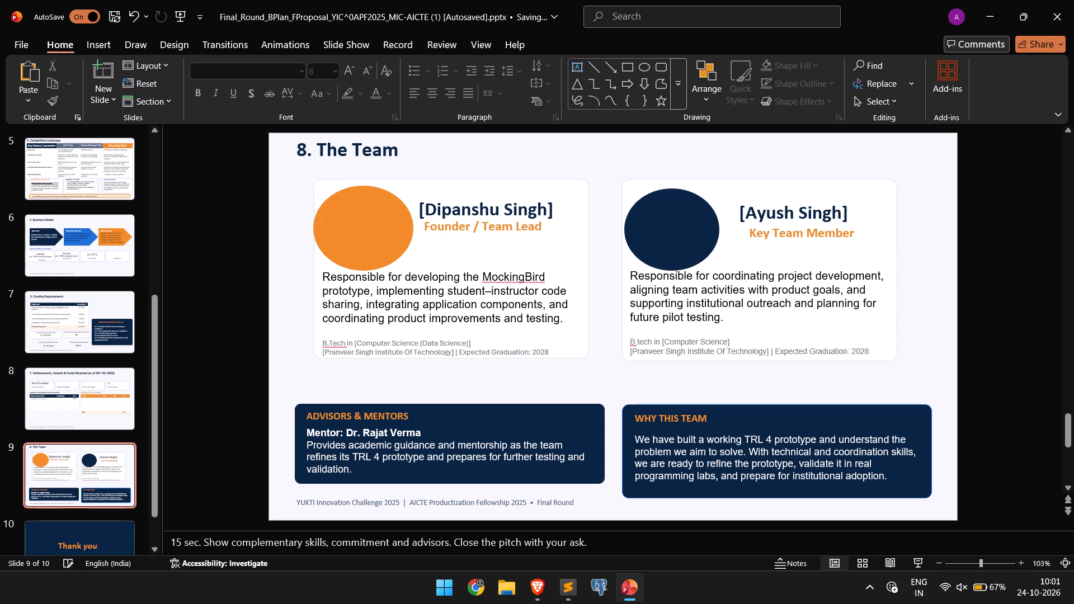
left_click(331, 343)
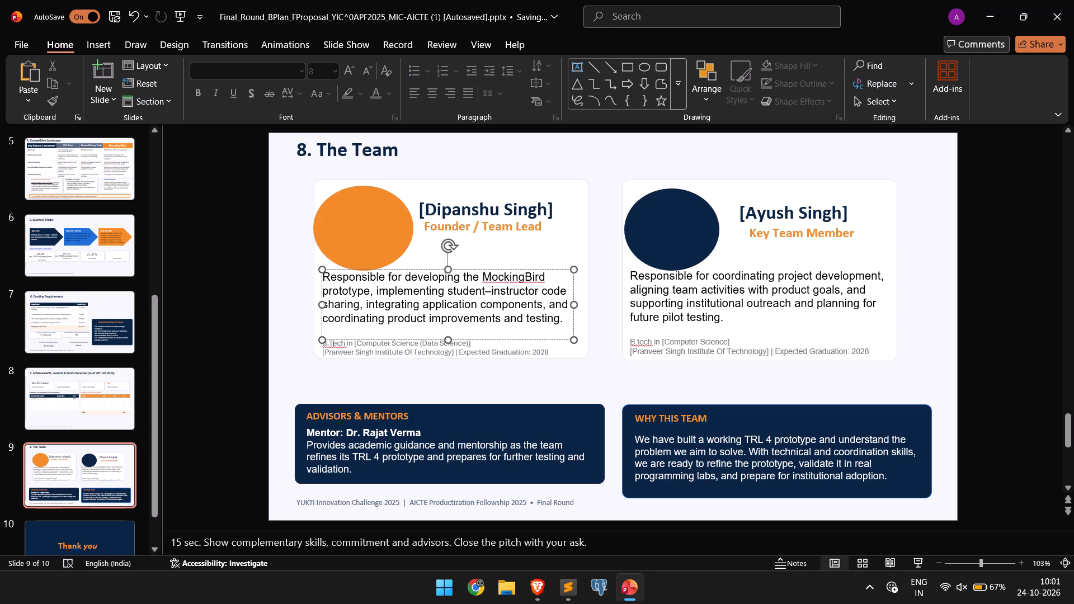
key("BackSpace")
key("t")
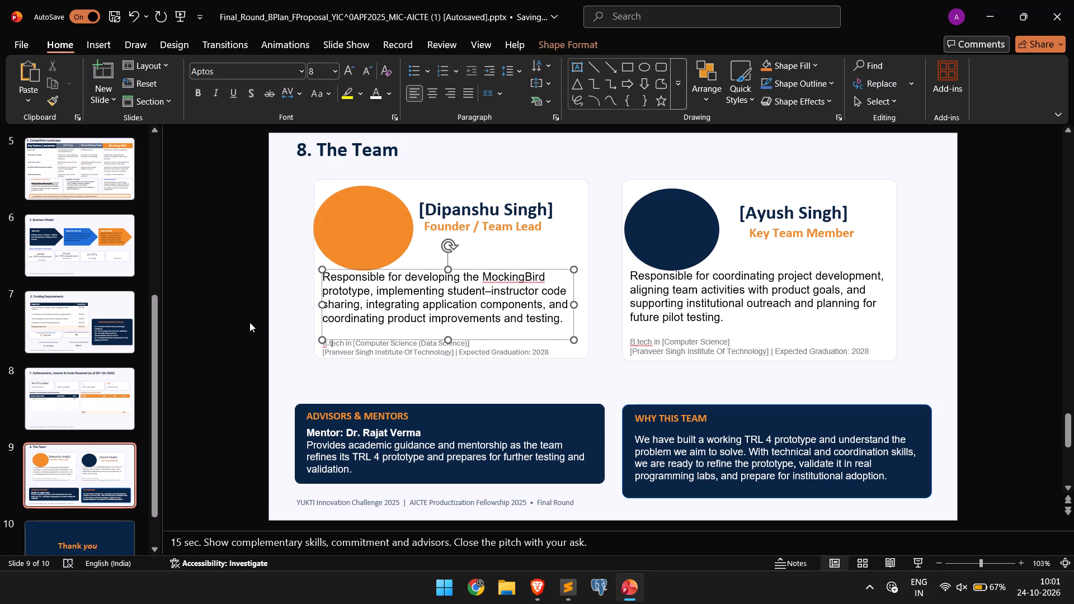
left_click(249, 322)
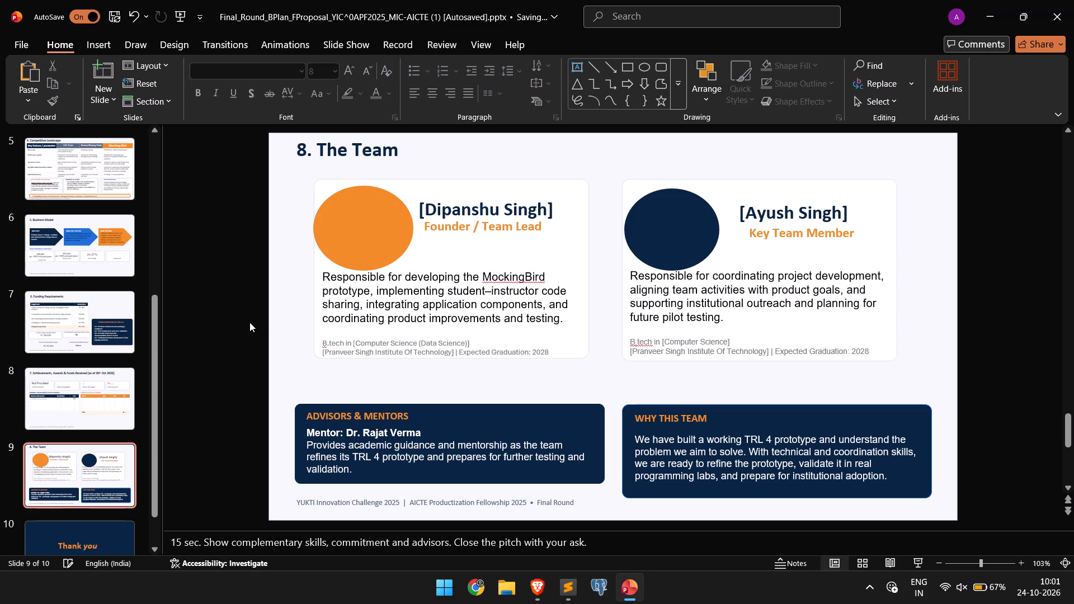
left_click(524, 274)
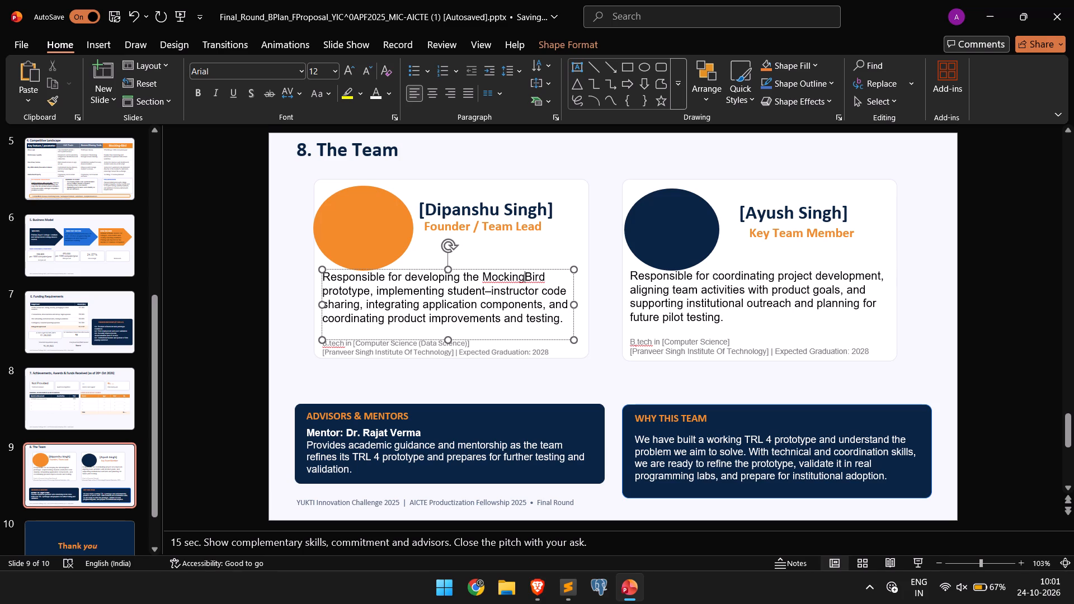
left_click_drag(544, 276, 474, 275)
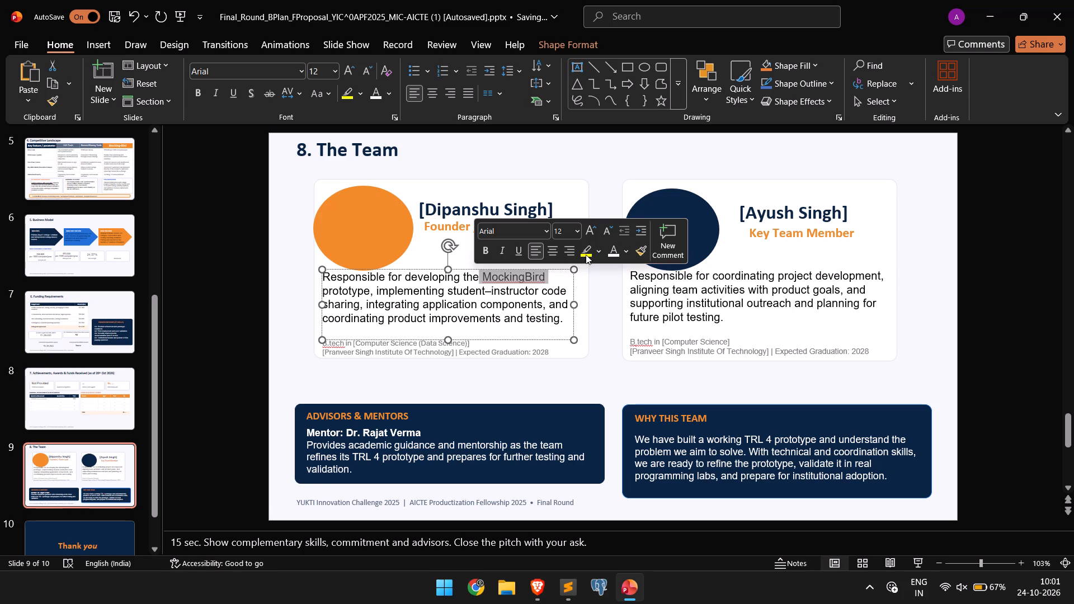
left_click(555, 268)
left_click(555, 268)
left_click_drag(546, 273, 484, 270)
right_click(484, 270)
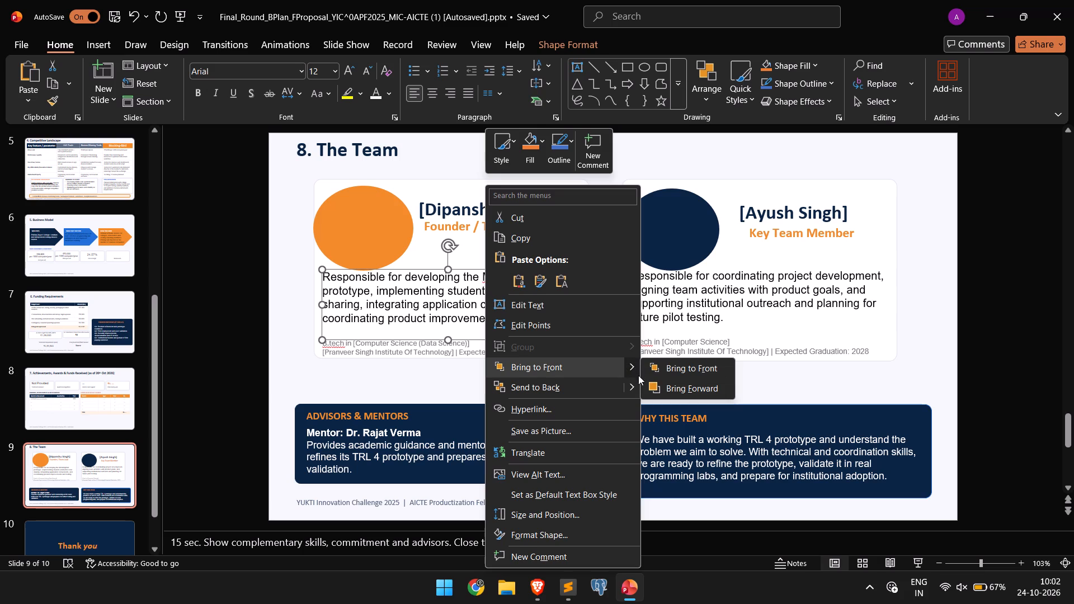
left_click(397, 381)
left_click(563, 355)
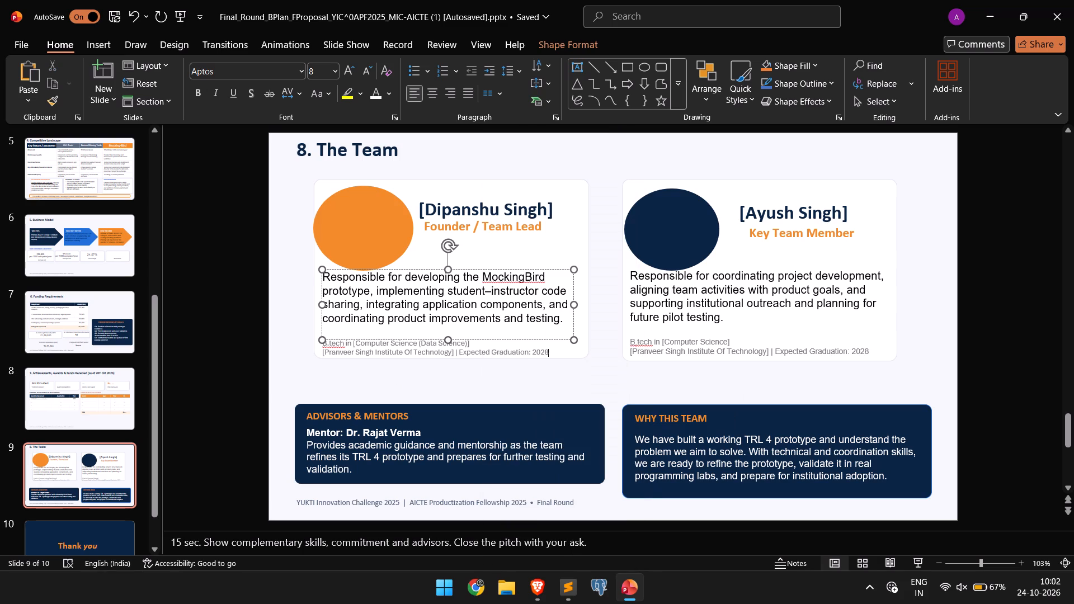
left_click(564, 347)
Extend the Founder / Team Lead card downward to just above the Advisors & Mentors box.
left_click(576, 229)
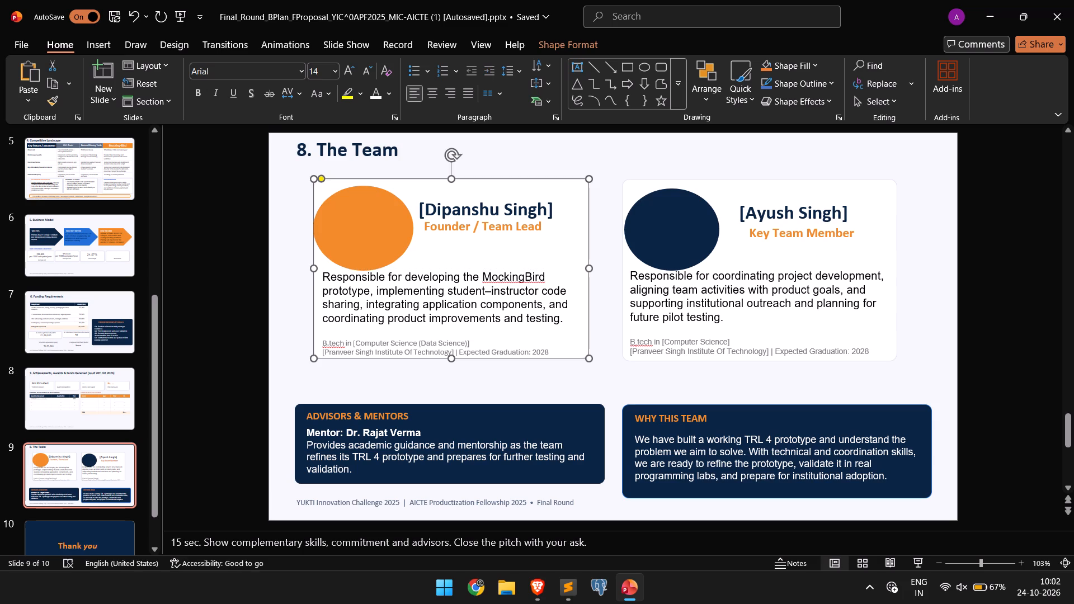
left_click_drag(453, 357, 450, 380)
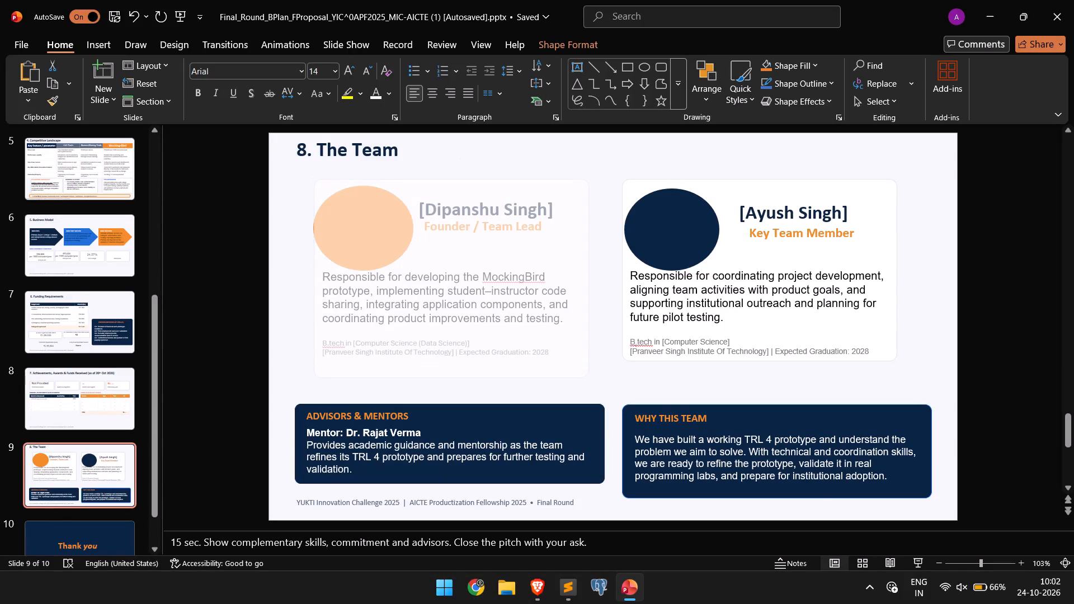
left_click_drag(450, 380, 451, 394)
Lengthen the Founder / Team Lead description text box and move it down to the lower part of the card.
left_click(484, 346)
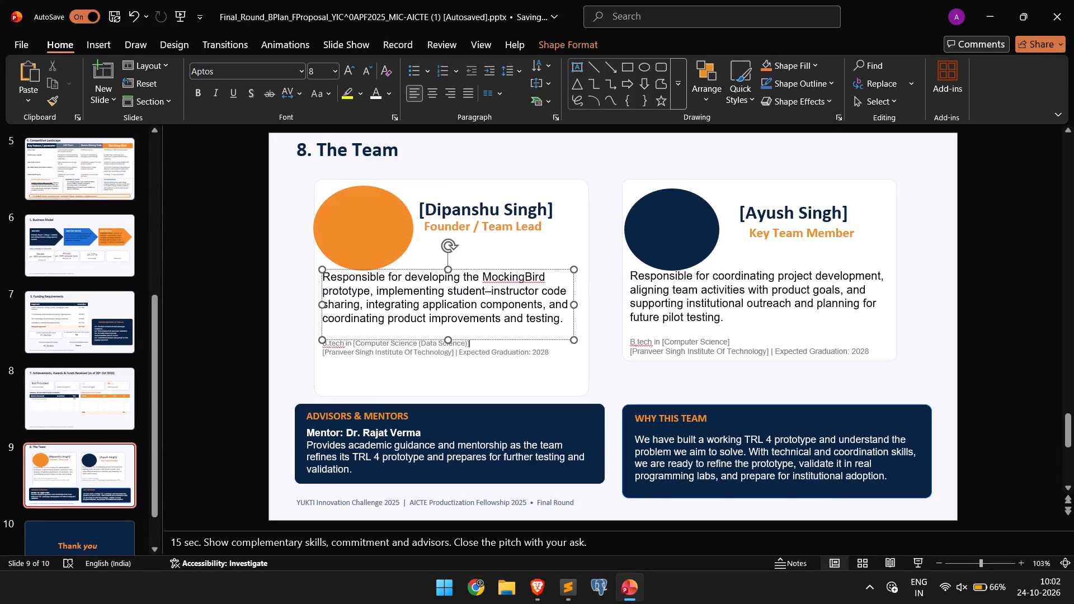
left_click(501, 350)
left_click(541, 347)
left_click_drag(446, 339, 453, 371)
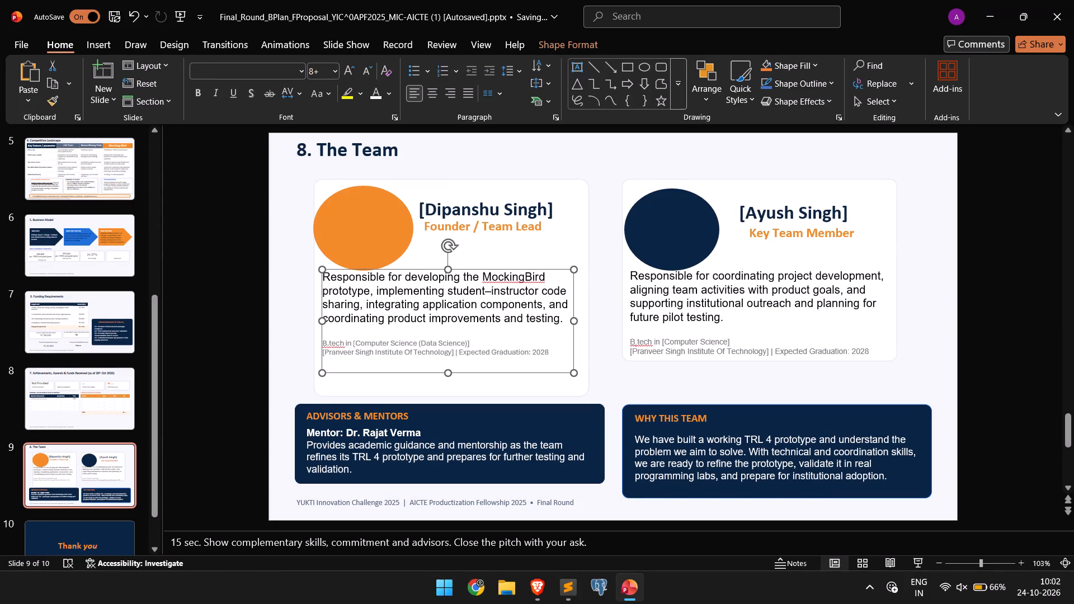
left_click_drag(485, 372, 486, 404)
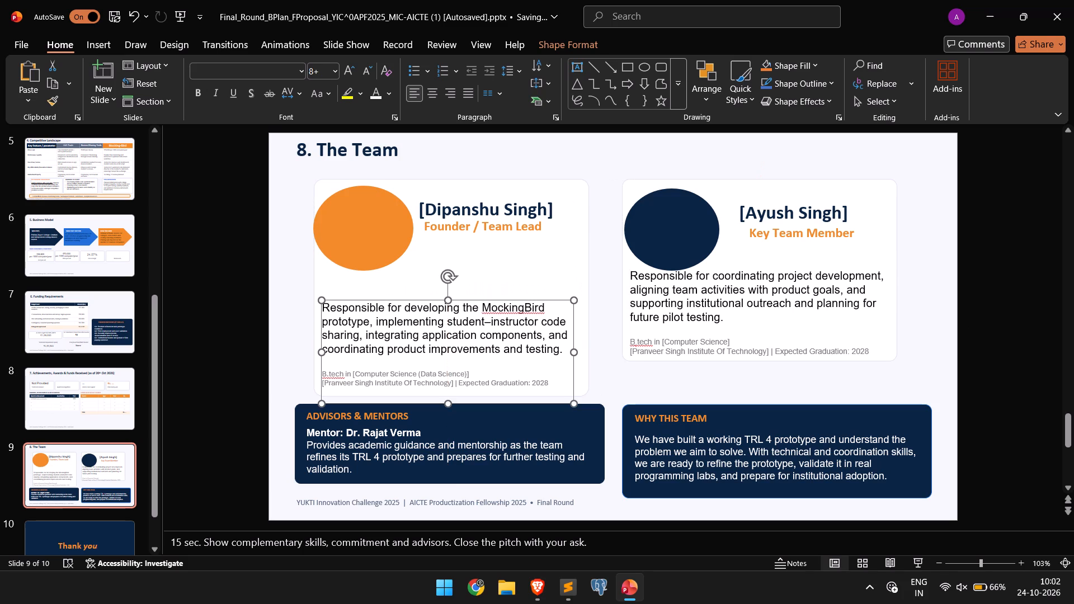
Enlarge the orange photo placeholder downward and widen it slightly into a rounder circle.
left_click(383, 238)
left_click_drag(363, 271, 362, 287)
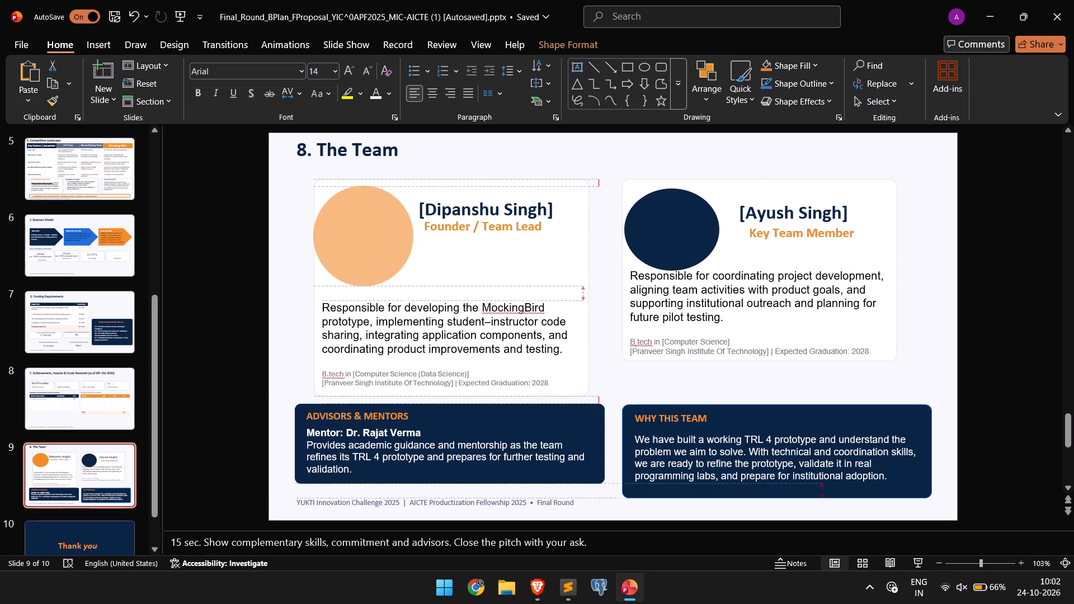
left_click_drag(362, 287, 361, 291)
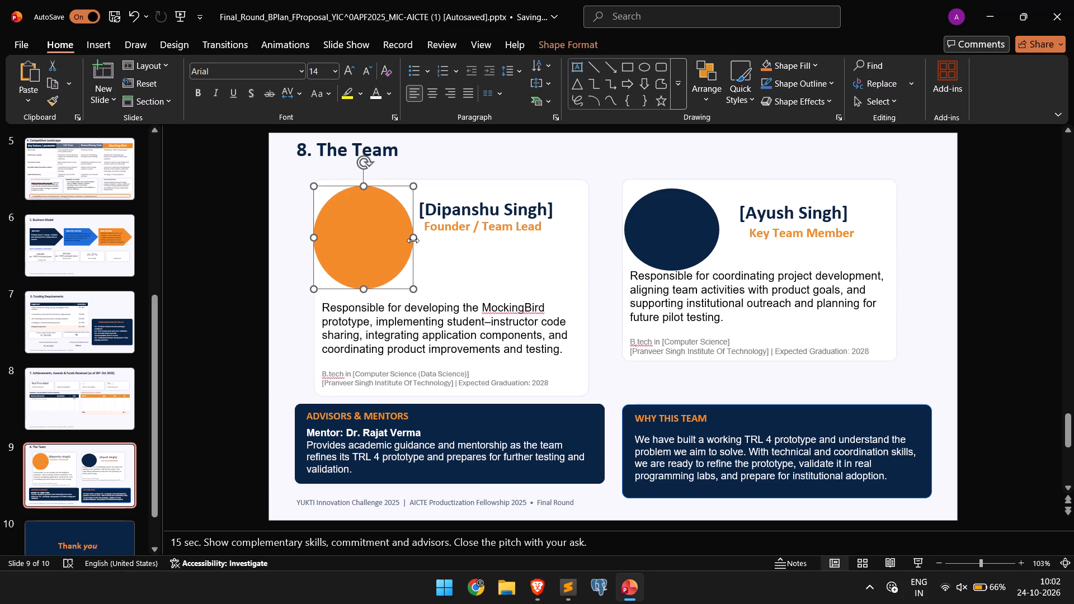
left_click(413, 240)
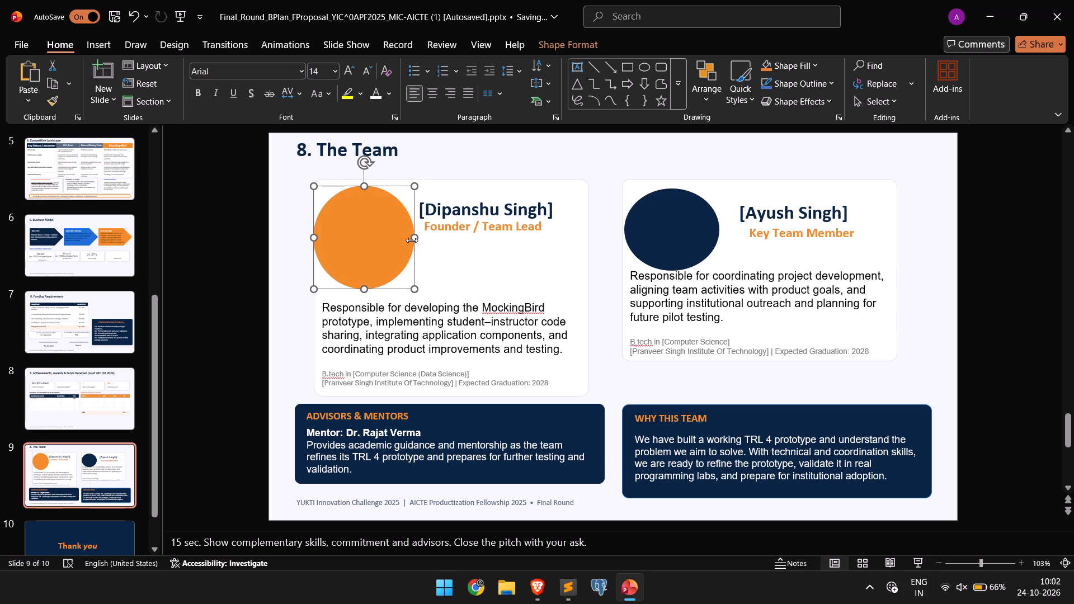
left_click(415, 239)
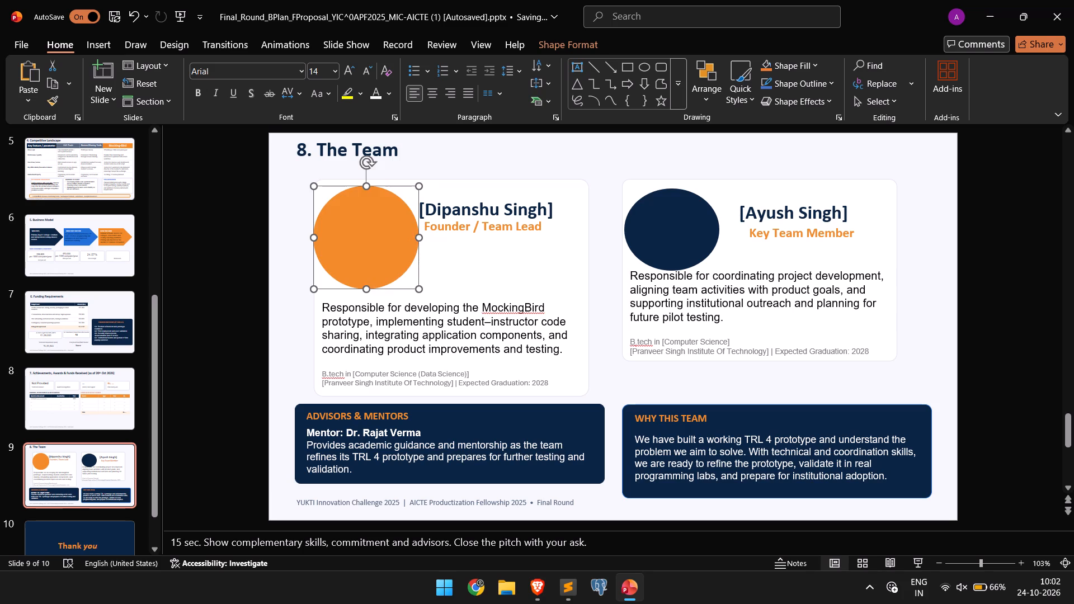
Extend the Key Team Member card downward to match the Founder / Team Lead card's height.
left_click(745, 311)
left_click(882, 241)
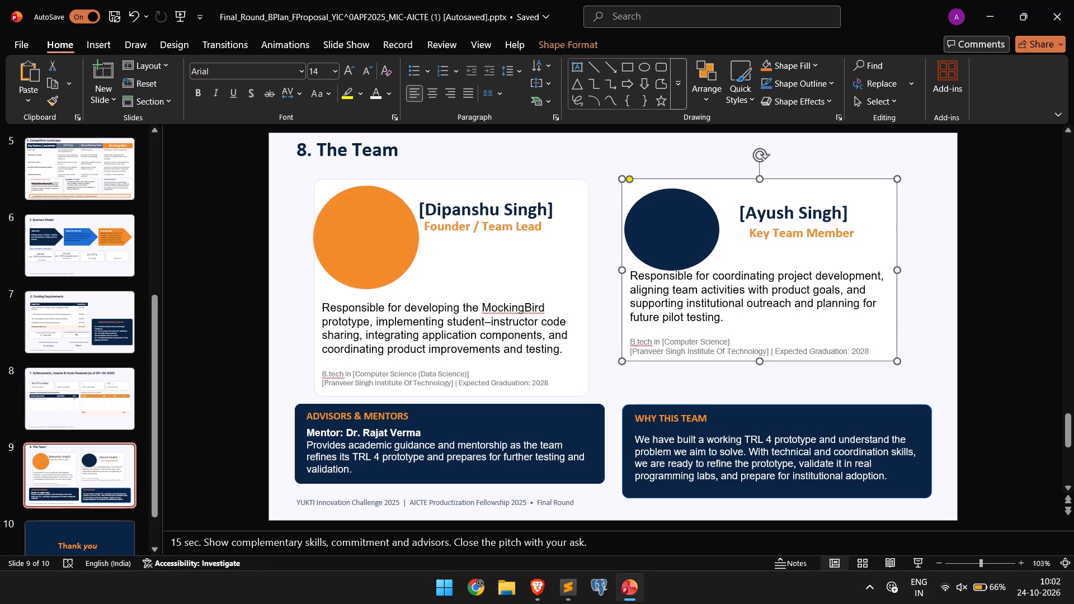
left_click_drag(759, 362, 759, 364)
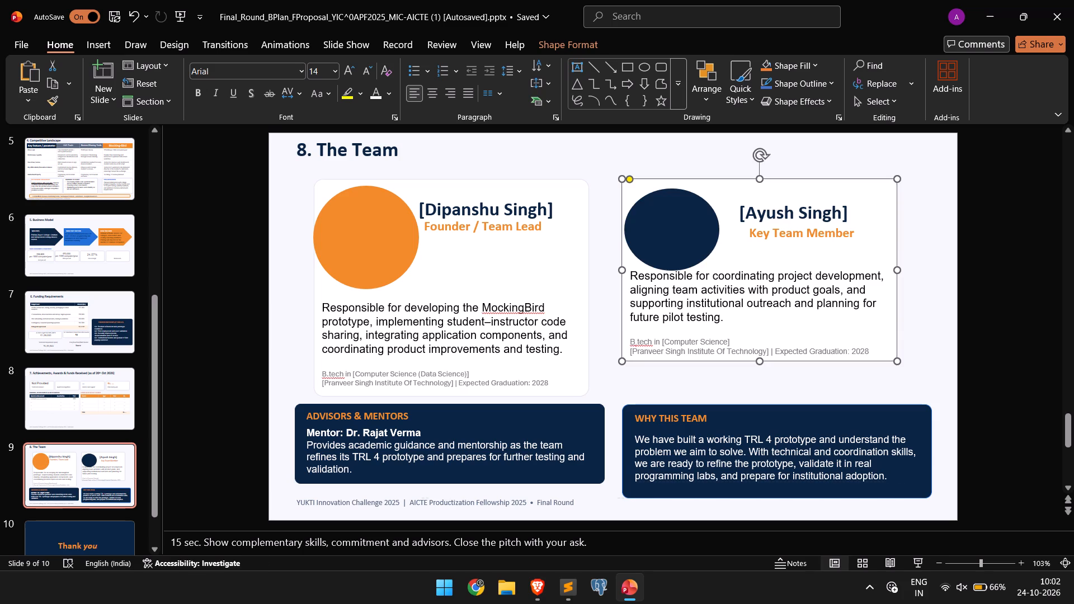
left_click_drag(759, 364, 759, 395)
Lengthen the Key Team Member description text box and move it down level with the Founder / Team Lead description.
left_click(748, 367)
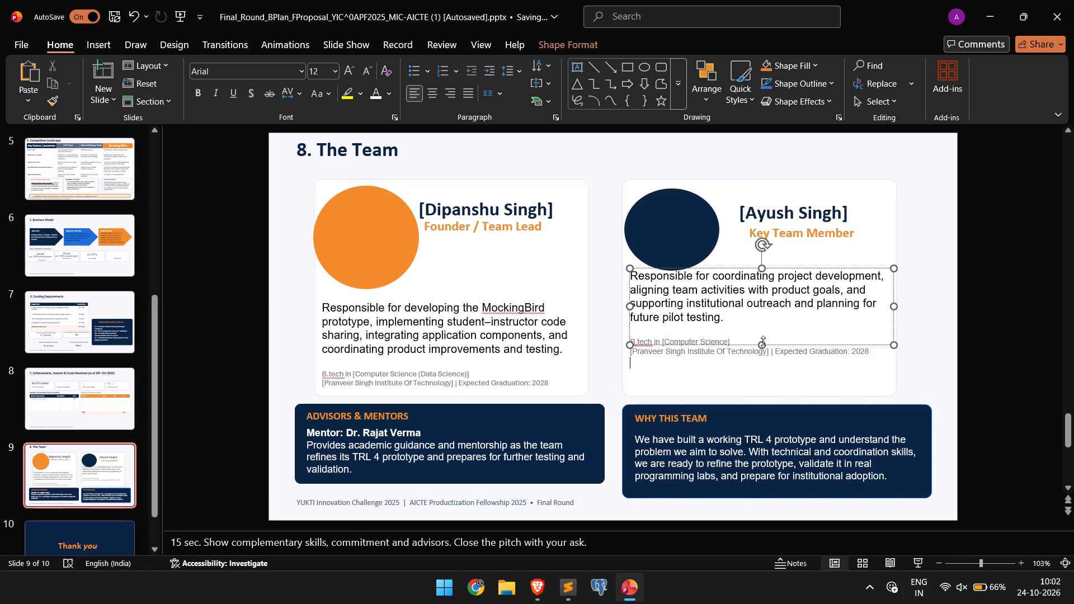
left_click_drag(763, 342, 765, 366)
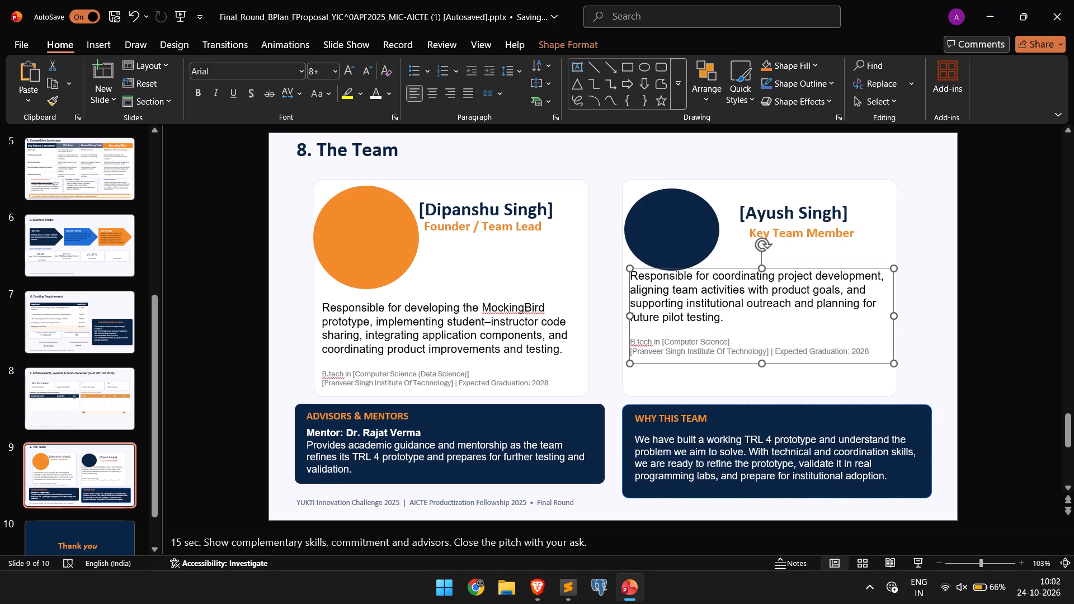
left_click_drag(809, 362, 811, 394)
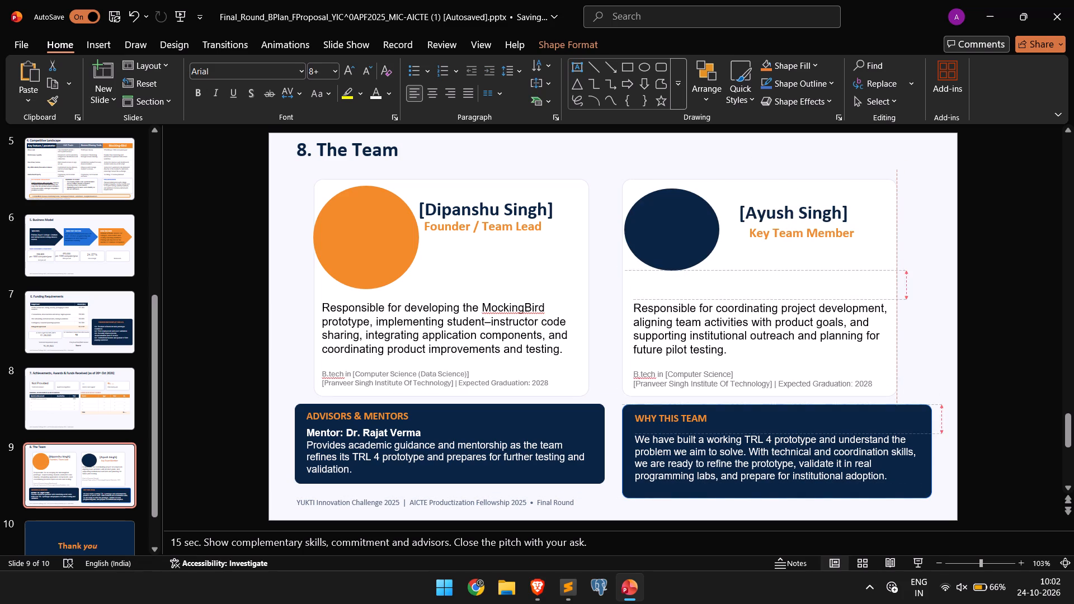
left_click_drag(811, 394, 811, 395)
left_click(964, 289)
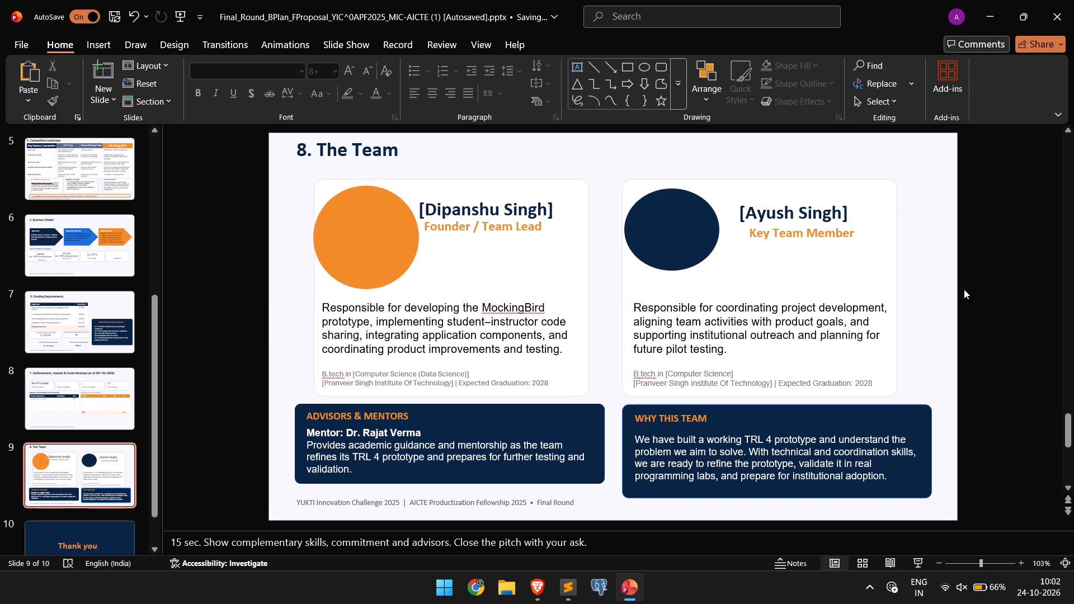
left_click(682, 221)
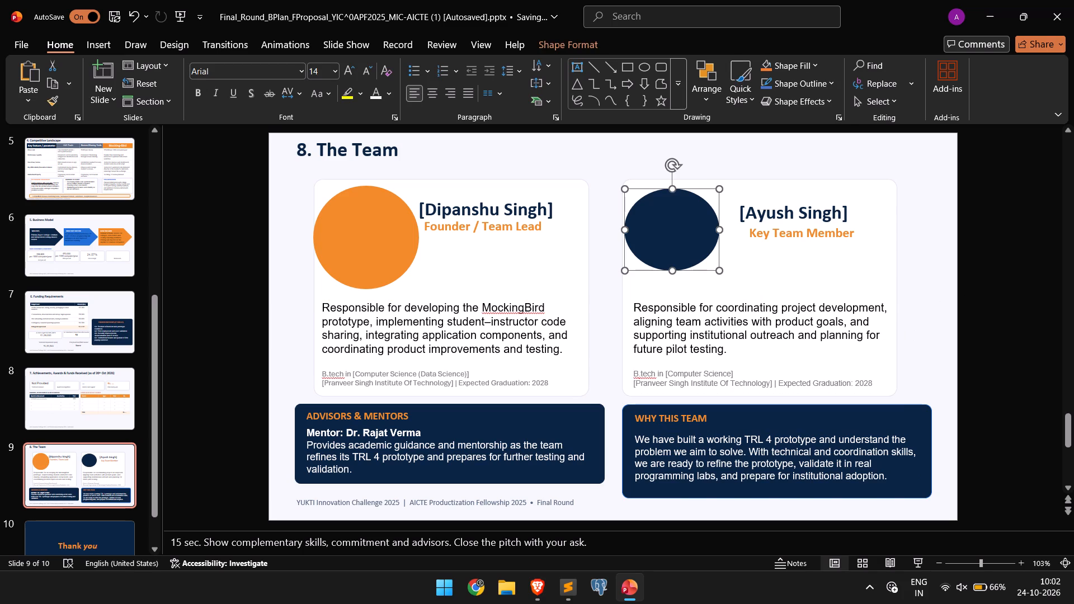
left_click_drag(670, 270, 671, 289)
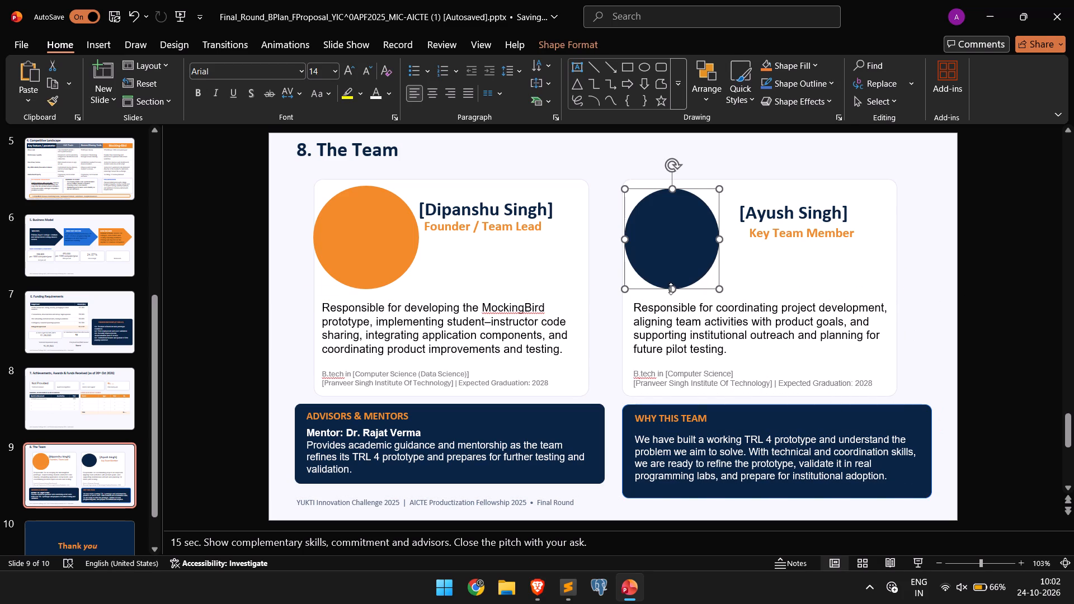
left_click_drag(718, 235, 725, 235)
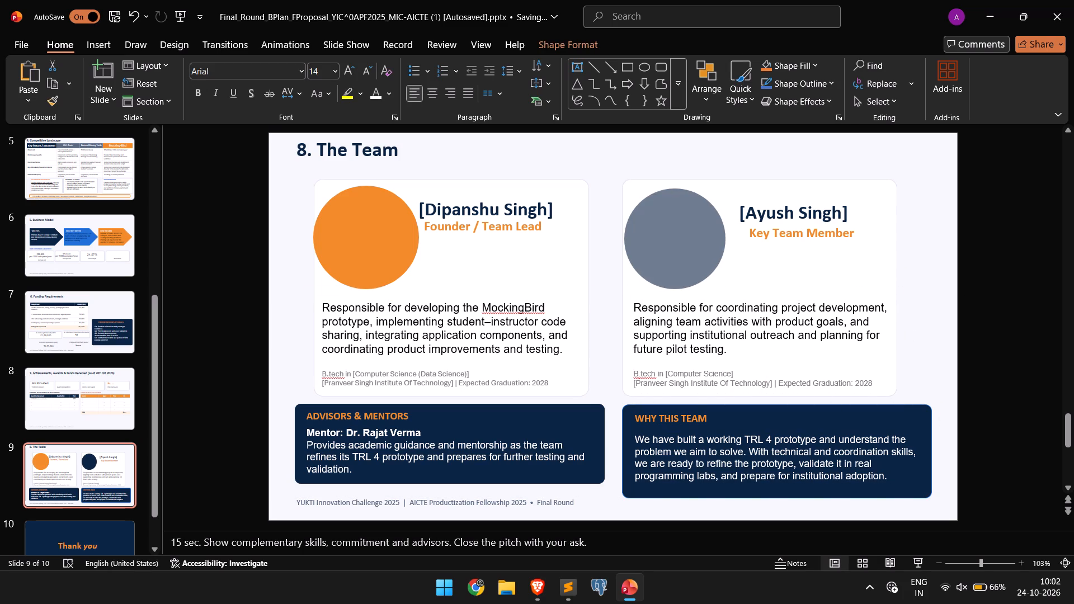
left_click_drag(725, 235, 727, 235)
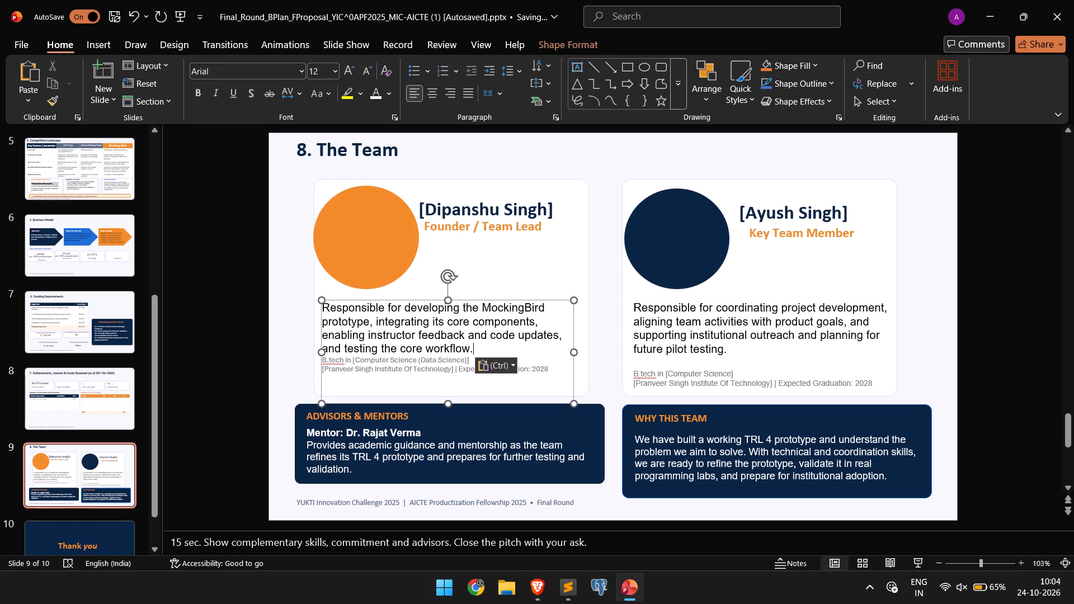
Change "instructor feedback and code updates" to "instructor's code updates" in the Founder / Team Lead description.
left_click(487, 334)
key("BackSpace")
key("BackSpace")
key("BackSpace")
key("BackSpace")
key("BackSpace")
key("BackSpace")
key("BackSpace")
key("BackSpace")
key("BackSpace")
key("BackSpace")
key("BackSpace")
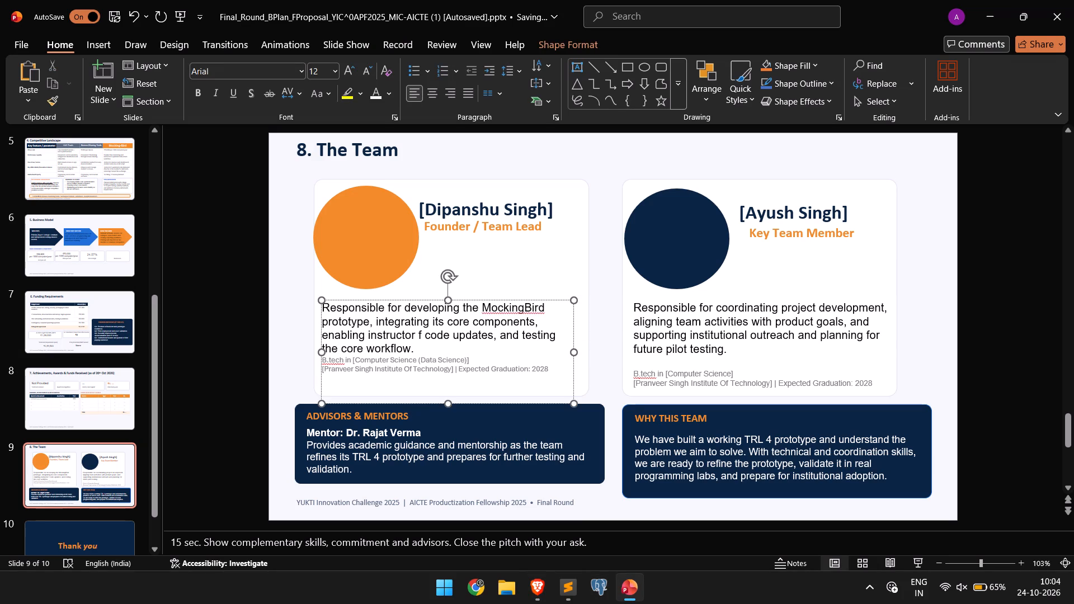
key("BackSpace")
key("BackSpace")
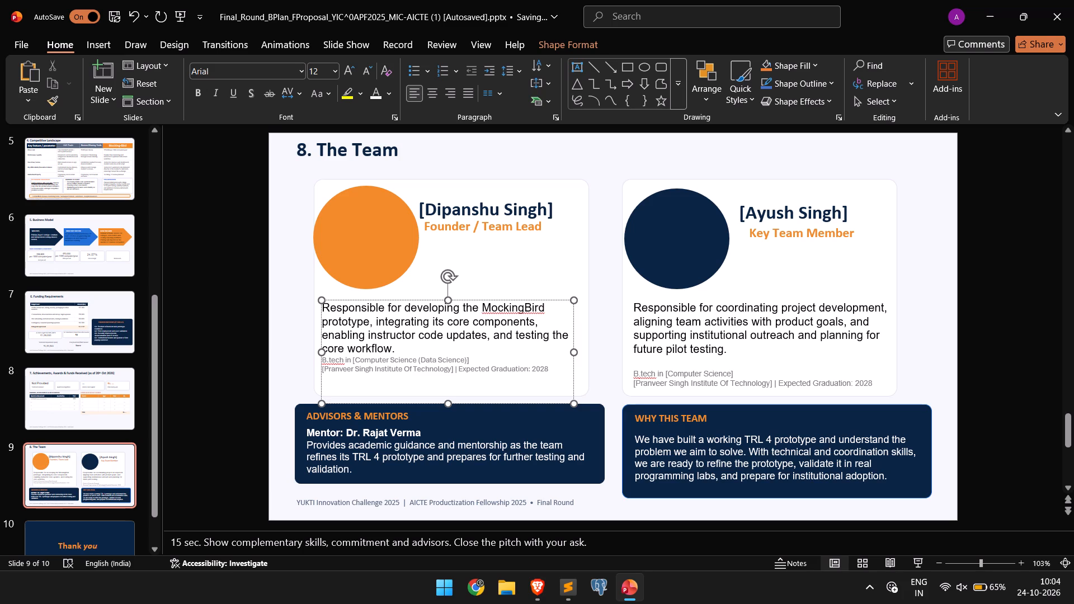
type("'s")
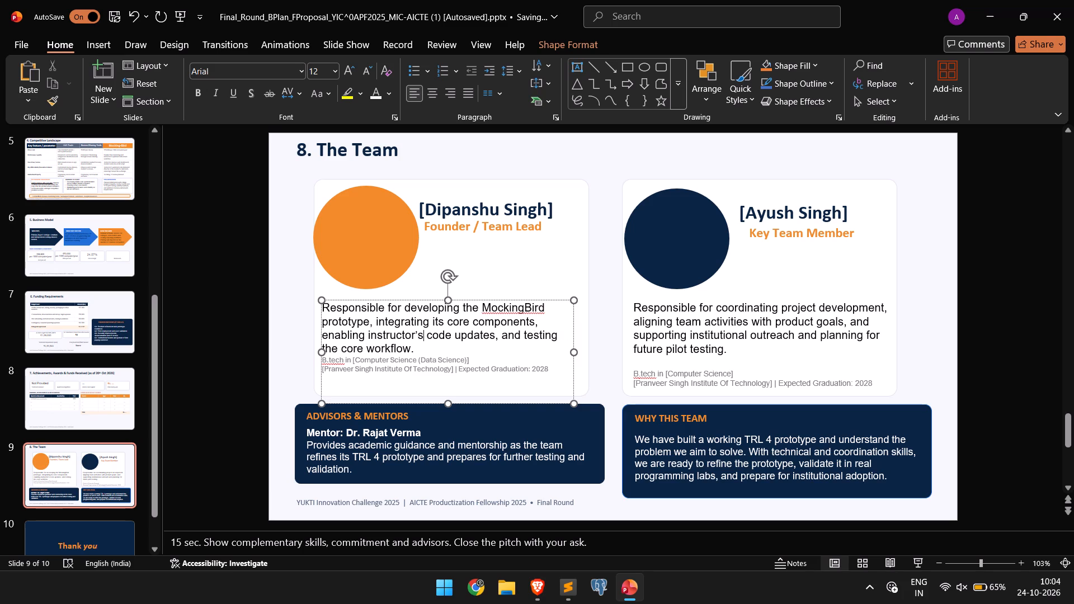
Insert a blank line between the Founder / Team Lead description and the B.tech education lines.
left_click(516, 348)
key("Return")
Recolour the education lines on the Founder / Team Lead card near-black and set their font size to 10.
left_click_drag(548, 384, 376, 377)
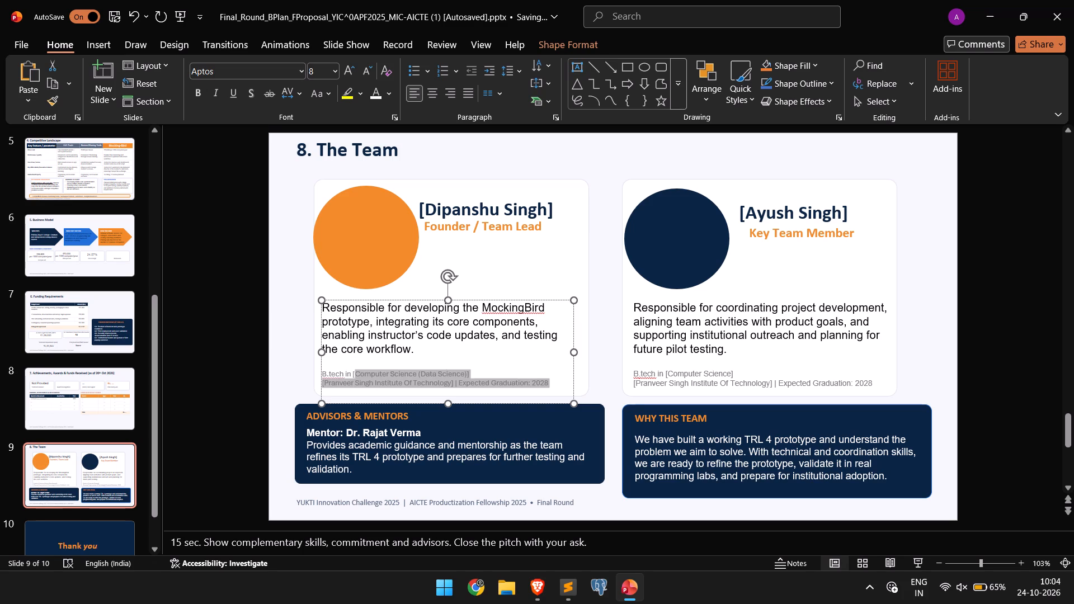
left_click_drag(376, 377, 335, 368)
left_click(486, 342)
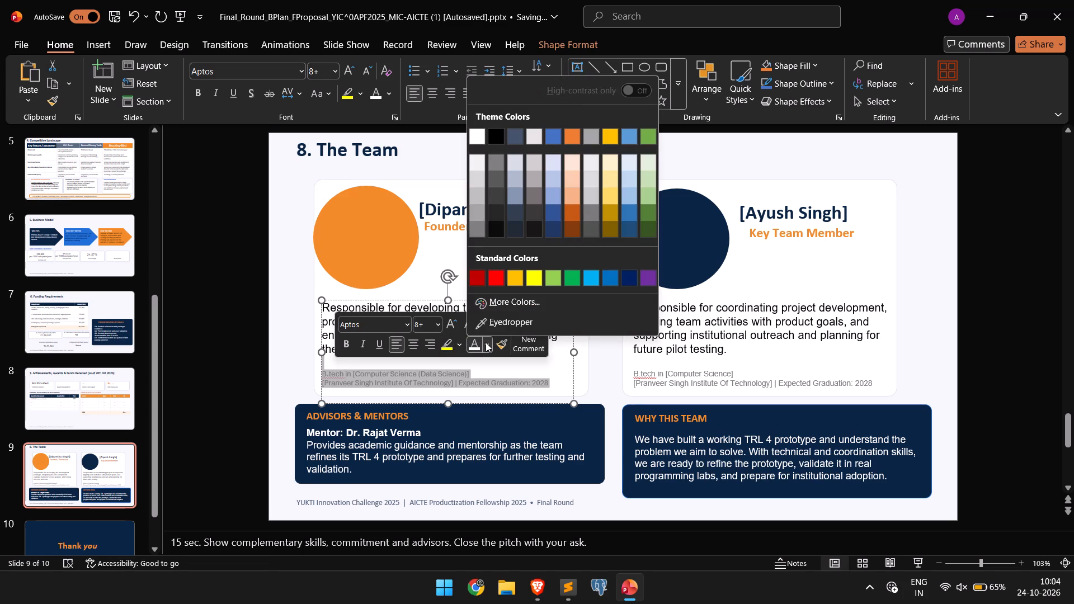
left_click(495, 228)
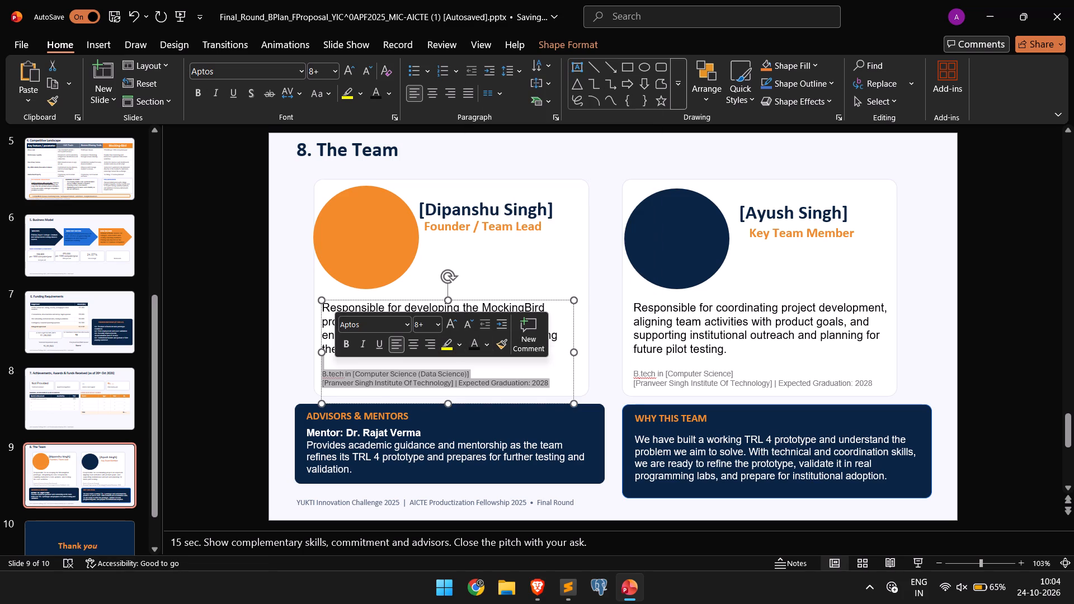
left_click(440, 324)
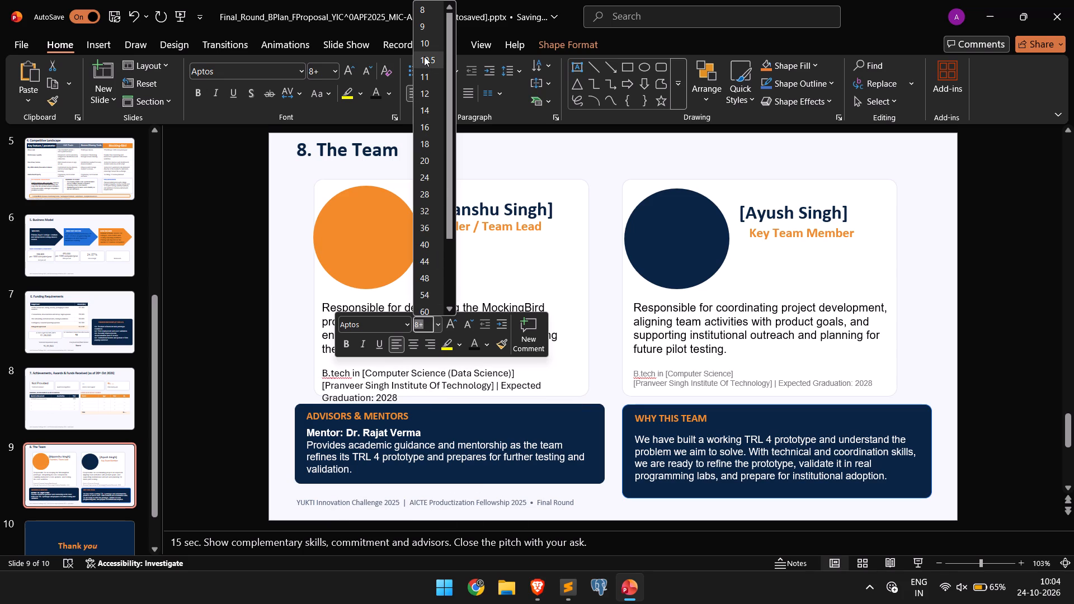
left_click(424, 41)
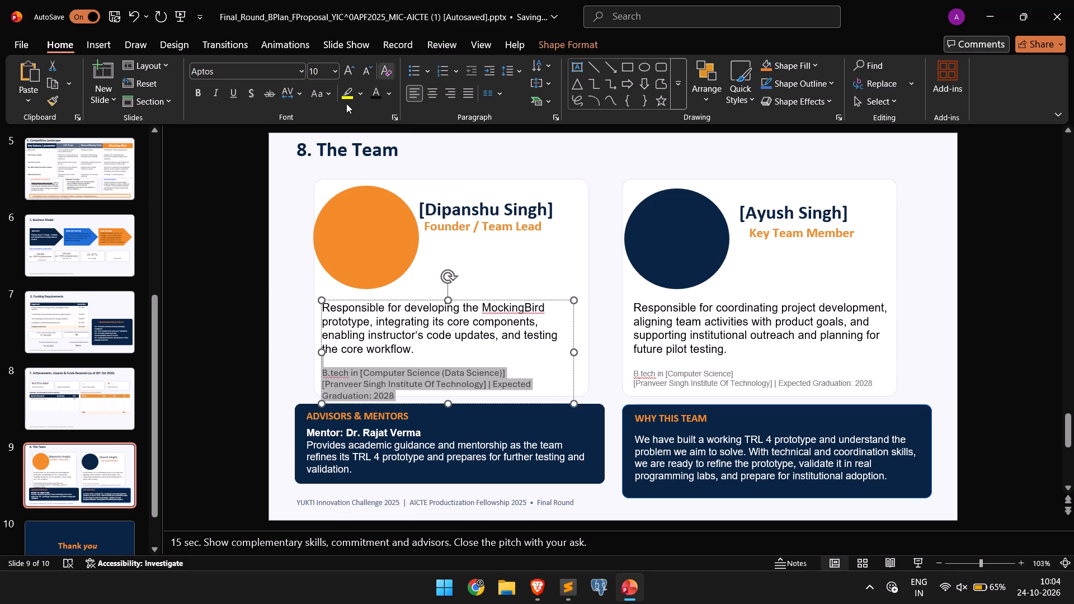
left_click(253, 180)
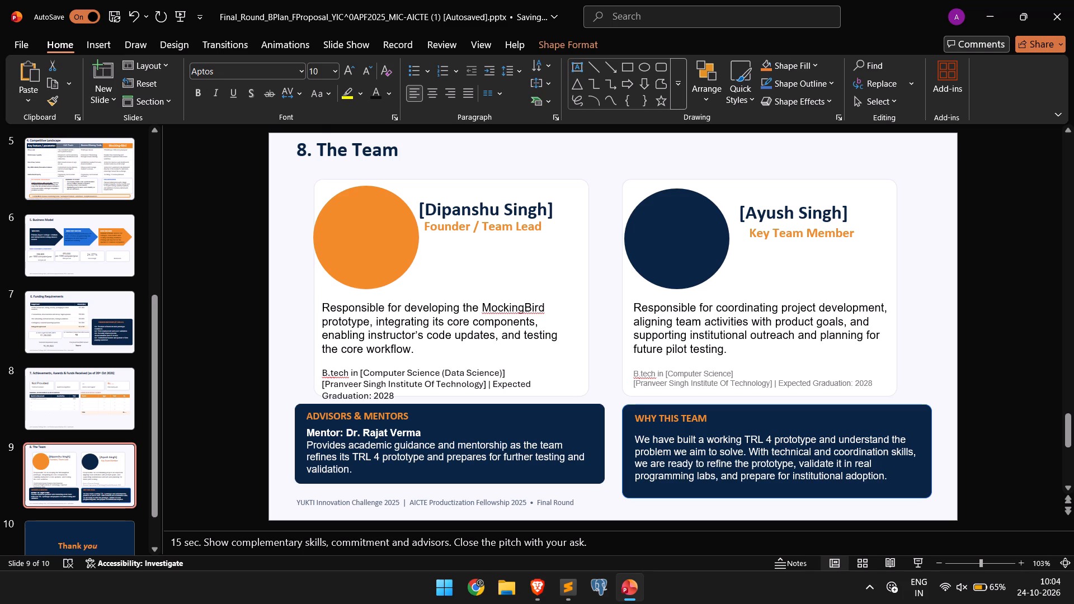
Widen the Key Team Member card and its description text box slightly outward to the same outer edge.
left_click(879, 270)
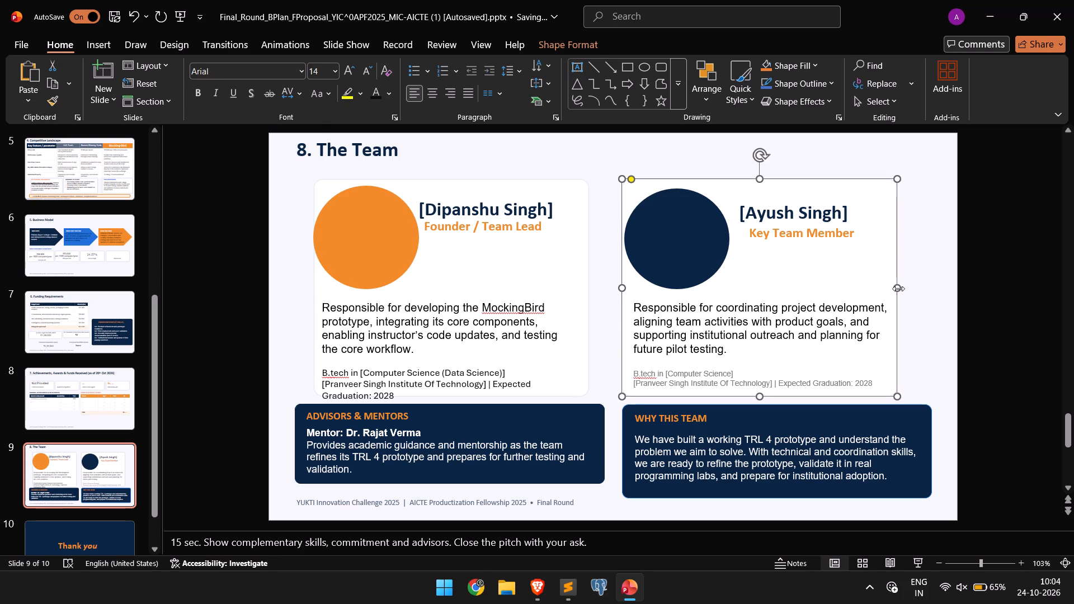
left_click_drag(898, 289, 914, 286)
left_click(877, 325)
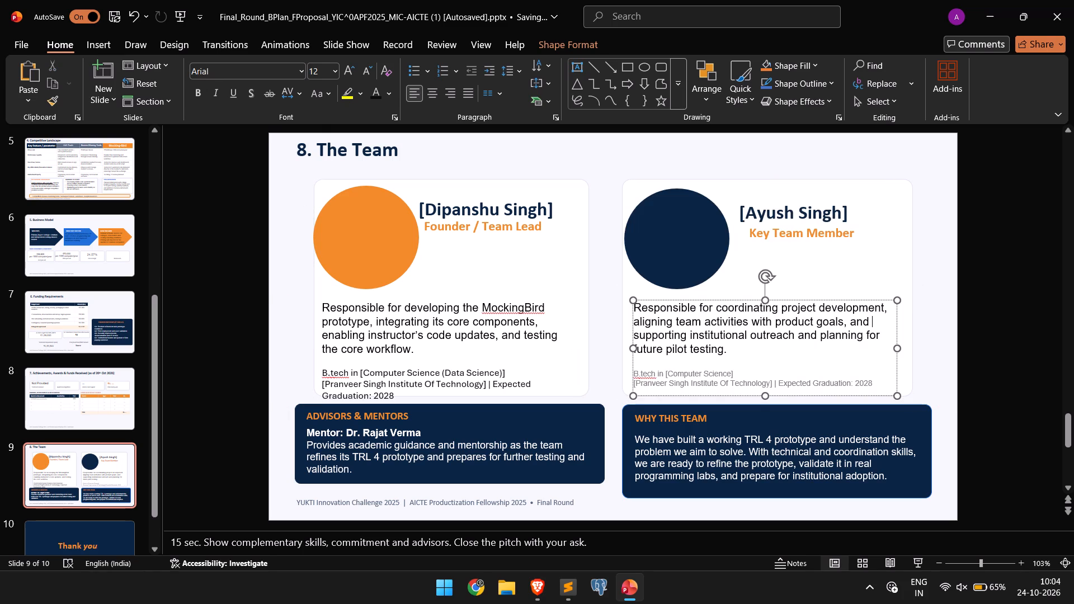
left_click_drag(899, 346, 913, 345)
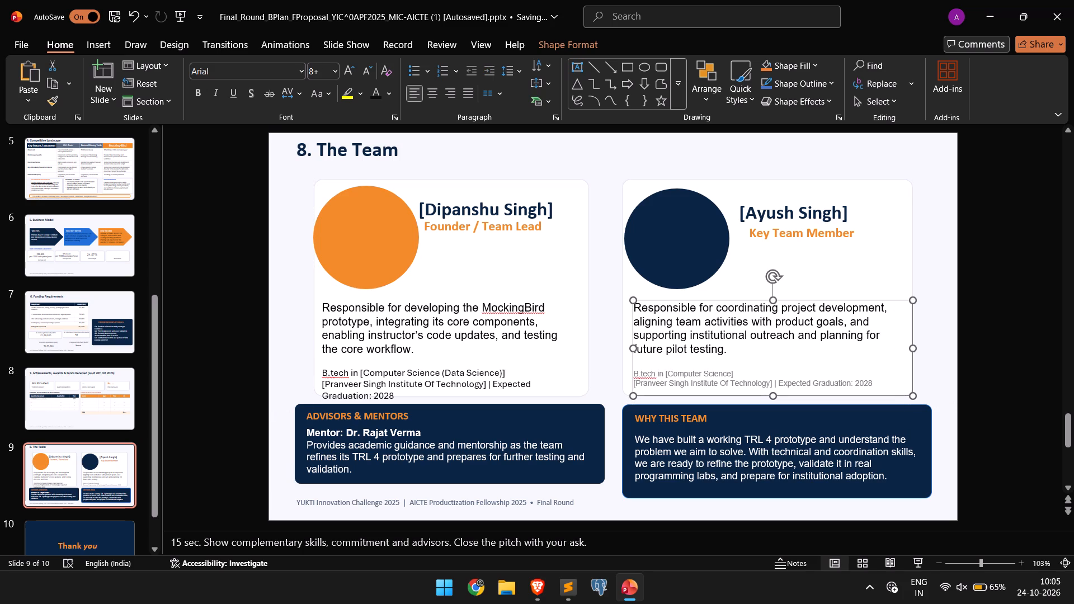
Set the font size of the B.tech education lines on the Key Team Member card to 10.
left_click(769, 373)
left_click_drag(882, 380, 687, 371)
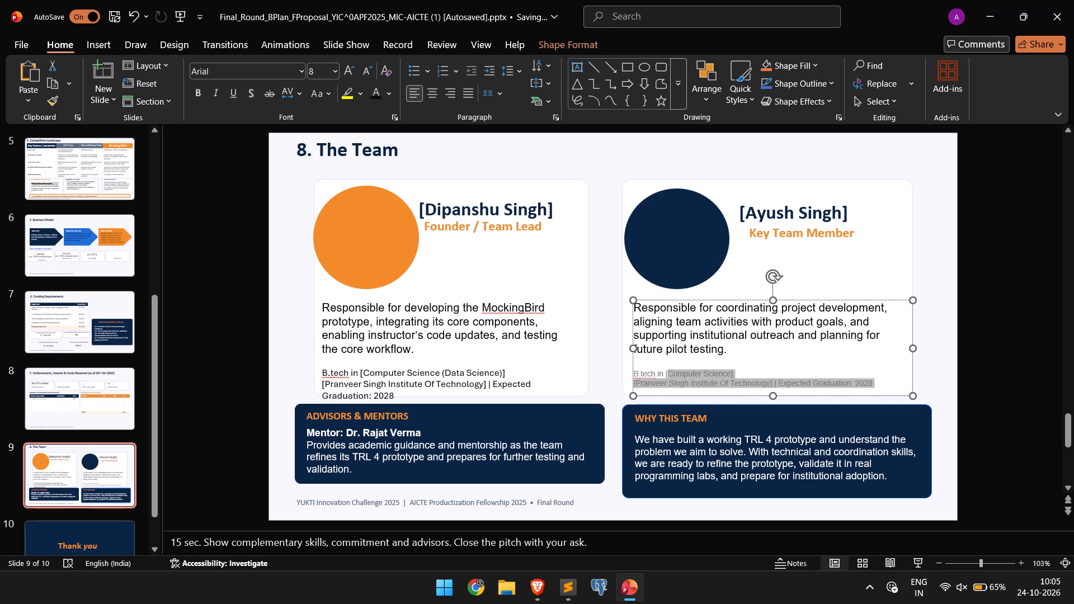
left_click_drag(687, 371, 633, 367)
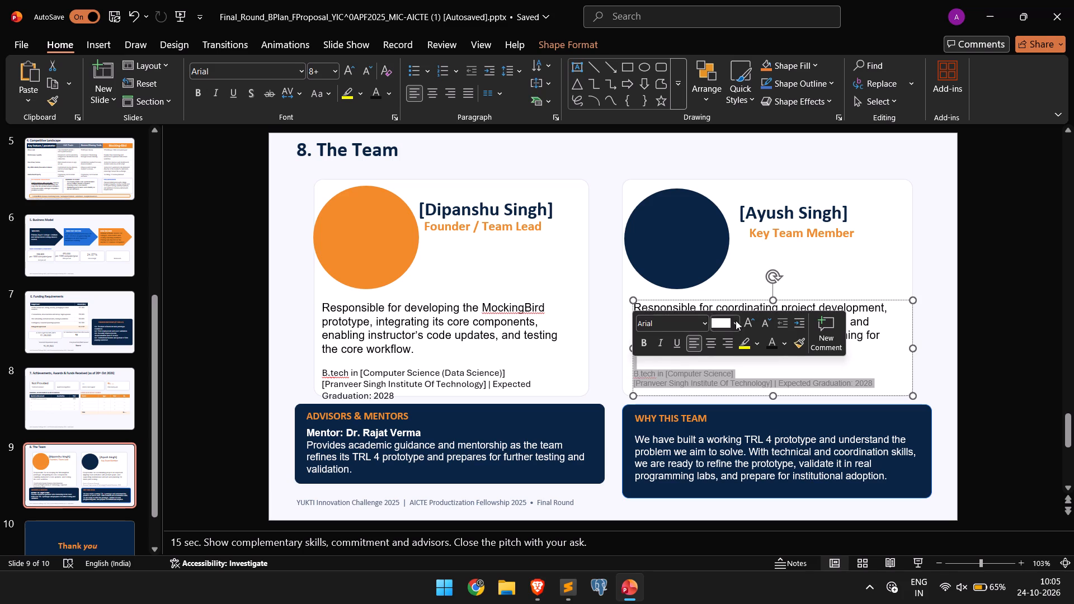
left_click(734, 320)
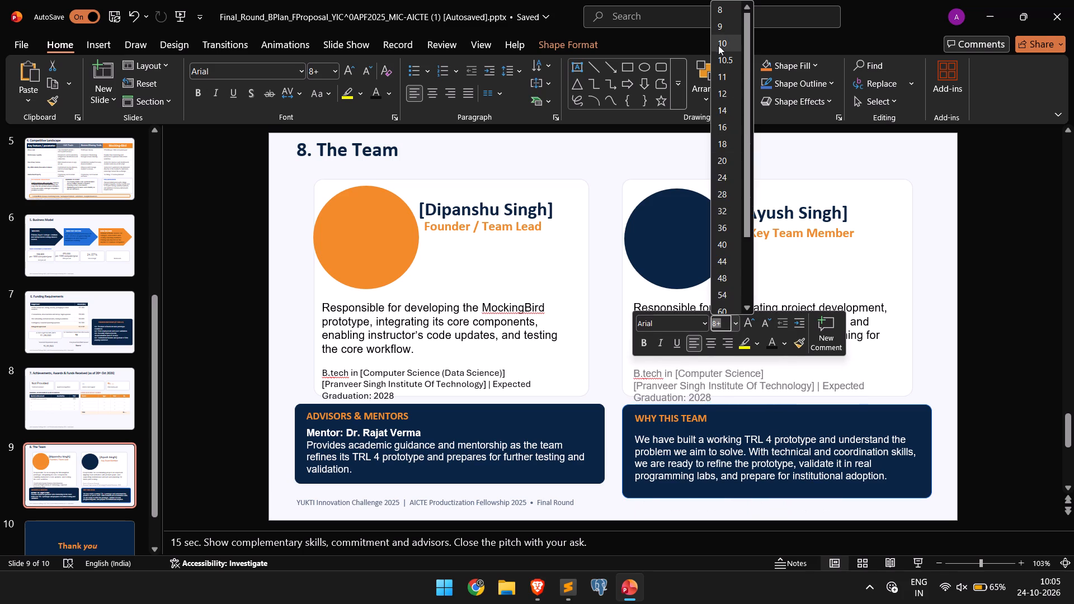
left_click(718, 44)
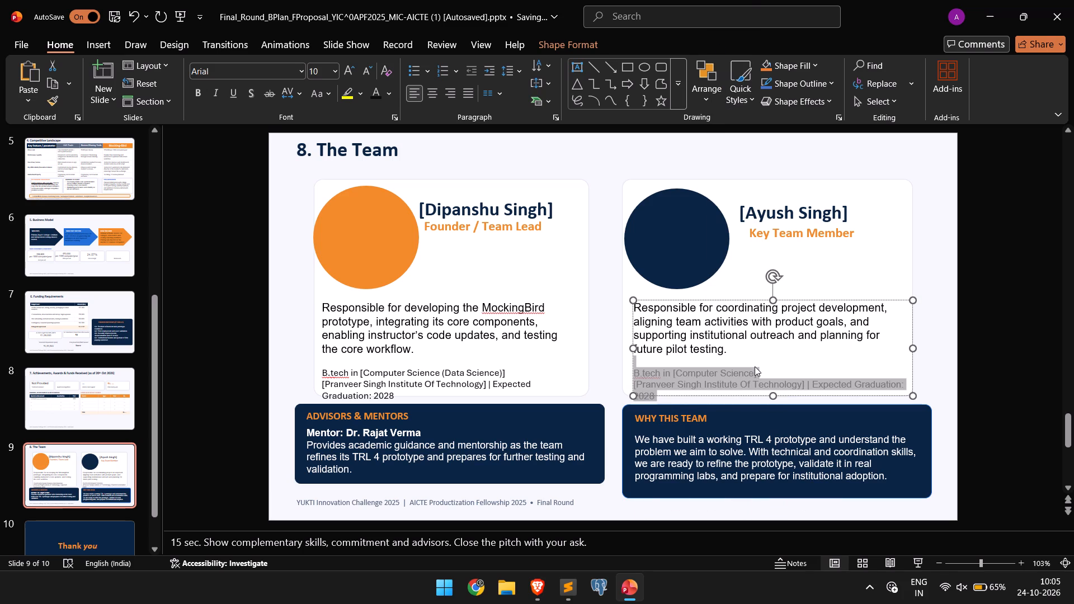
Extend the bottom edge of the Key Team Member card slightly downward to enclose the last education line.
left_click(754, 369)
left_click(770, 370)
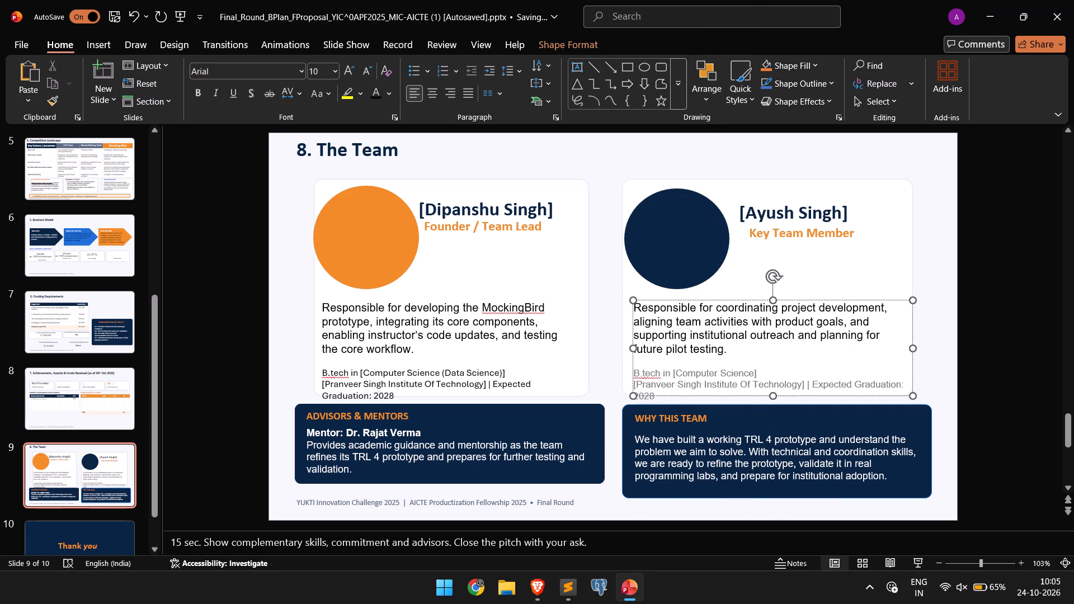
left_click(771, 399)
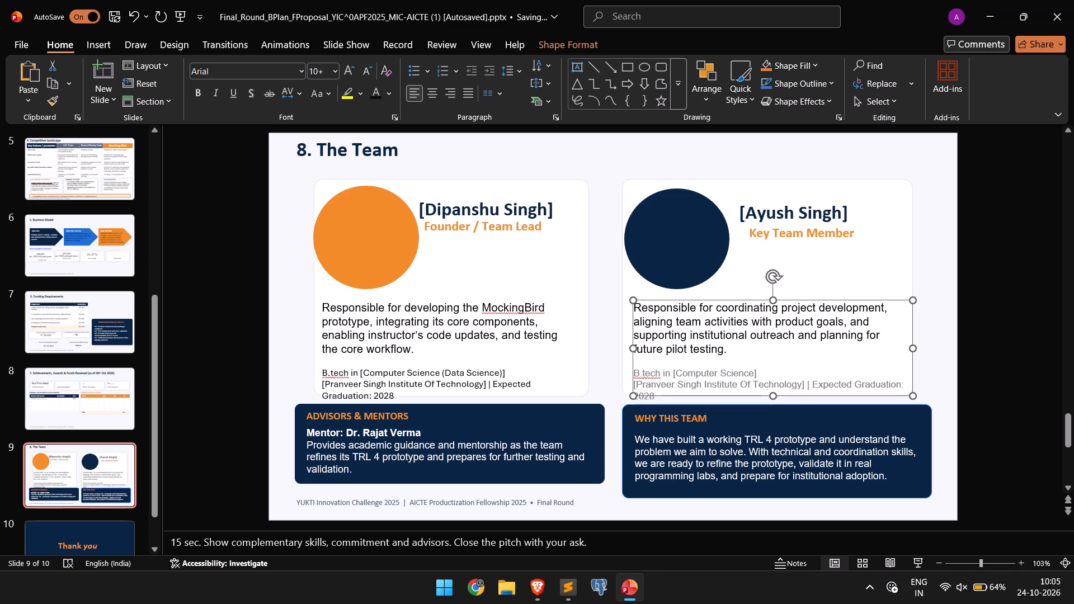
left_click(820, 195)
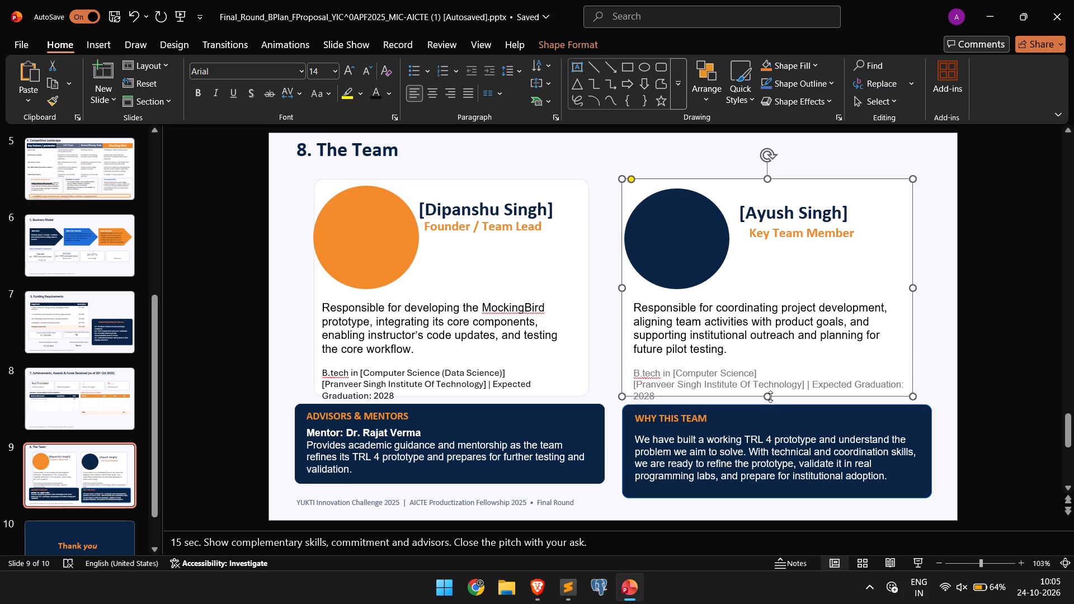
left_click_drag(765, 397, 764, 405)
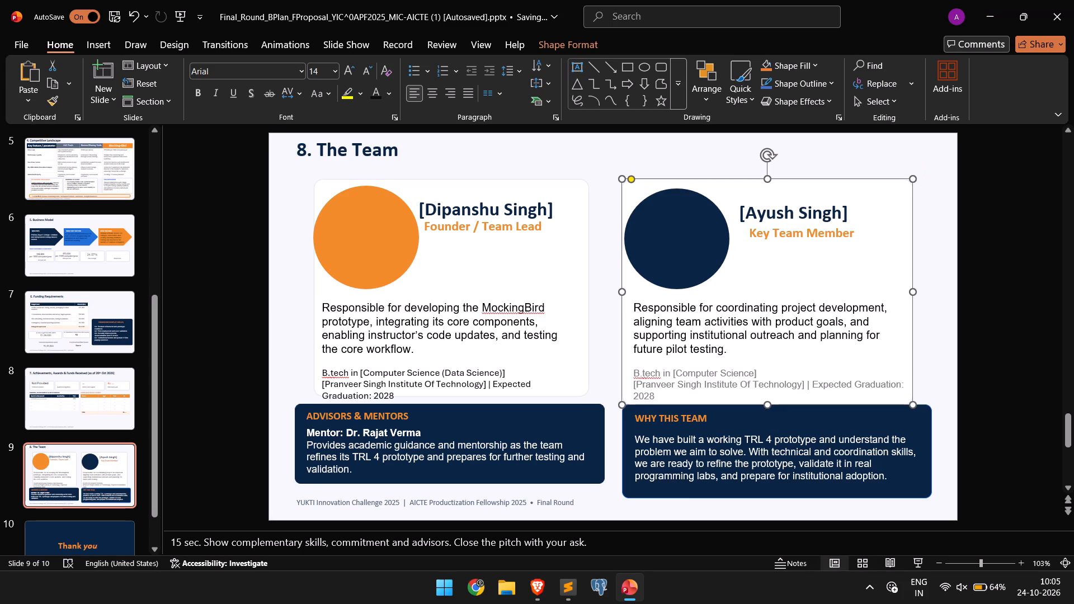
Shift the navy Why This Team panel down, leaving a small gap below the Key Team Member card.
left_click(741, 398)
left_click(766, 419)
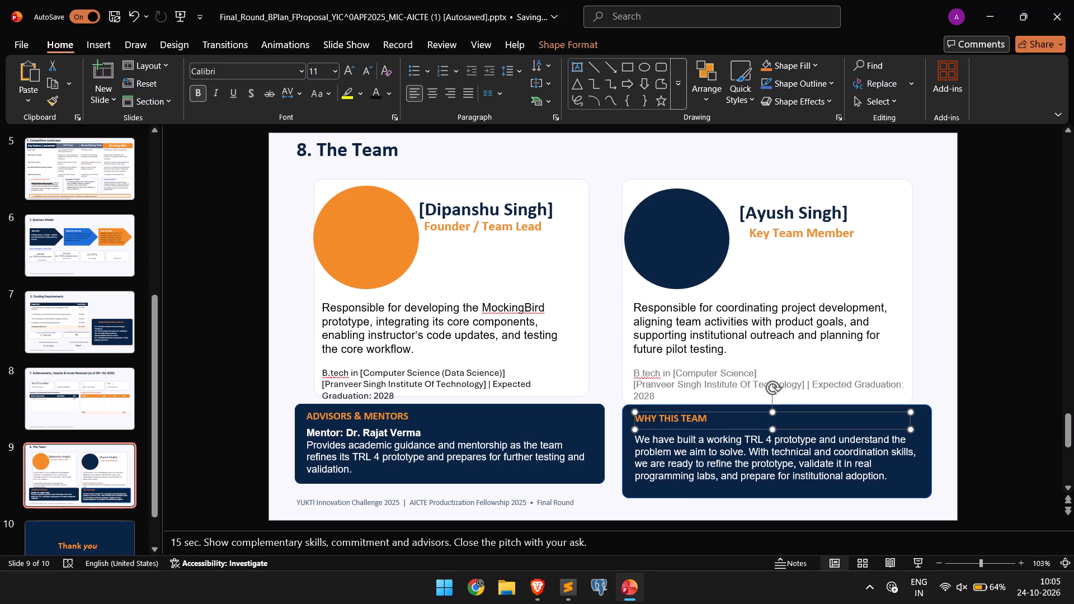
left_click(911, 488)
left_click_drag(911, 488, 911, 496)
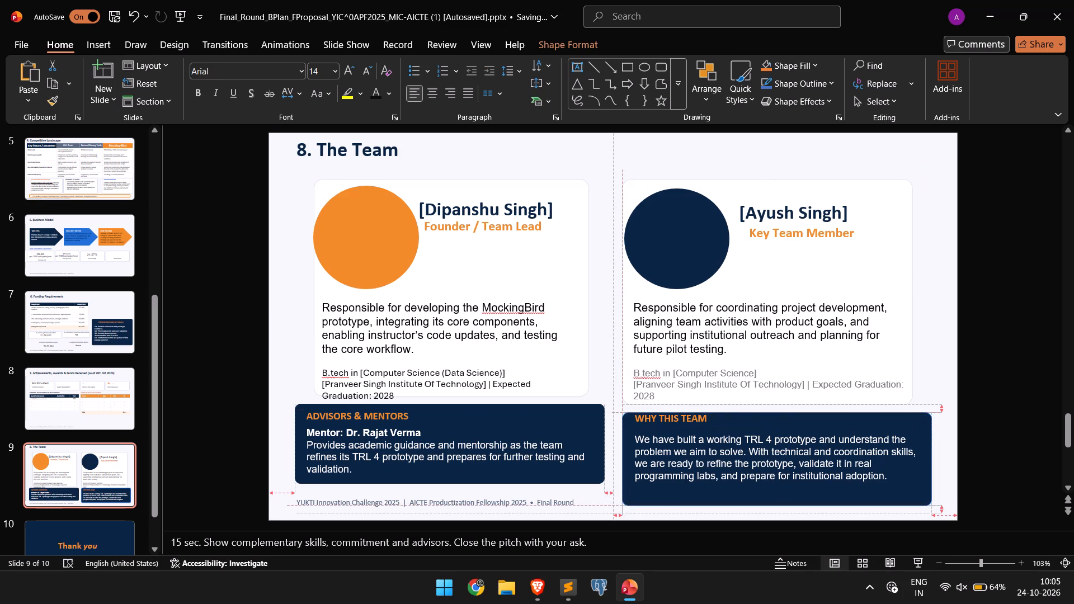
left_click_drag(911, 496, 911, 497)
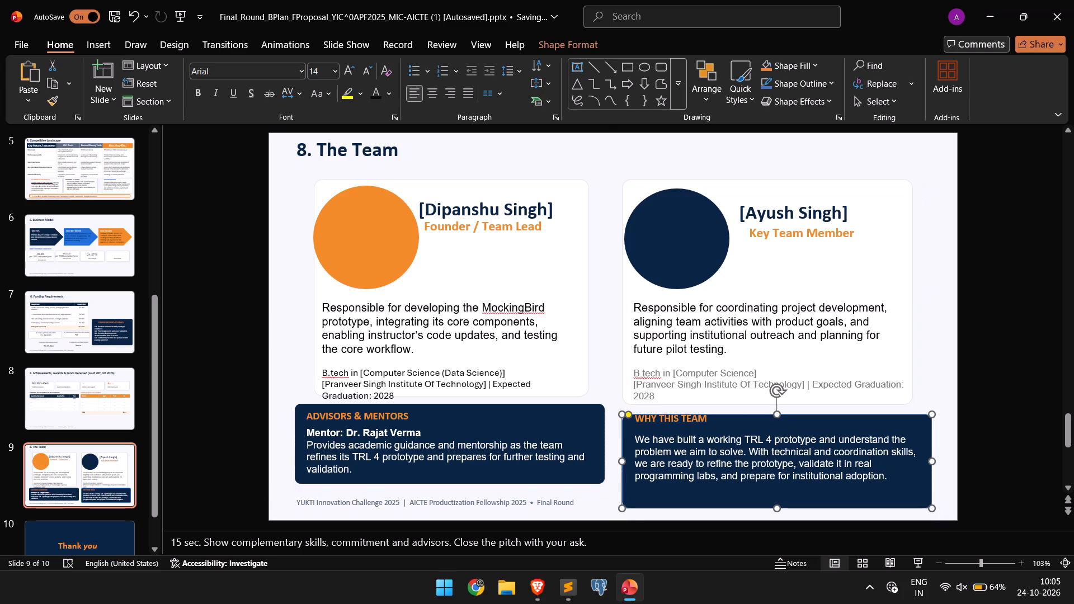
Move the Why This Team heading and its paragraph down to sit inside the shifted navy panel.
left_click(694, 422)
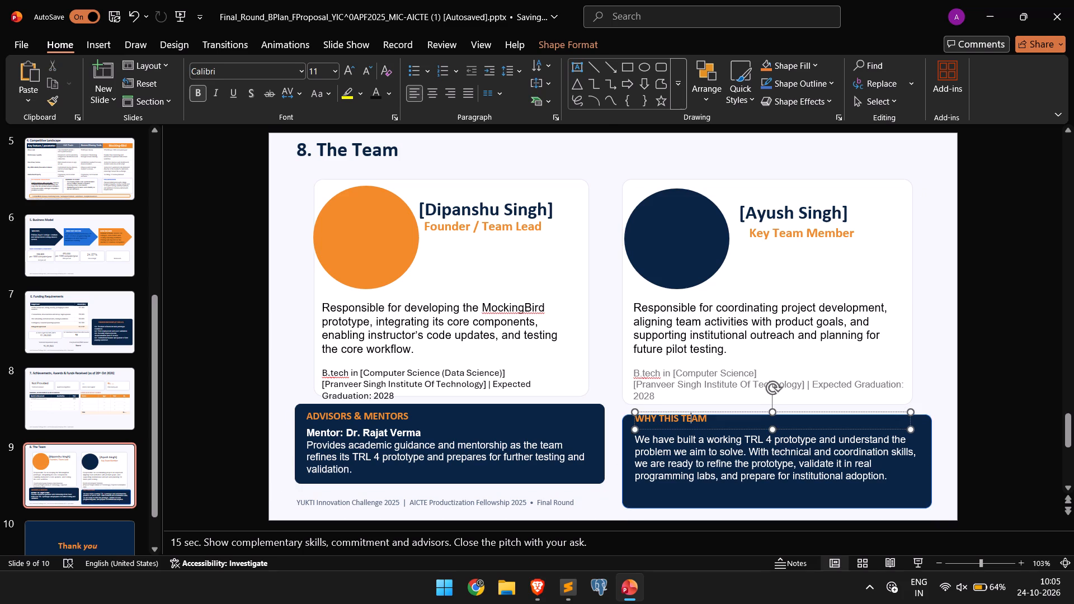
left_click_drag(718, 427, 720, 434)
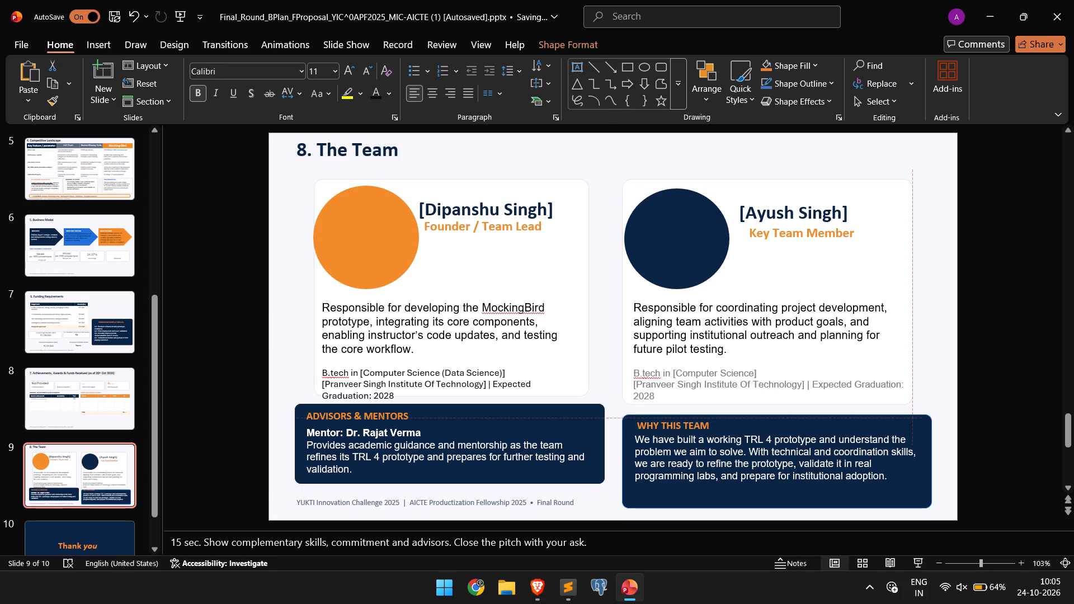
left_click_drag(720, 434, 717, 433)
left_click(717, 433)
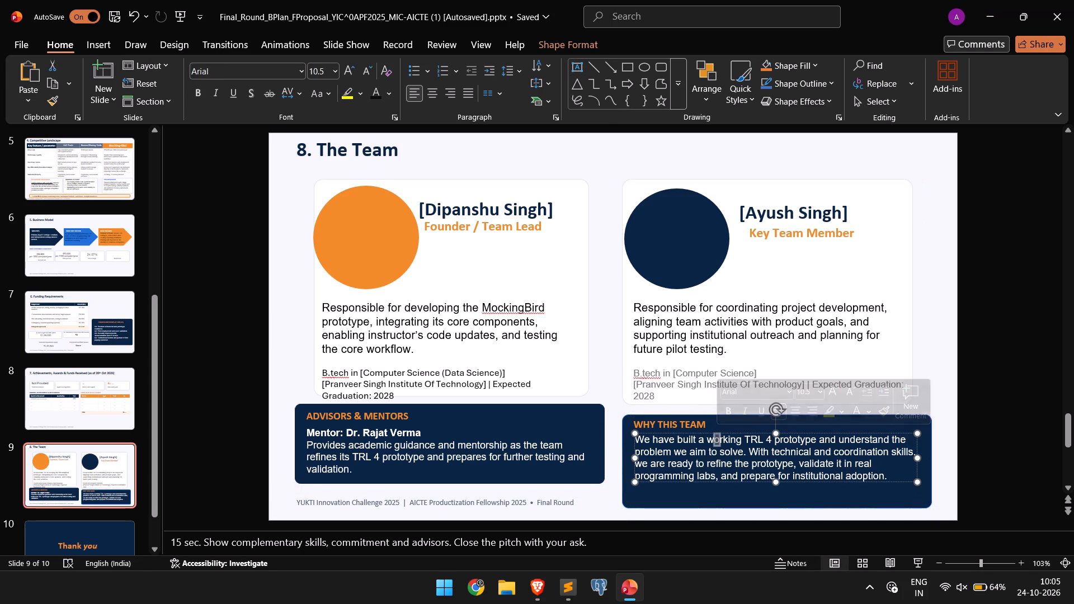
left_click(734, 484)
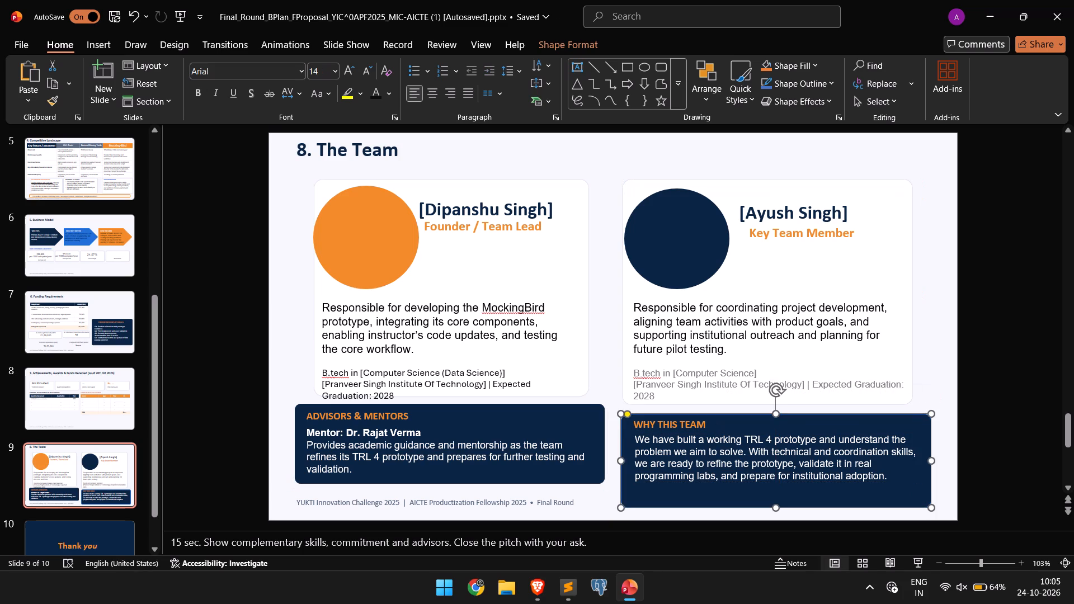
left_click(736, 481)
left_click_drag(736, 481, 735, 488)
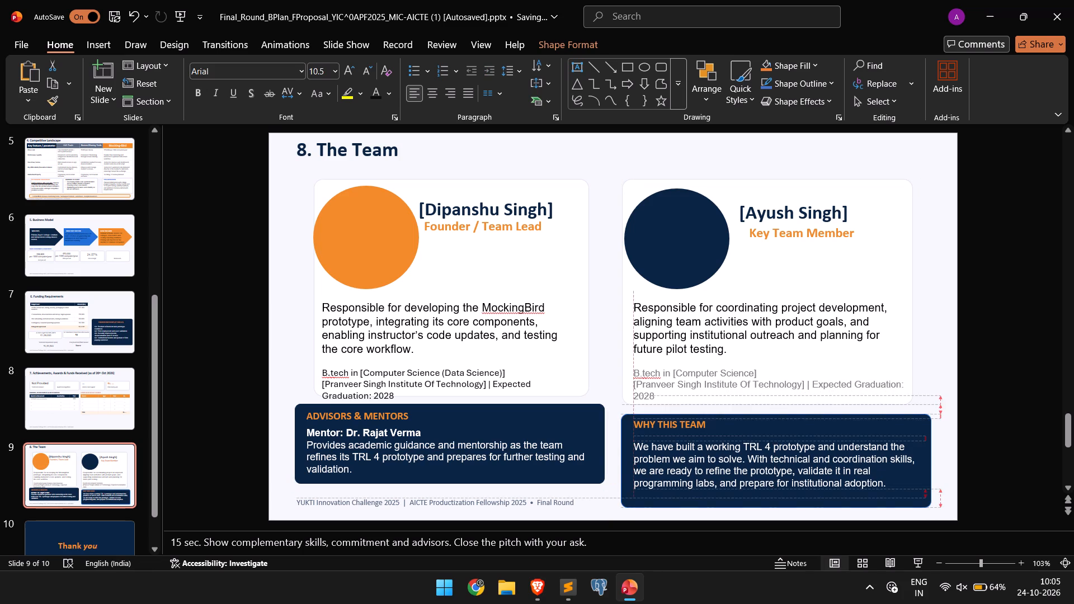
left_click_drag(735, 488, 734, 488)
left_click(979, 385)
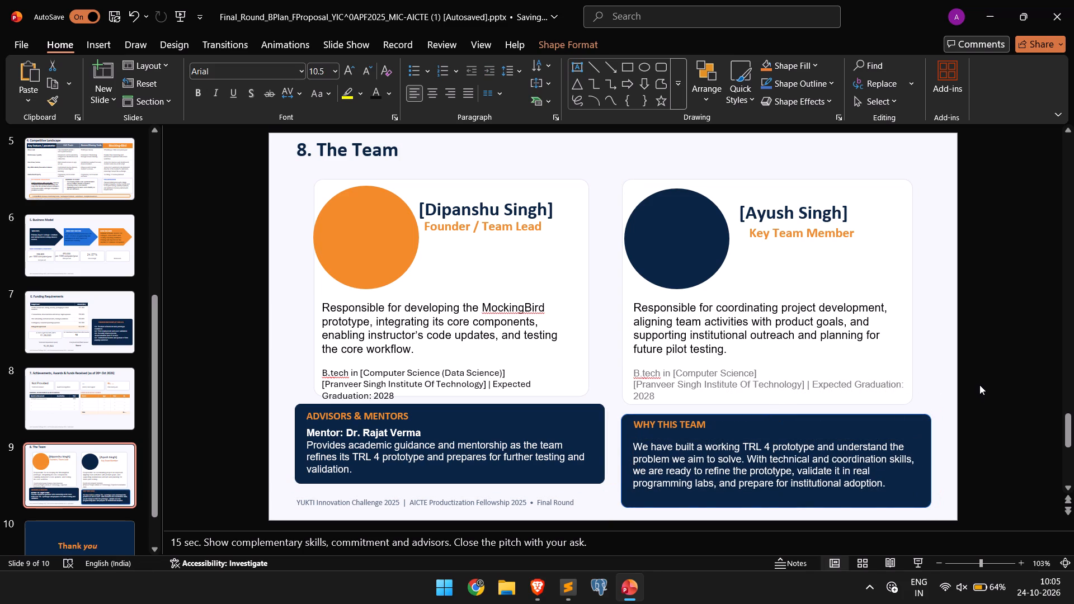
Move the YUKTI Innovation Challenge footer line slightly down toward the slide's bottom edge.
left_click(577, 506)
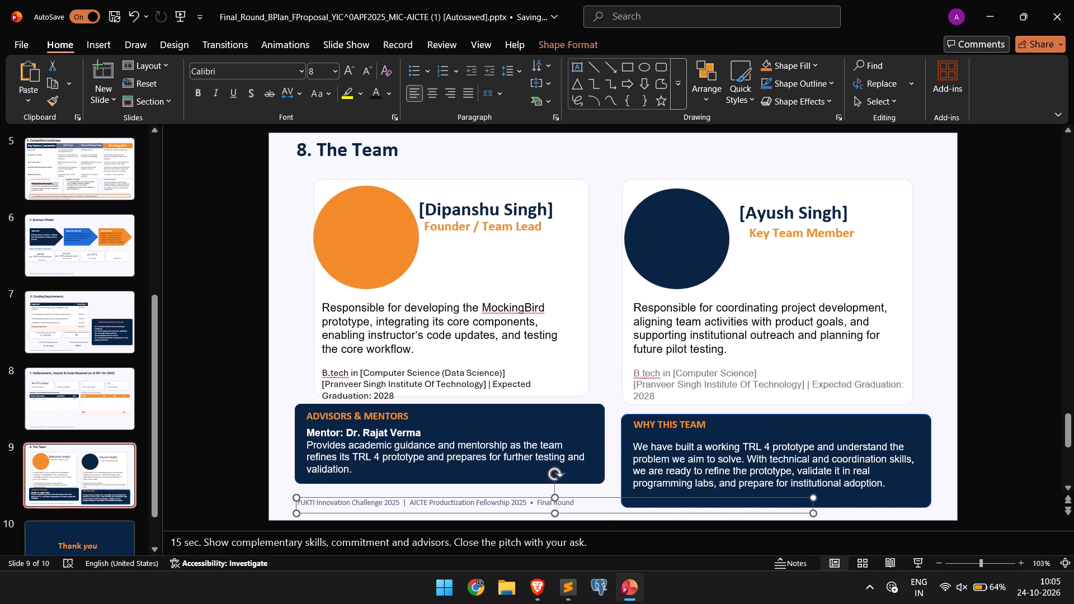
left_click_drag(584, 512, 579, 522)
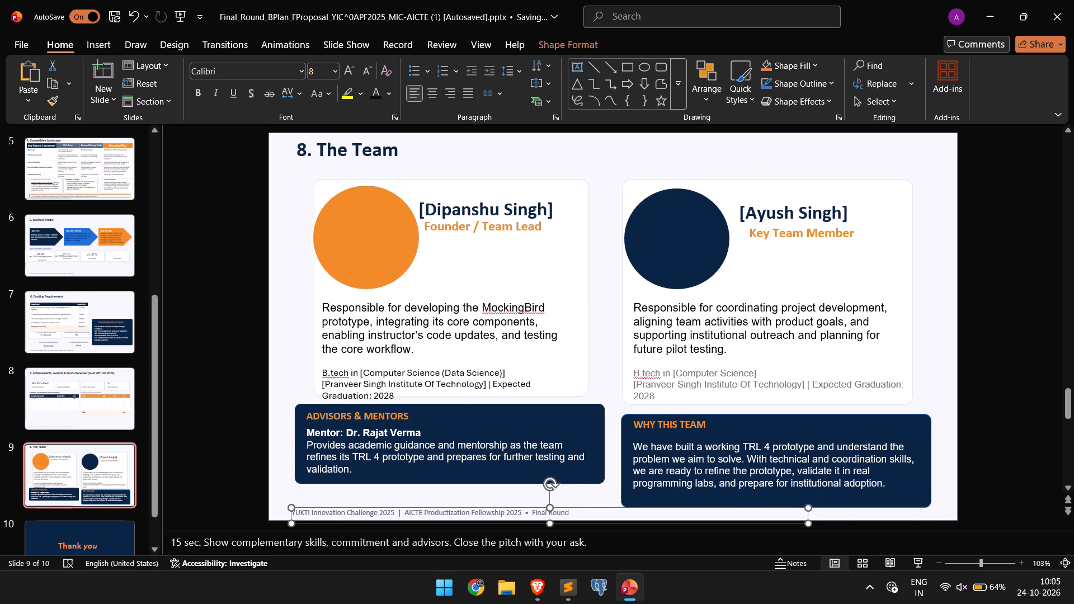
Move the navy Advisors & Mentors panel, its mentor text and its heading down, clear of the Founder / Team Lead card.
left_click(581, 479)
left_click_drag(582, 483, 582, 504)
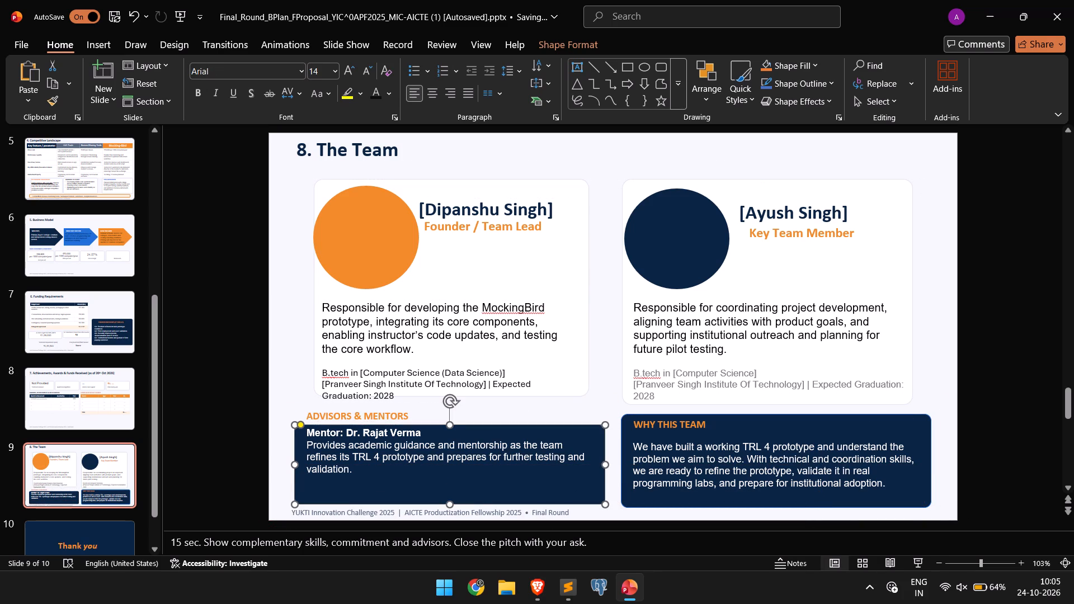
left_click(458, 437)
left_click_drag(483, 476, 483, 491)
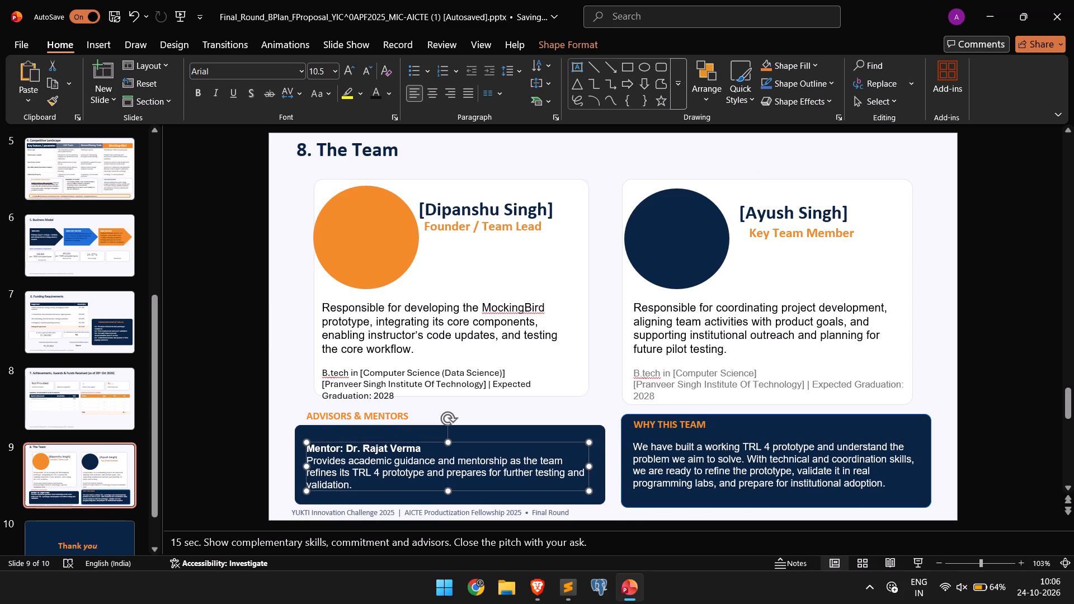
left_click_drag(477, 490, 476, 496)
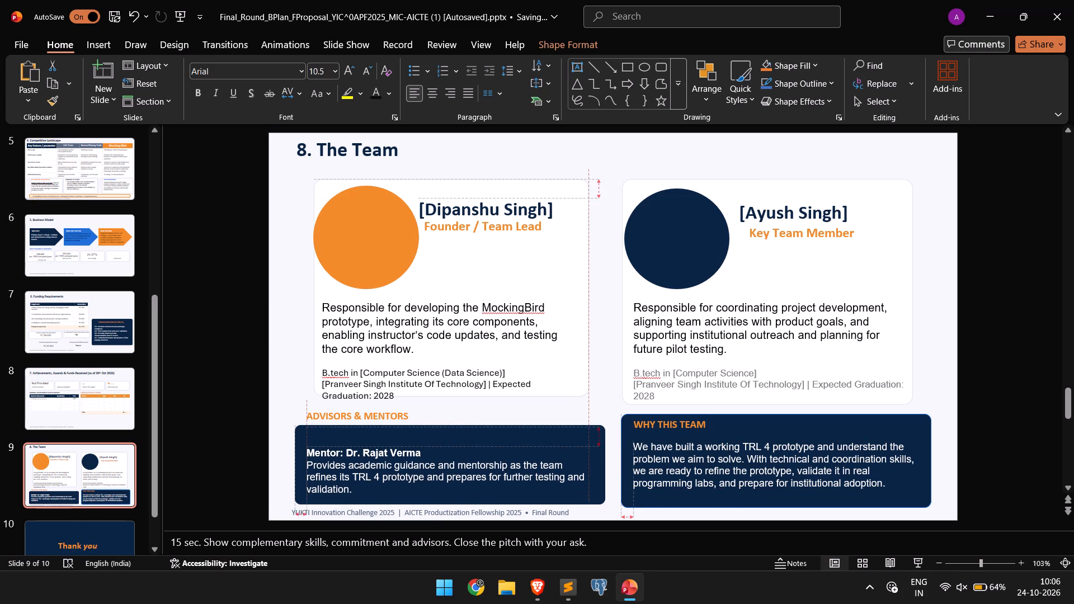
left_click_drag(476, 496, 475, 496)
left_click(416, 414)
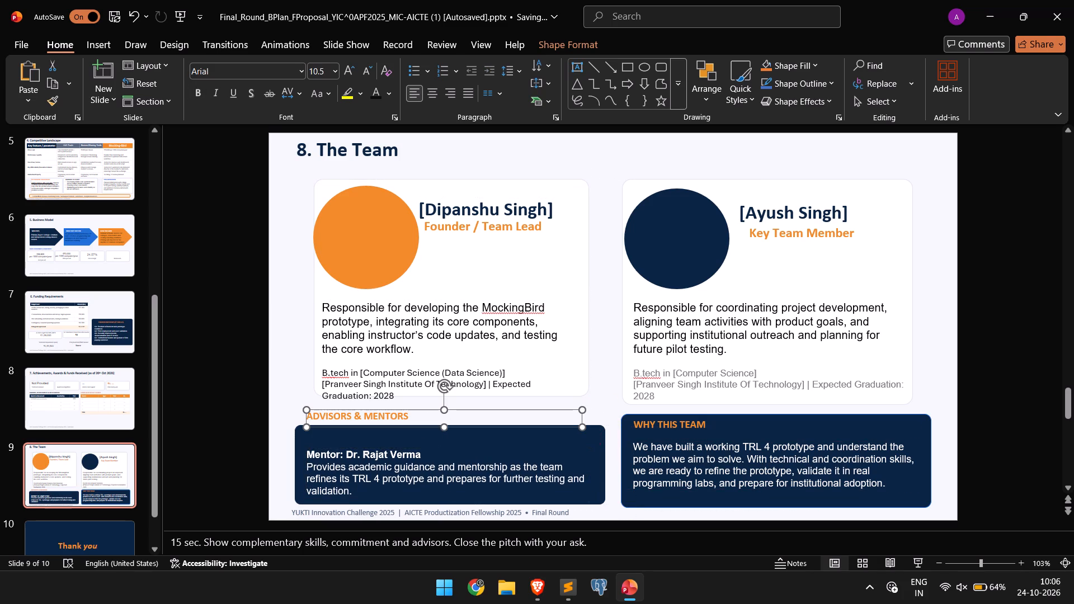
left_click_drag(421, 424, 421, 445)
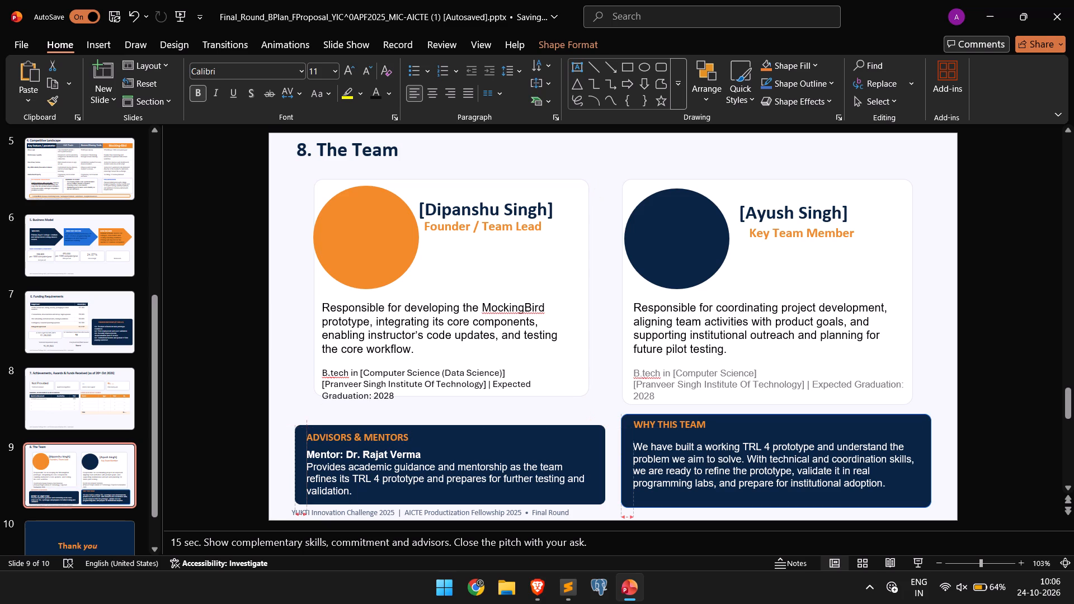
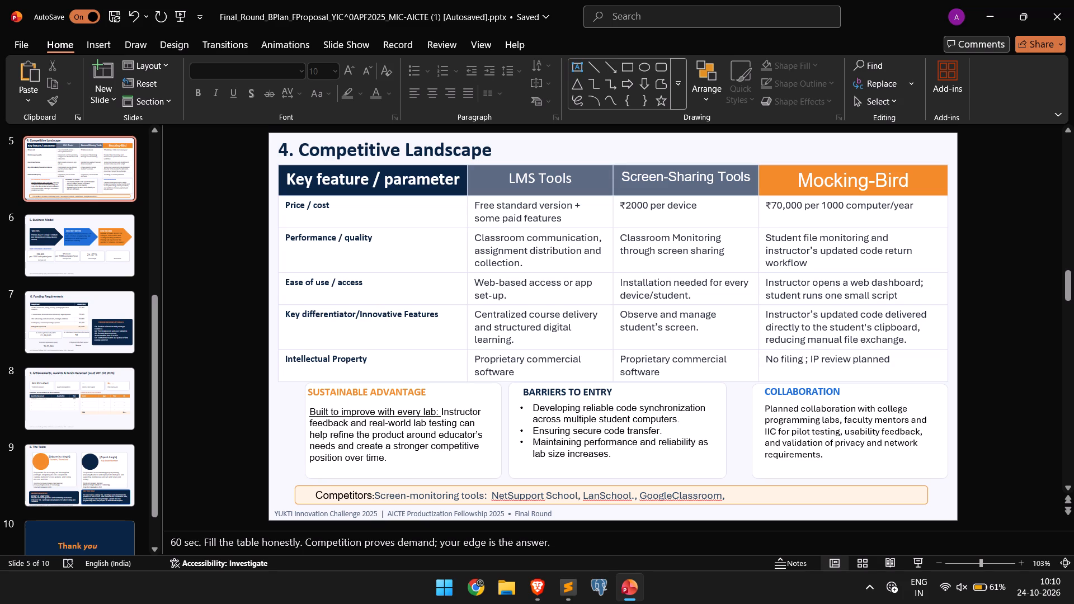
double_click(818, 328)
left_click(818, 328)
key("ctrl+v")
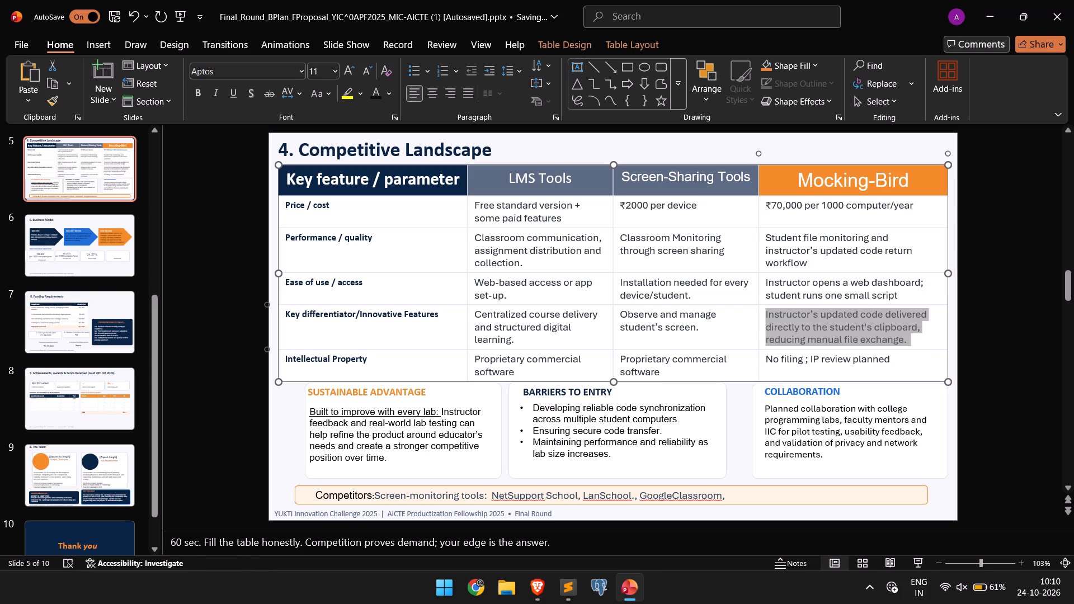
left_click(818, 328)
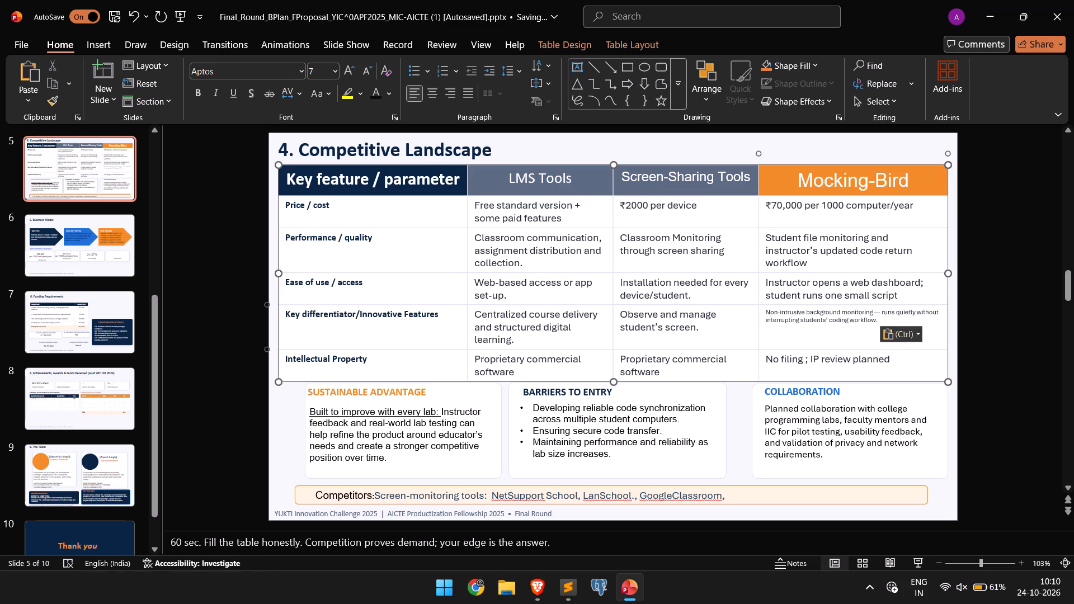
Set the pasted Mocking-Bird key differentiator text to font size 11.
double_click(705, 310)
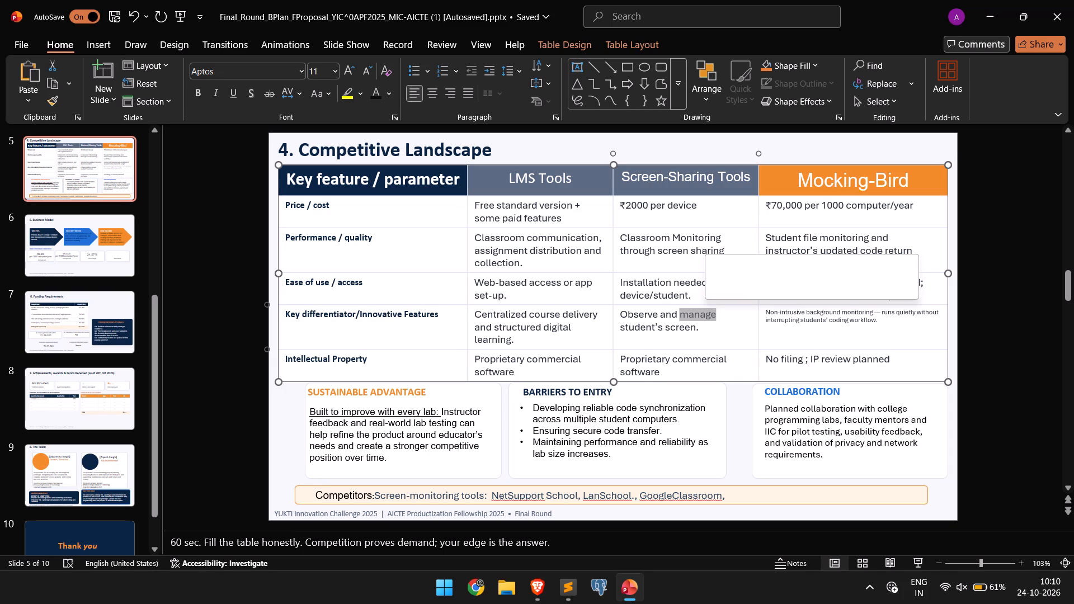
triple_click(834, 315)
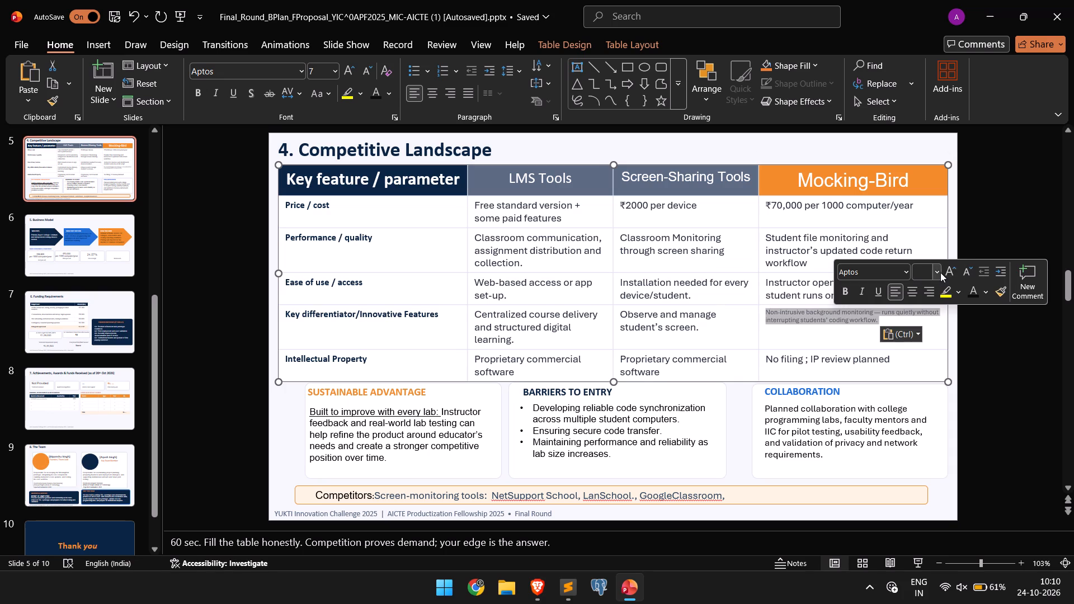
left_click(941, 271)
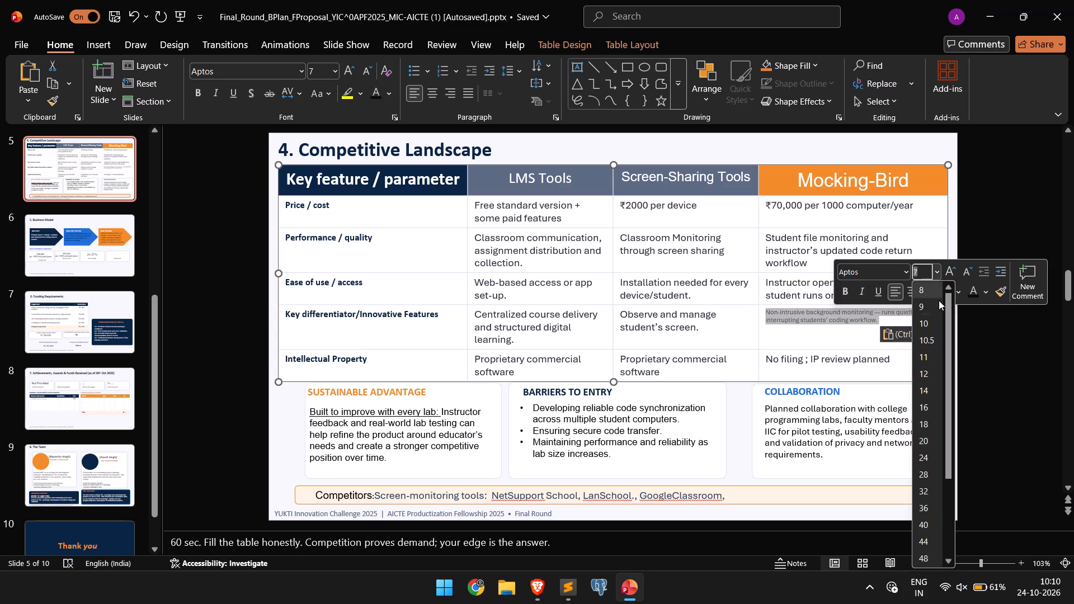
left_click(935, 356)
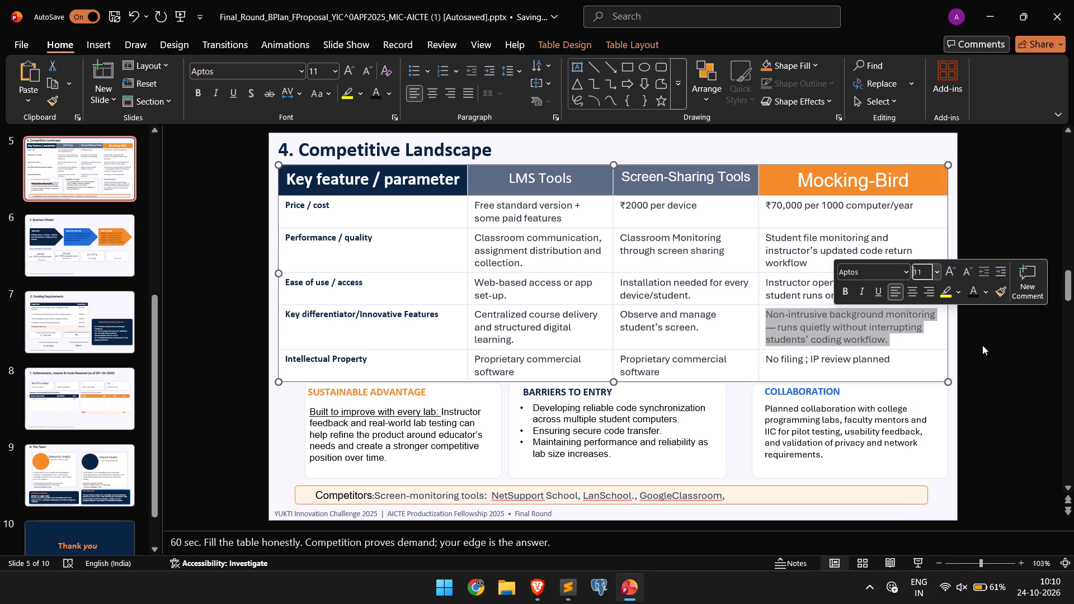
left_click(982, 345)
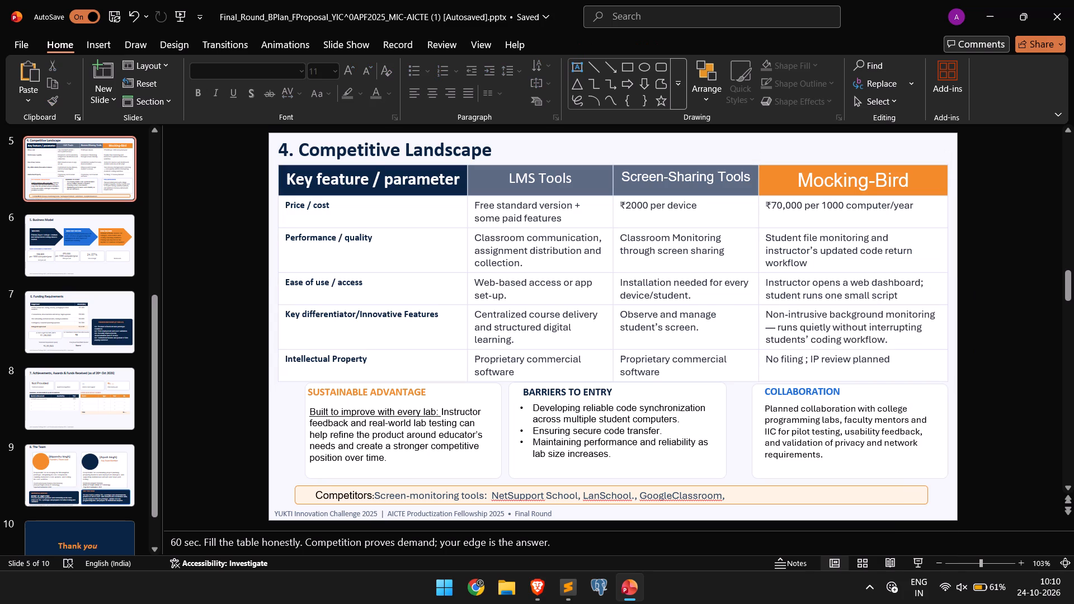
Replace the dash after "Non-intrusive background monitoring" with a colon in the Mocking-Bird key differentiator cell.
left_click(772, 328)
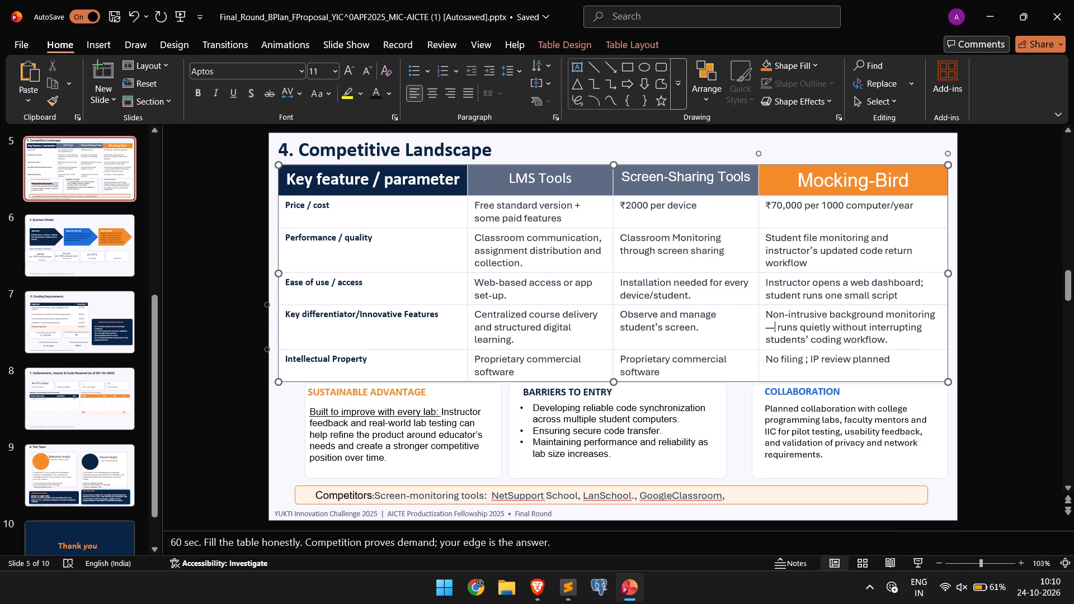
key("BackSpace")
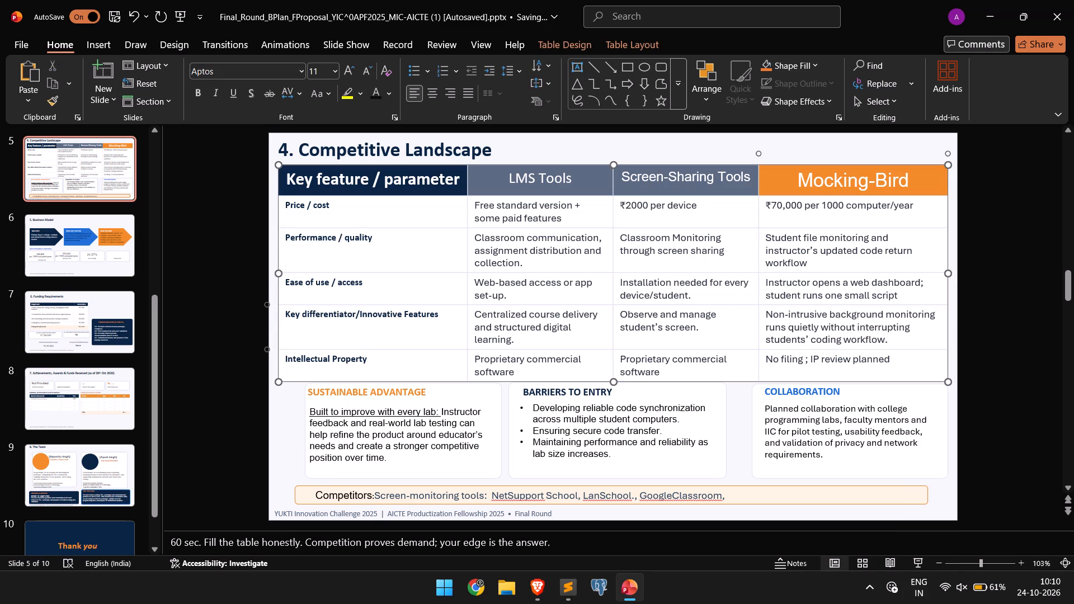
key("BackSpace")
key("shift+colon")
left_click(956, 328)
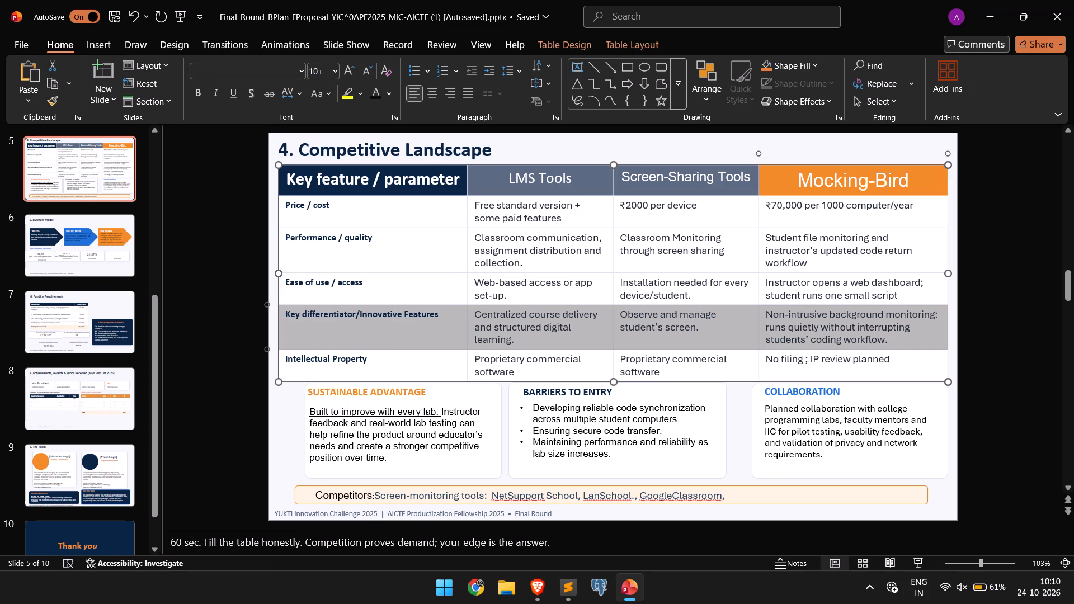
Insert "in background" after "runs quietly" in the Mocking-Bird key differentiator cell.
left_click(808, 339)
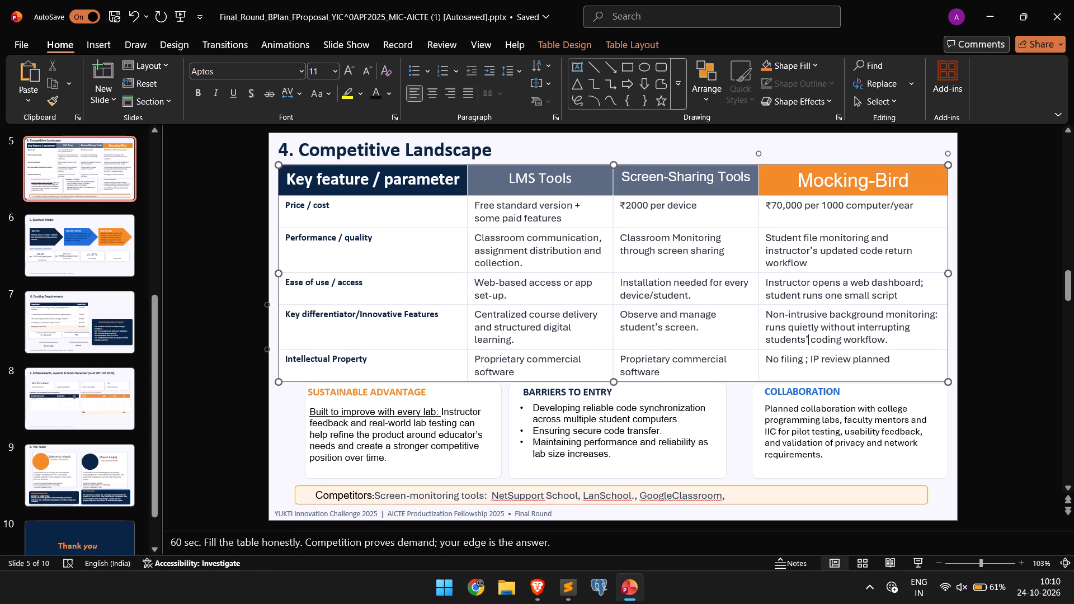
left_click(819, 328)
key("space")
type("in background")
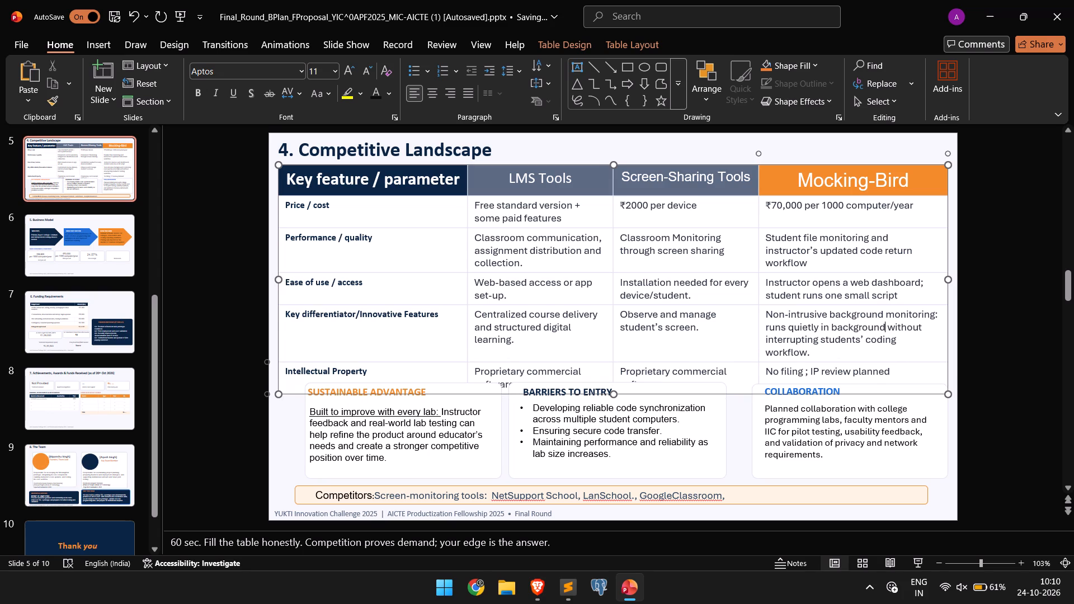
left_click(986, 347)
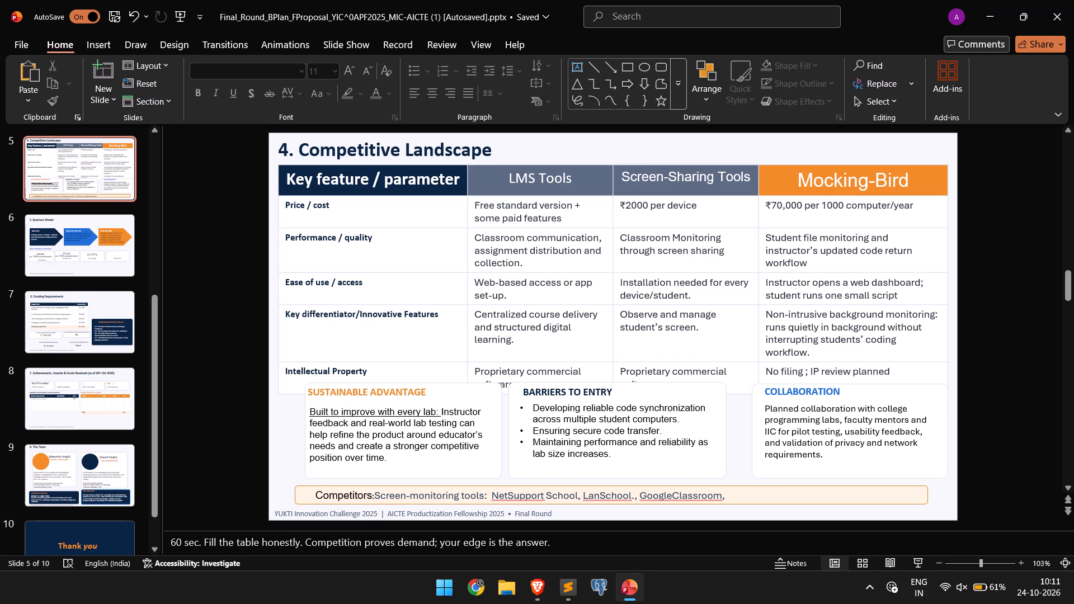
Shorten the Sustainable Advantage body text box to fit its text, and move it and its heading lower in the card.
left_click(423, 447)
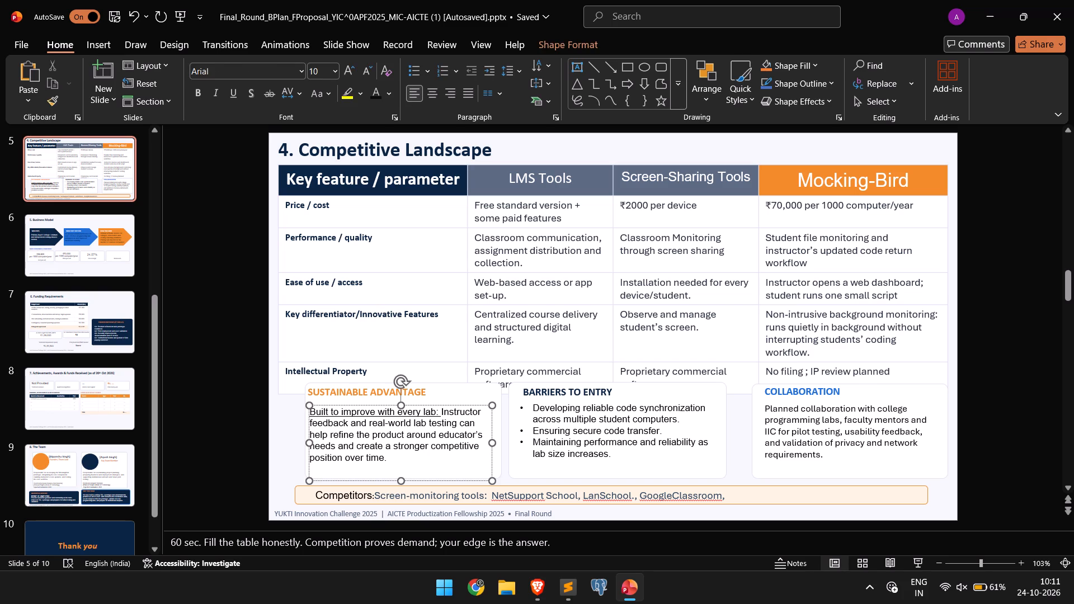
left_click_drag(401, 480, 399, 467)
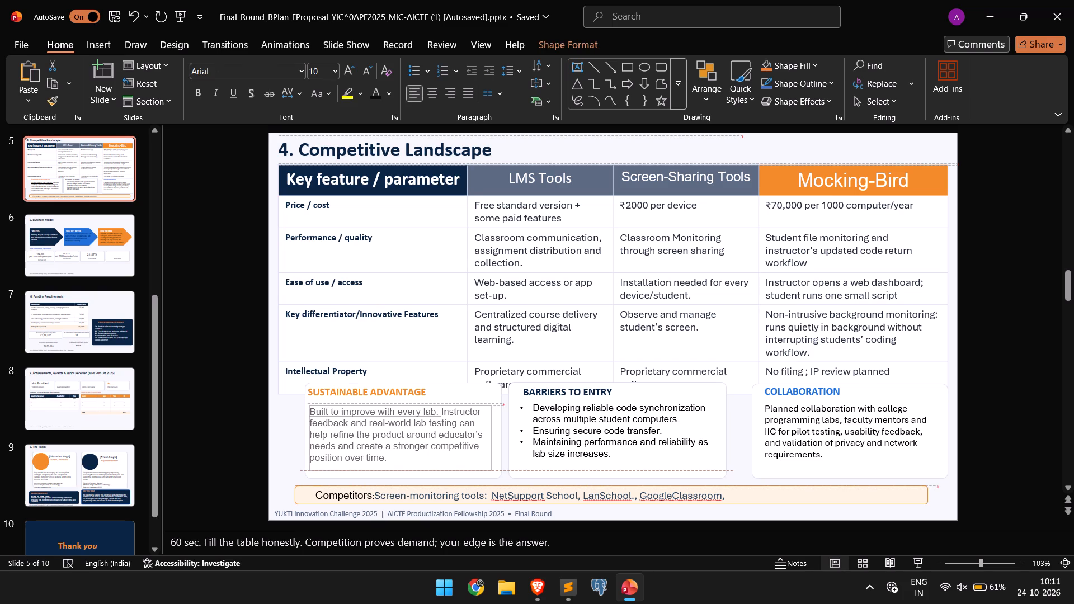
left_click_drag(399, 467, 399, 465)
left_click_drag(425, 465, 425, 470)
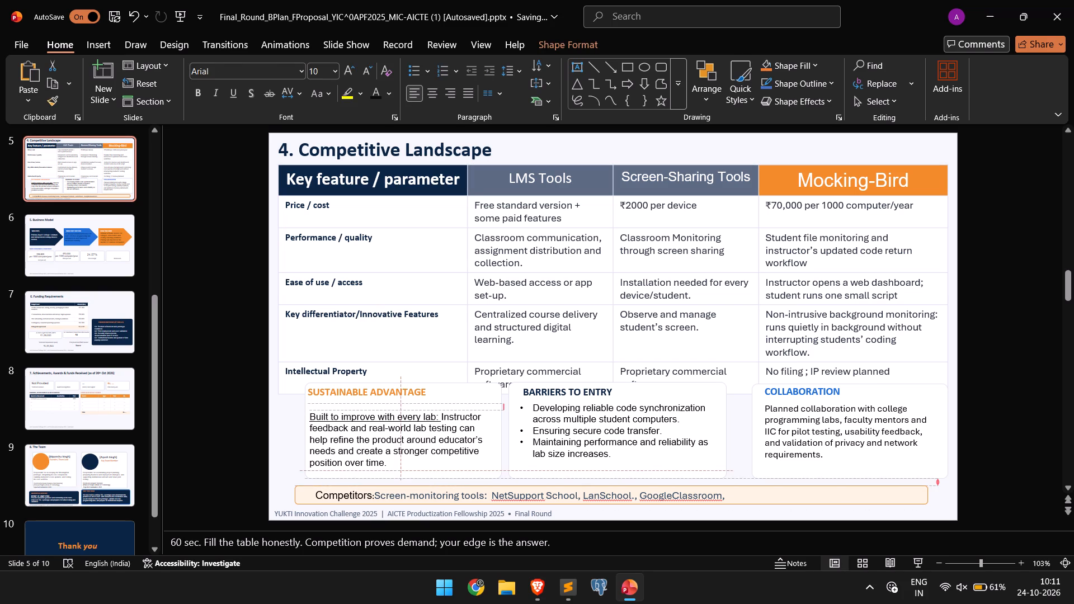
left_click_drag(425, 470, 423, 473)
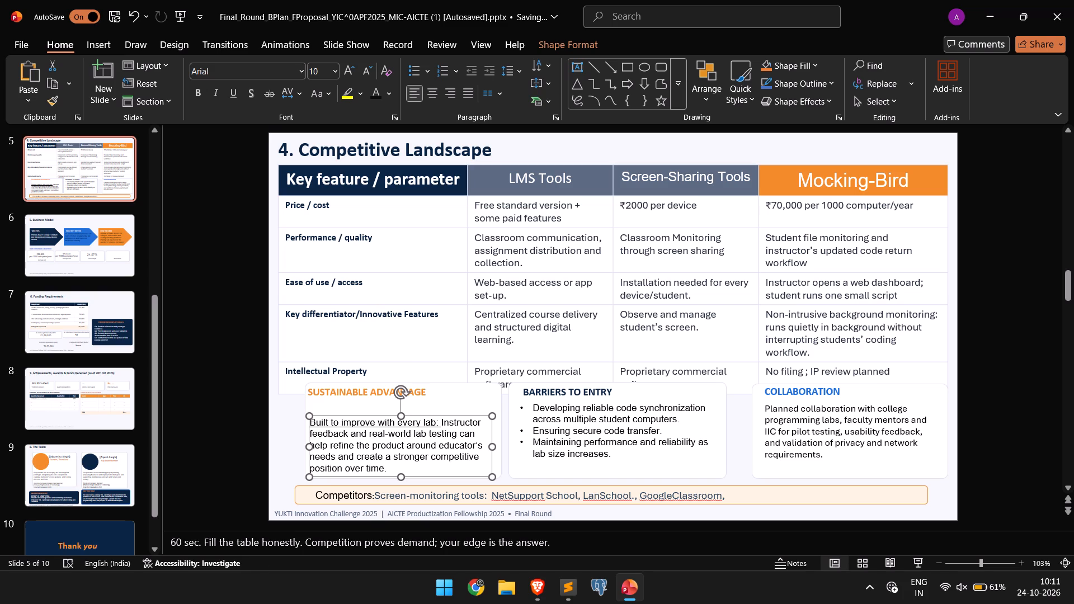
left_click(432, 393)
left_click_drag(438, 404, 438, 411)
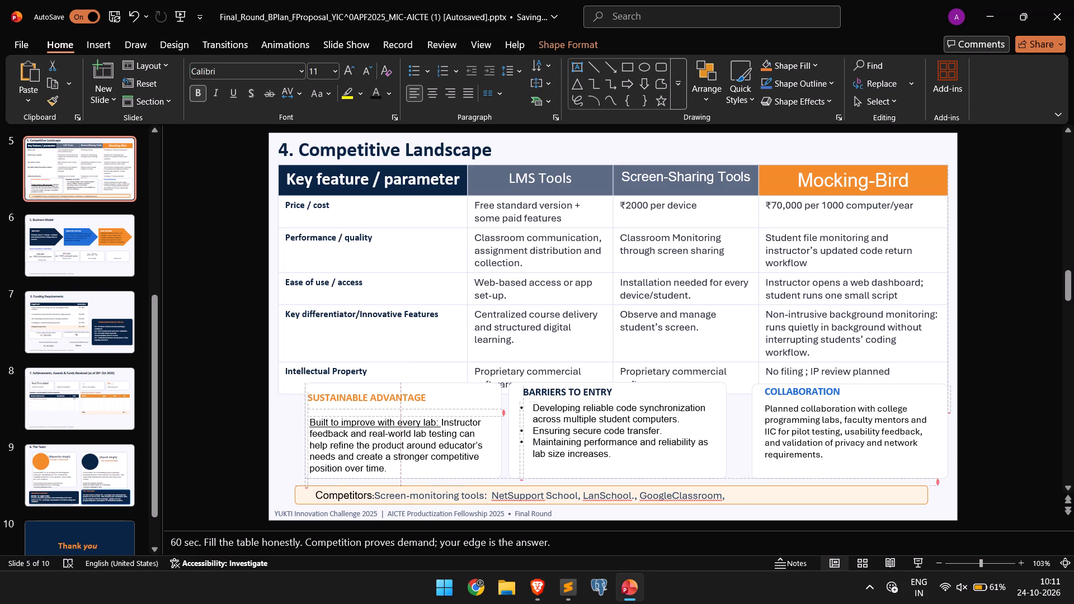
left_click_drag(438, 411, 440, 421)
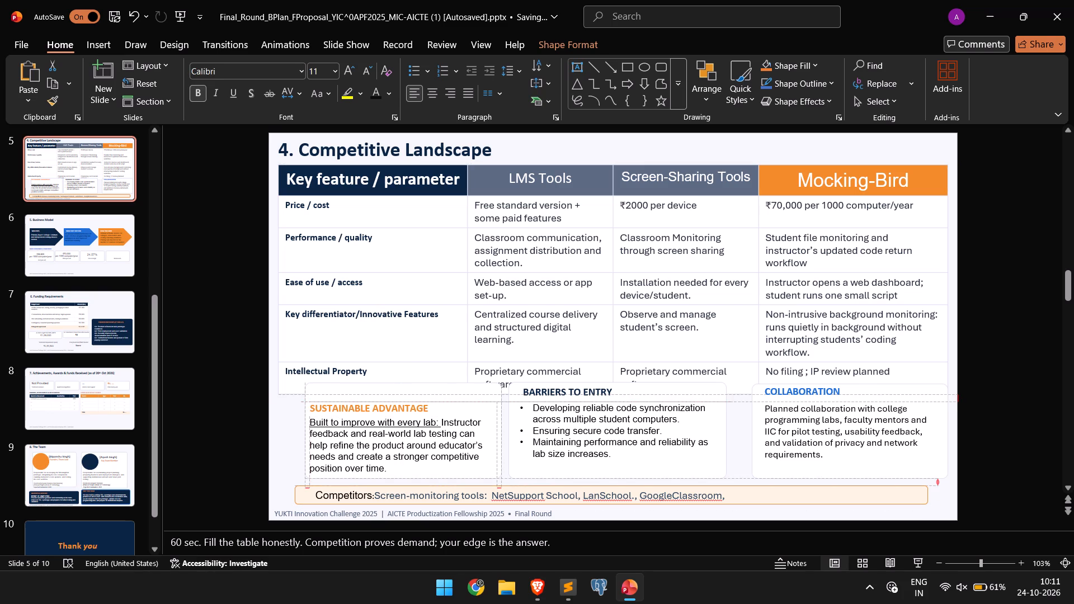
left_click_drag(440, 421, 440, 420)
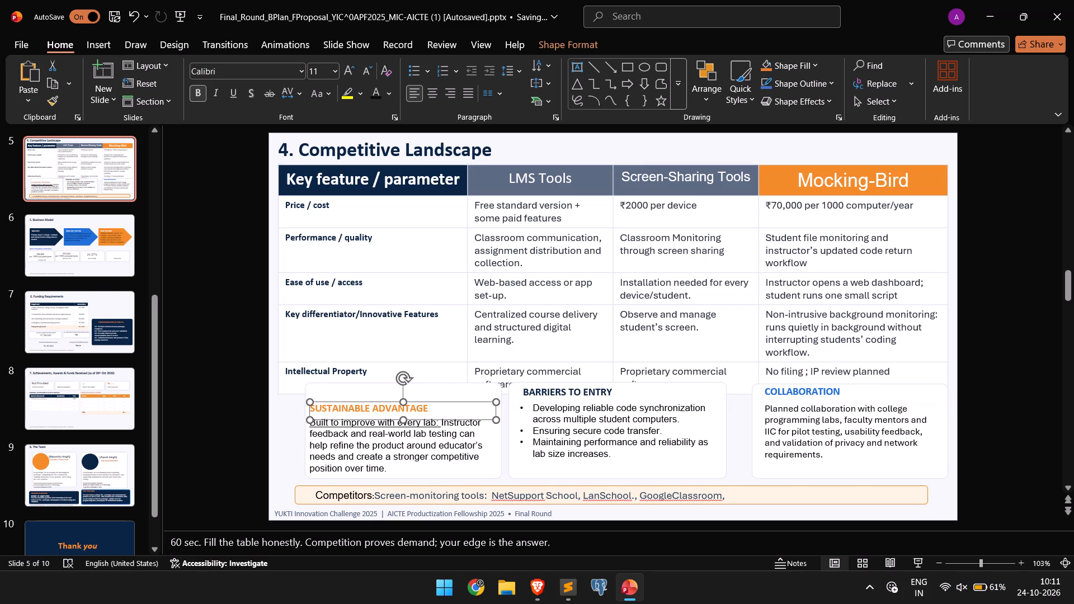
Shorten the Barriers to Entry bullet text box and move it lower in its card.
left_click(596, 451)
left_click_drag(624, 468, 624, 461)
left_click_drag(642, 459, 635, 470)
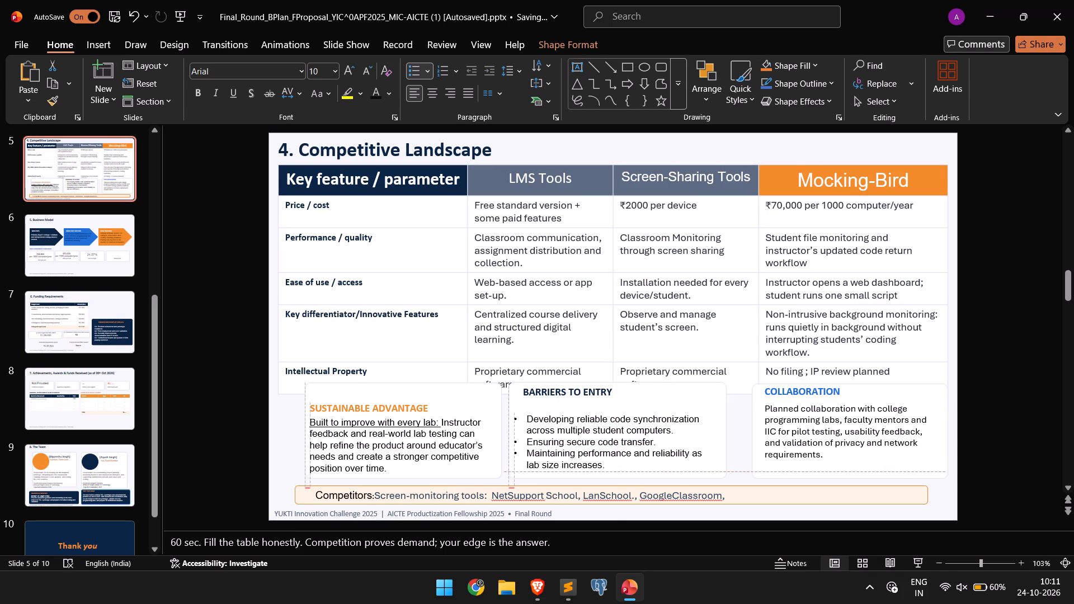
left_click_drag(635, 470, 638, 470)
Shorten the Collaboration body text box and move it and the Collaboration heading lower and slightly left in the card.
left_click(778, 451)
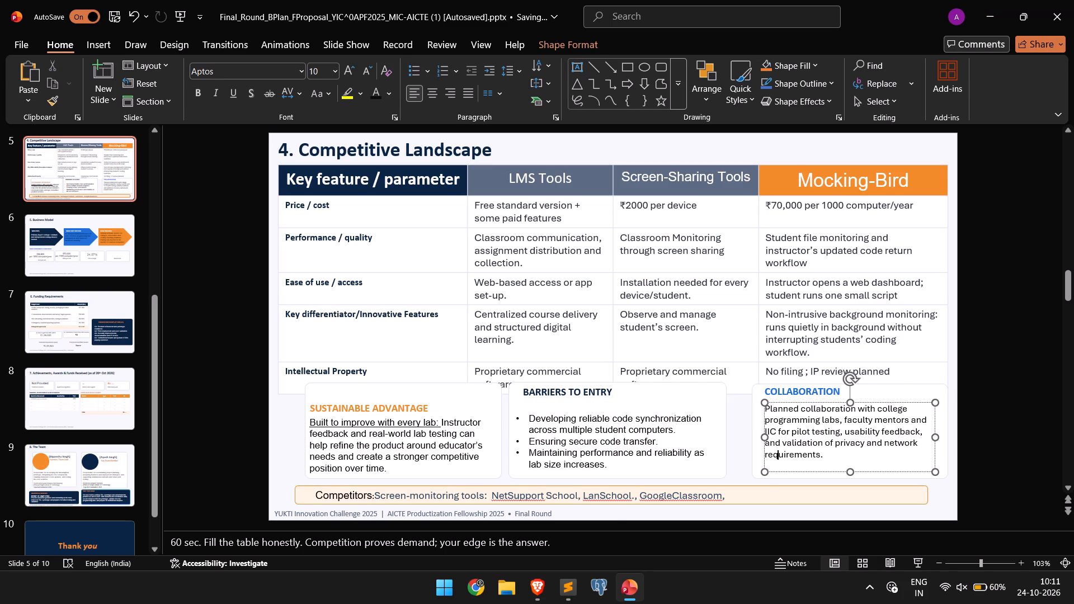
left_click_drag(849, 470, 849, 460)
left_click_drag(867, 460, 866, 470)
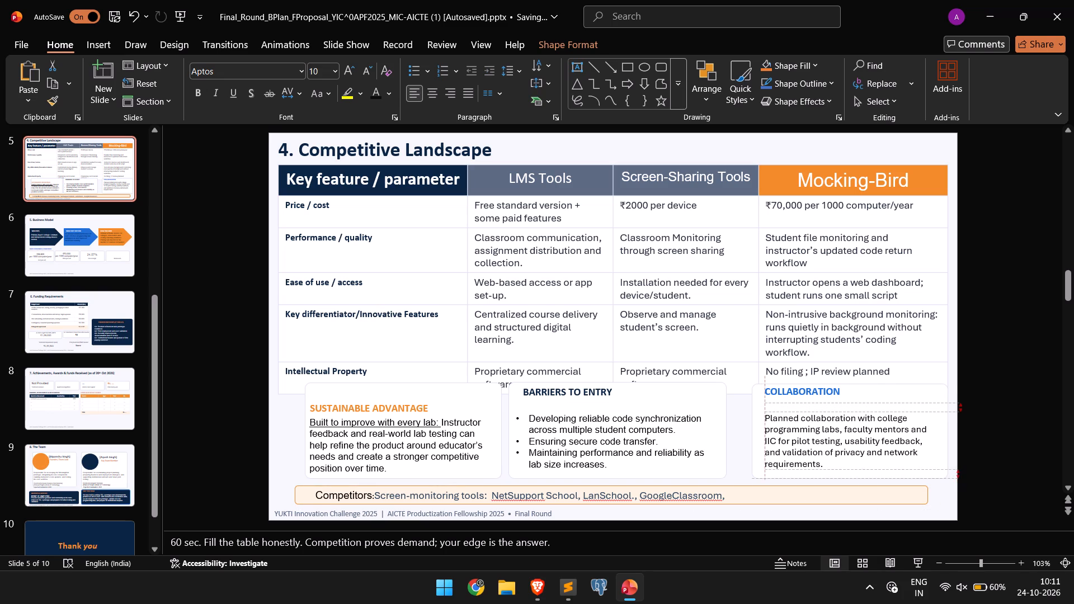
left_click_drag(866, 470, 864, 468)
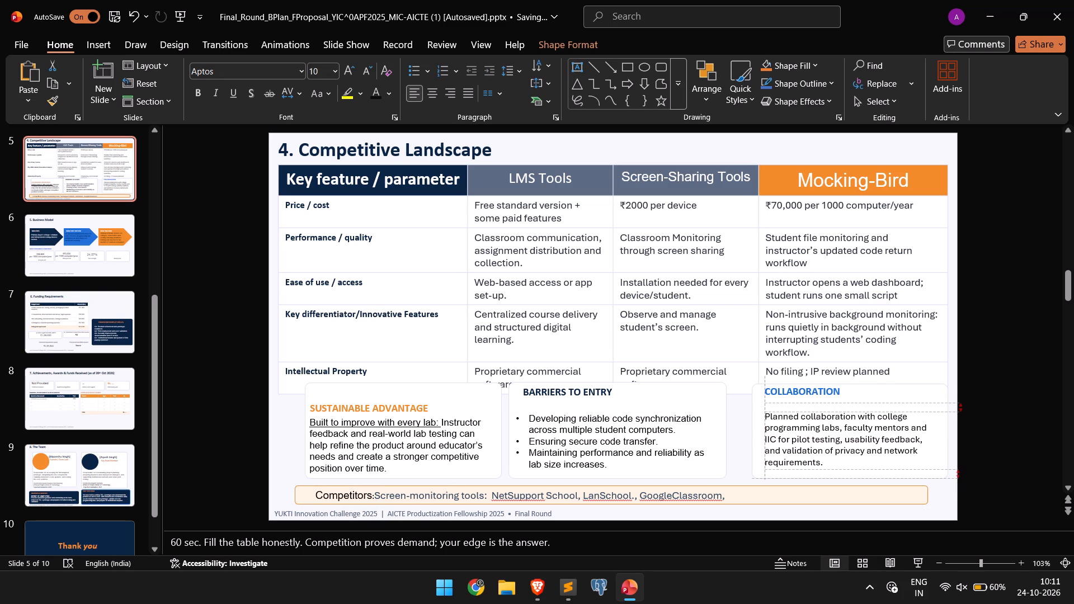
left_click_drag(864, 468, 863, 466)
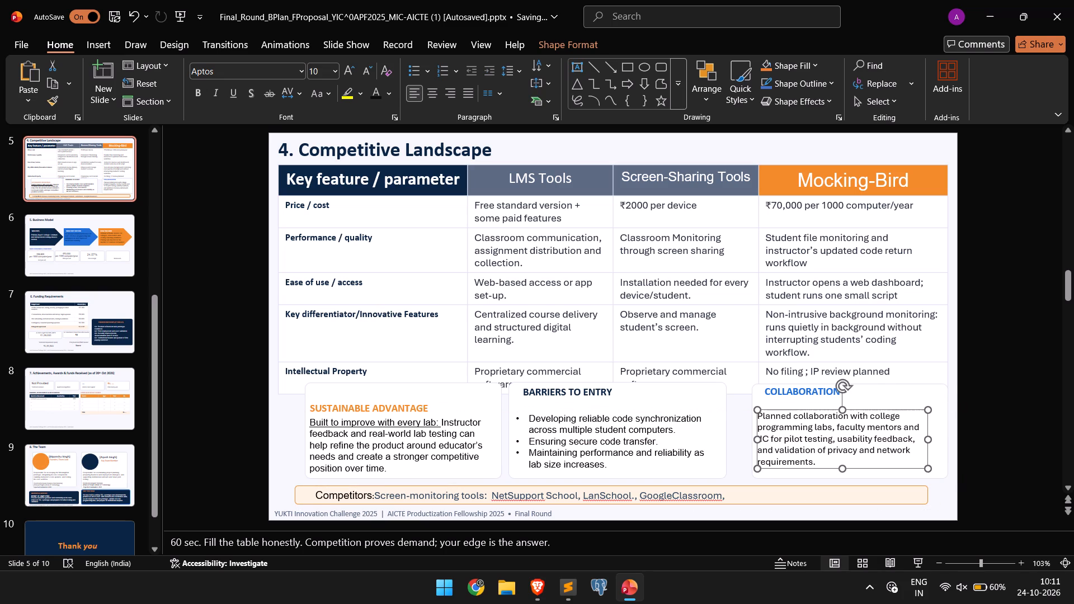
left_click_drag(825, 390, 859, 402)
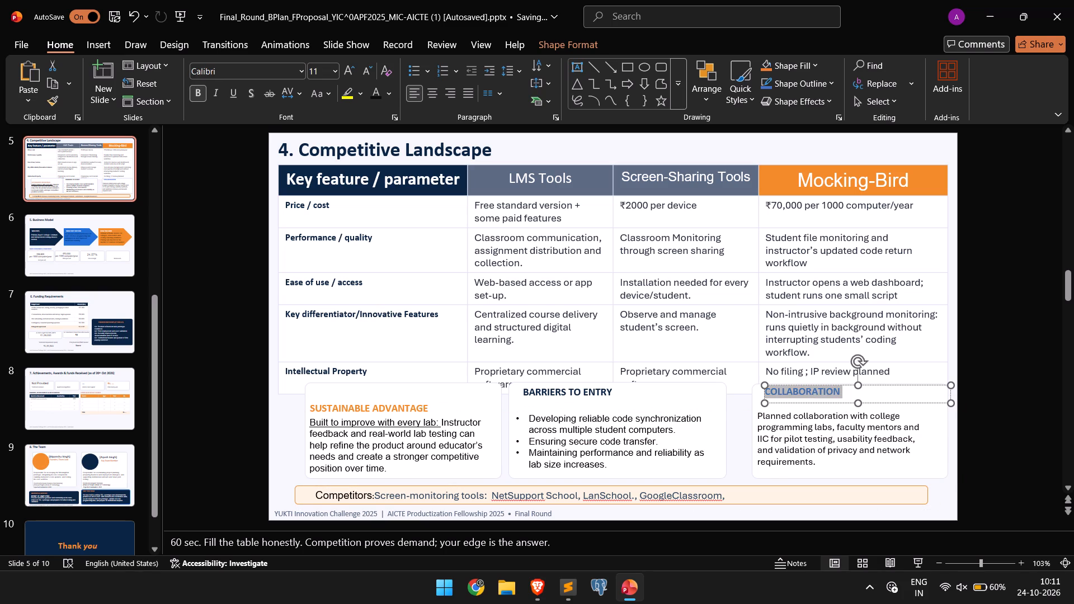
left_click_drag(859, 402, 867, 404)
left_click_drag(867, 404, 864, 409)
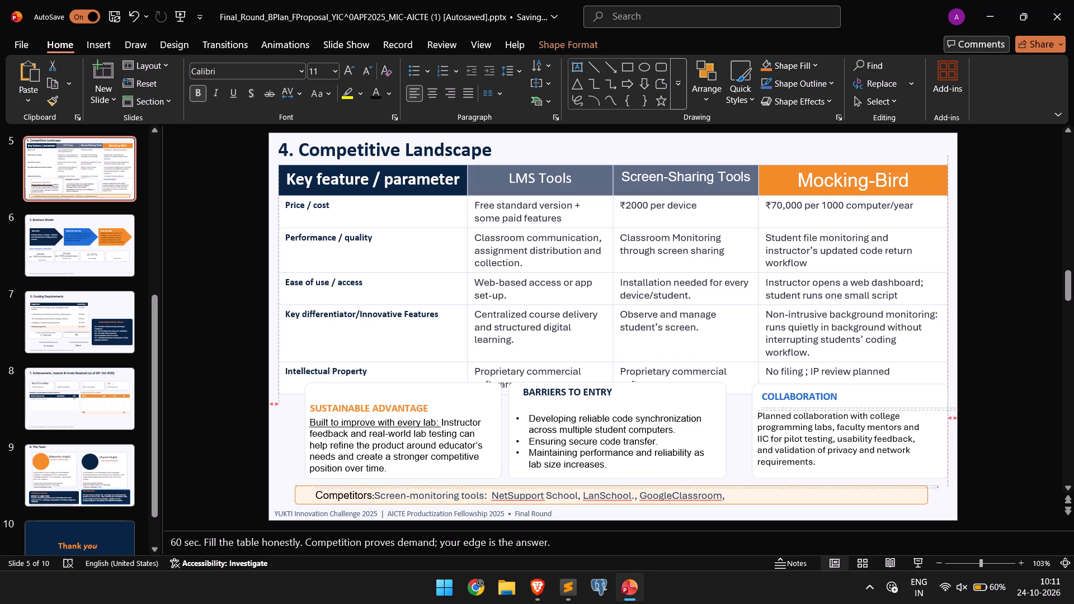
left_click_drag(864, 409, 863, 413)
Move the Barriers to Entry heading lower in its card, just above the bullet text.
left_click(616, 395)
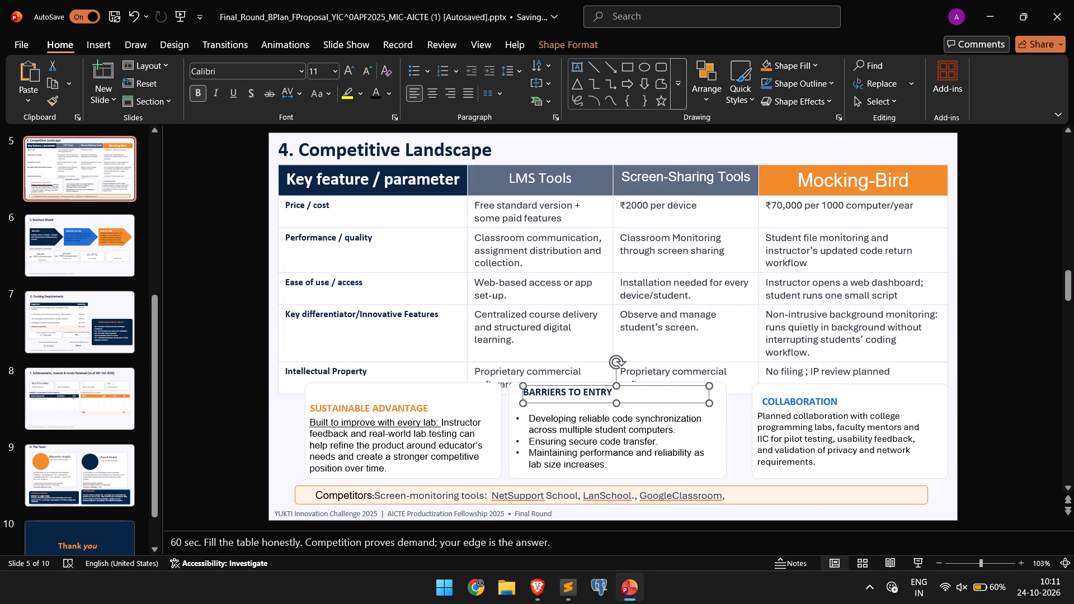
left_click_drag(626, 401, 629, 416)
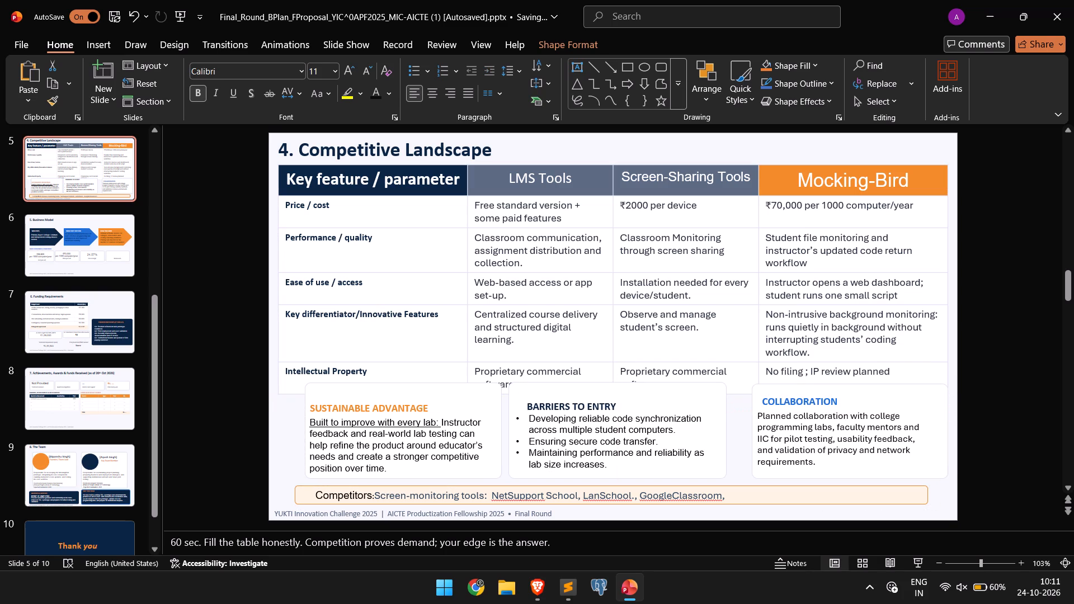
left_click_drag(629, 416, 629, 416)
Shorten the Collaboration card's background shape from its top edge so it starts just below the table.
left_click(809, 390)
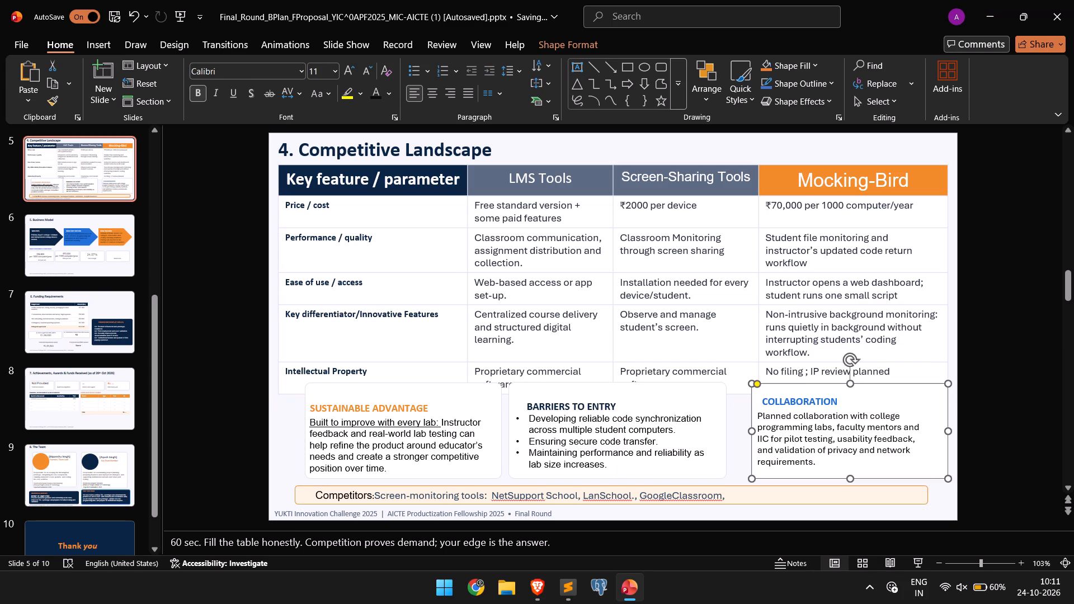
left_click_drag(849, 384, 849, 394)
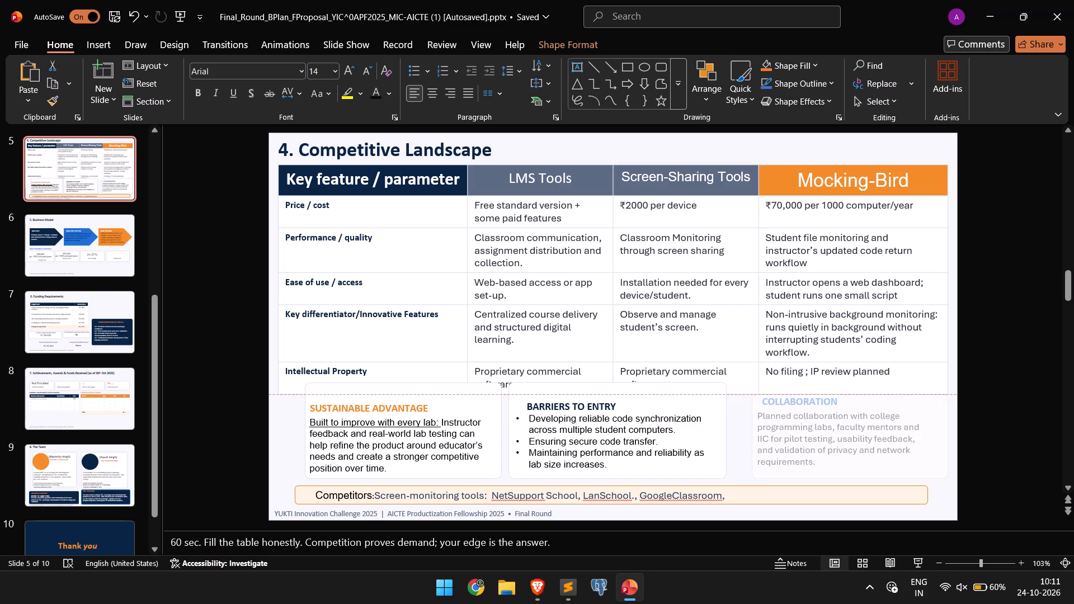
left_click_drag(849, 394, 849, 395)
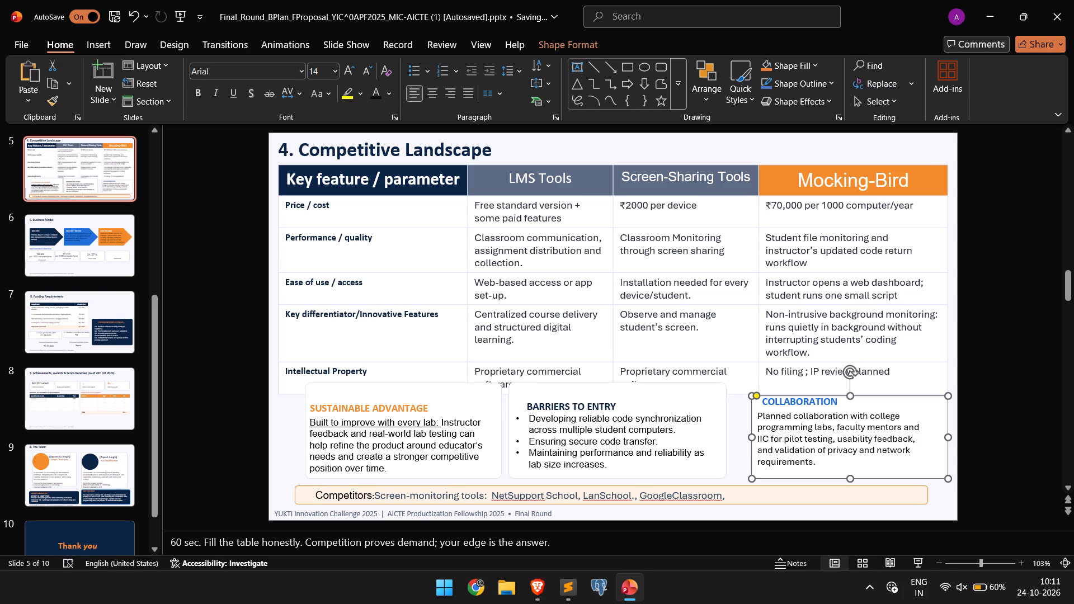
Move the Collaboration body text box lower and slightly to the right within the shortened card.
left_click(855, 453)
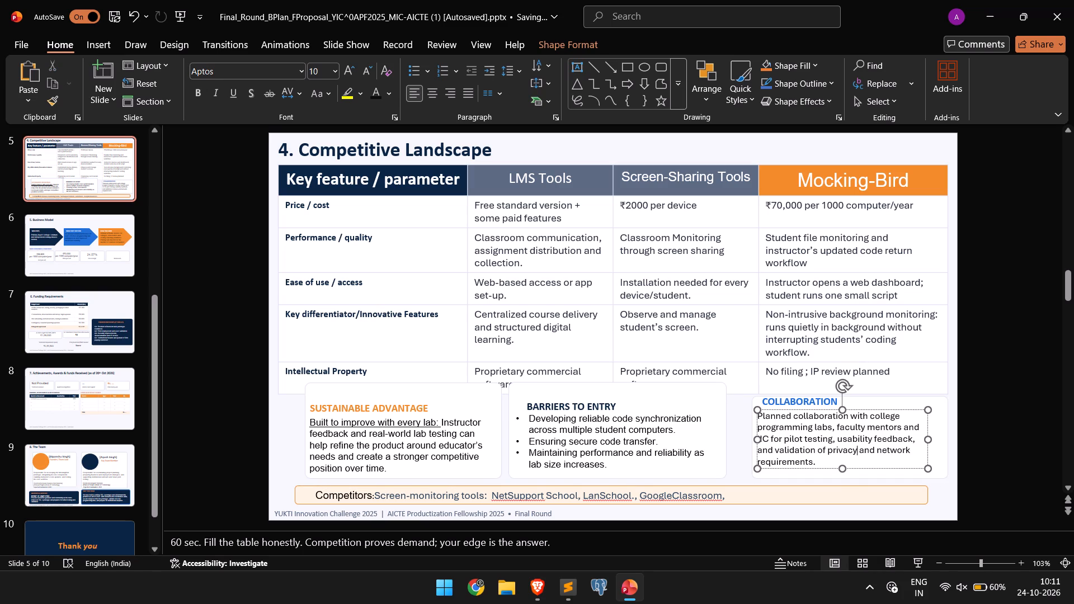
left_click_drag(862, 465, 862, 474)
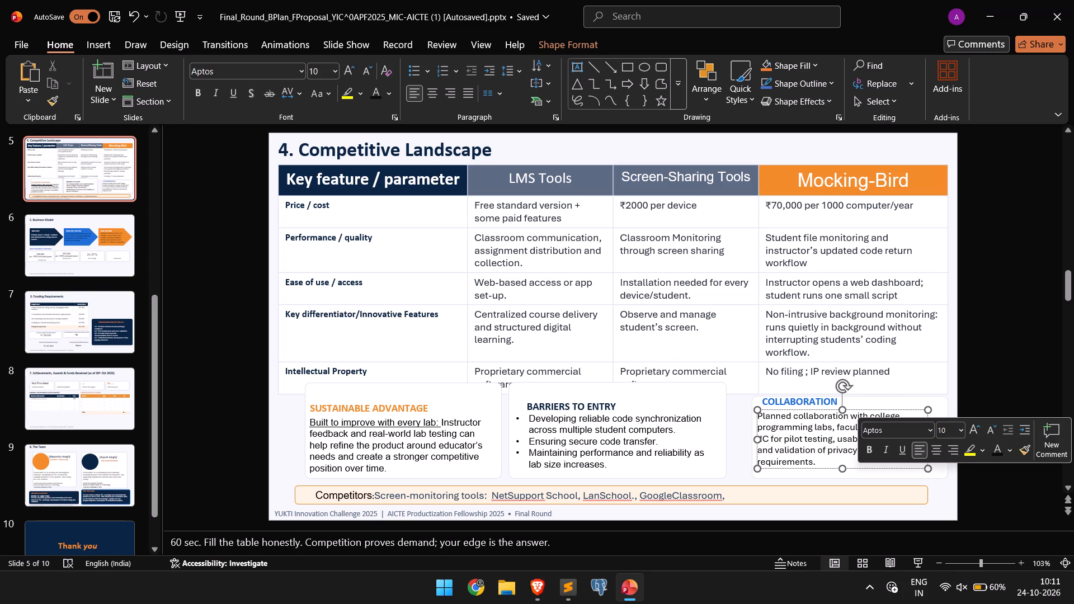
left_click_drag(862, 468, 862, 476)
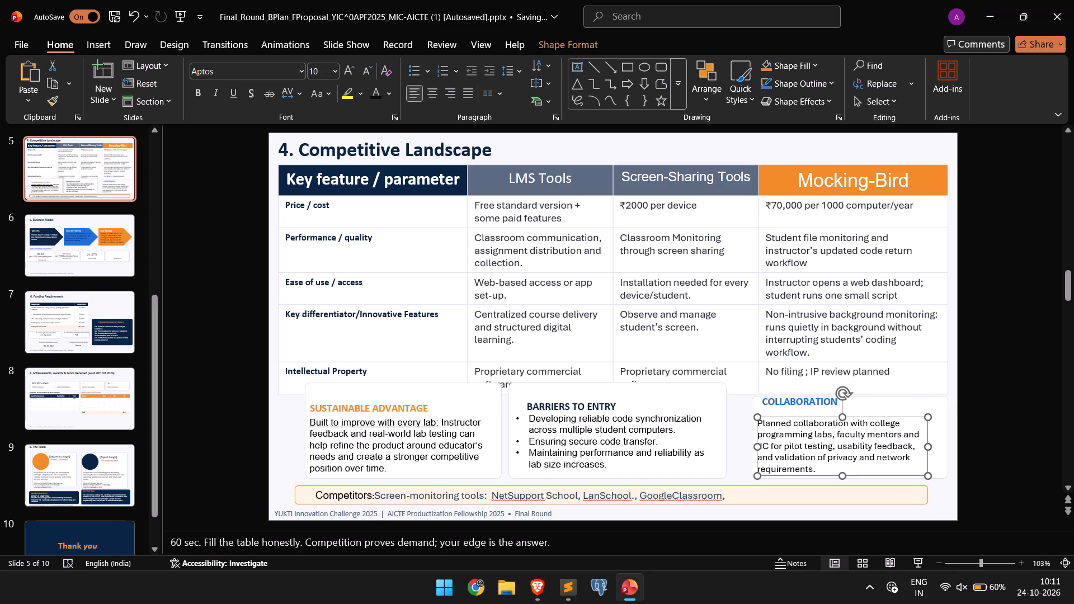
left_click(820, 400)
left_click(855, 447)
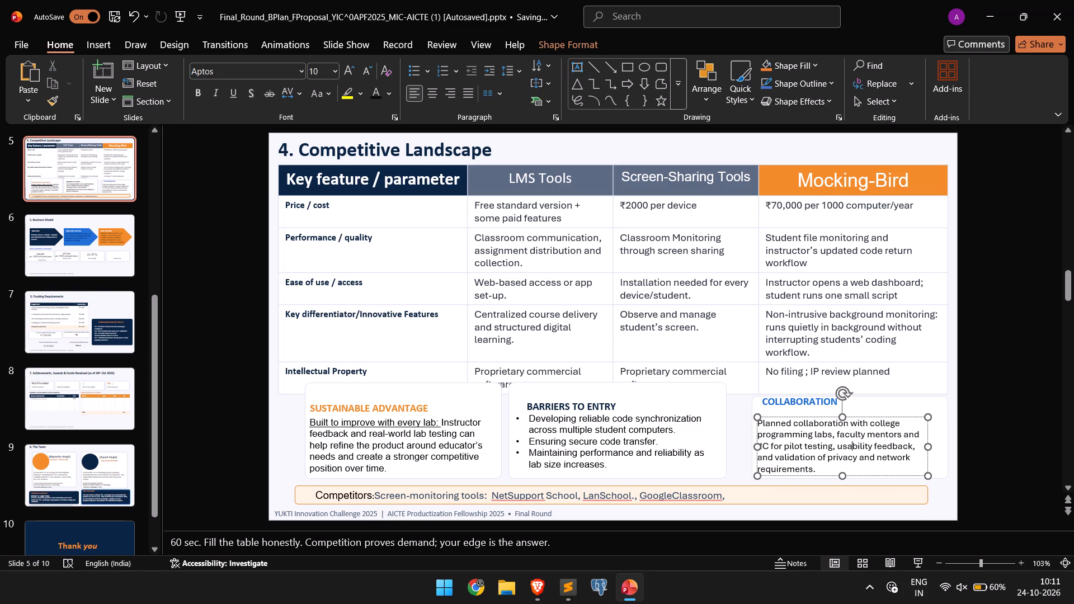
left_click(877, 476)
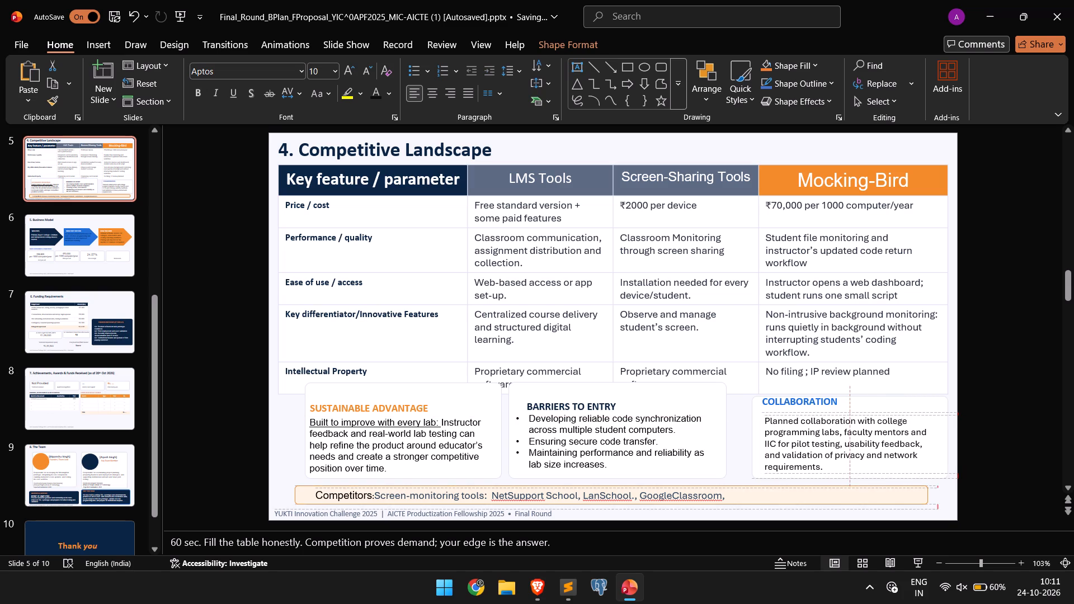
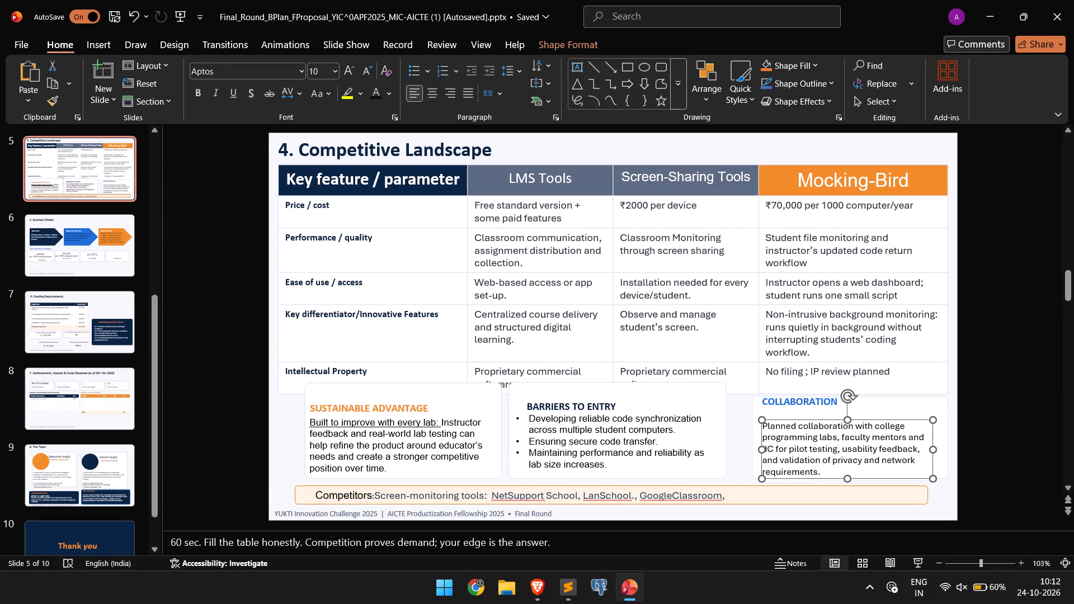
Change the plural possessive to "student's" before "coding workflow" in the Mocking-Bird key differentiator cell.
left_click(864, 338)
key("BackSpace")
key("BackSpace")
type("'s")
key("space")
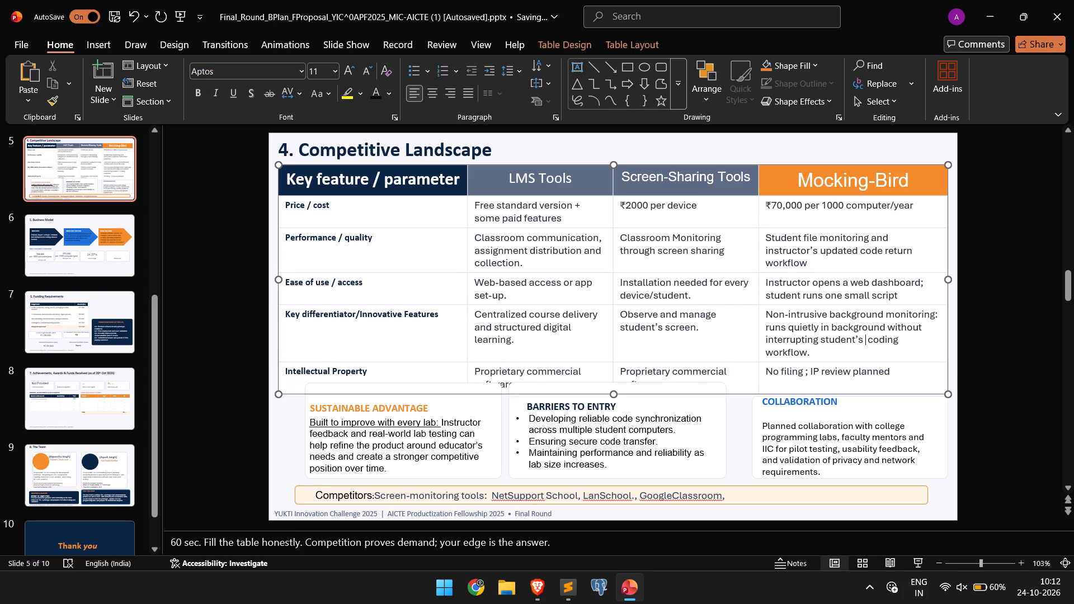
Move the Collaboration heading lower in its card, just above the body text.
left_click(827, 409)
left_click_drag(840, 410, 840, 420)
Shorten the Barriers to Entry card's background shape from its top edge so it starts just below the table.
left_click(695, 397)
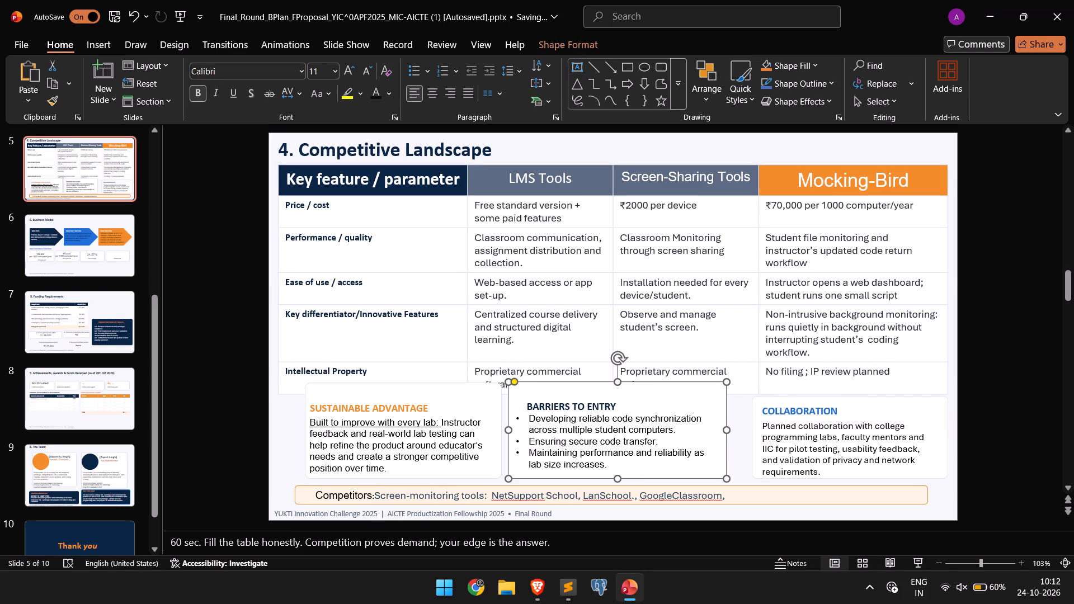
left_click_drag(615, 384, 615, 401)
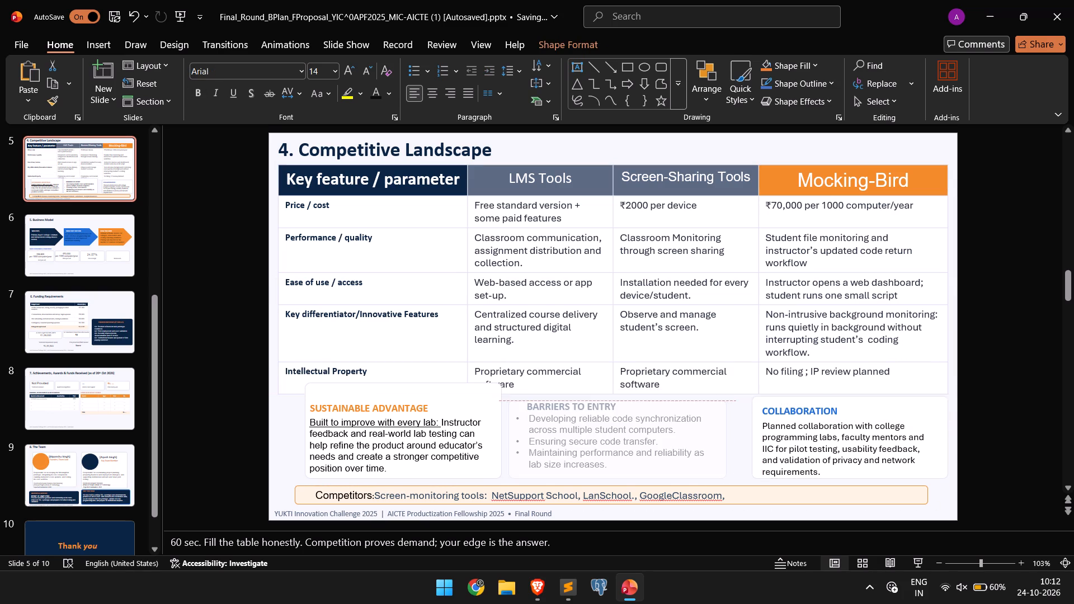
left_click_drag(615, 401, 614, 400)
left_click(757, 409)
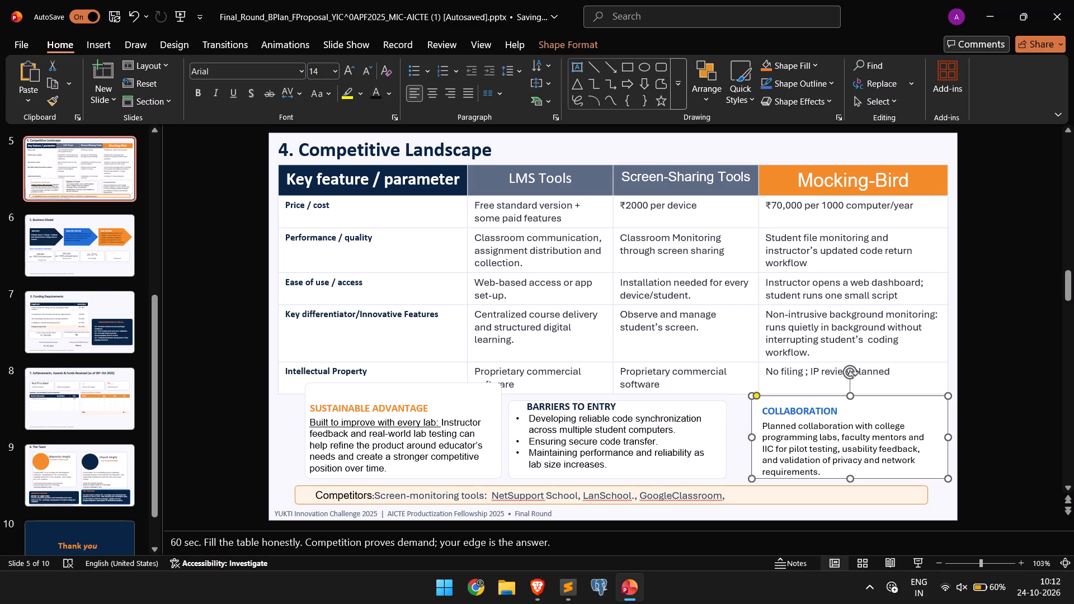
Move the Sustainable Advantage card's background shape lower so its top edge sits just below the table.
left_click(417, 400)
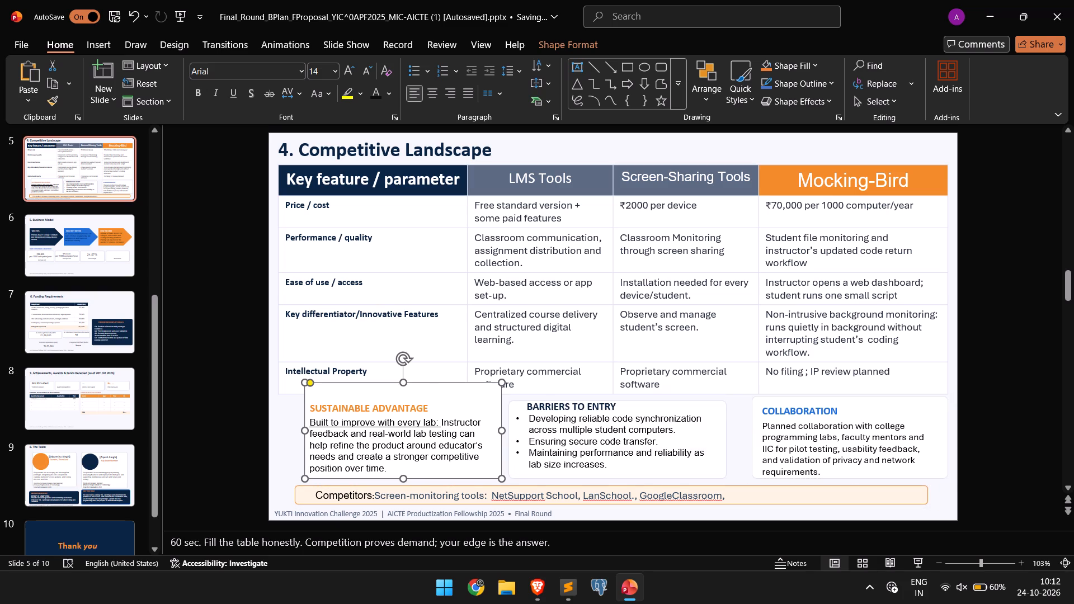
left_click_drag(398, 383, 398, 388)
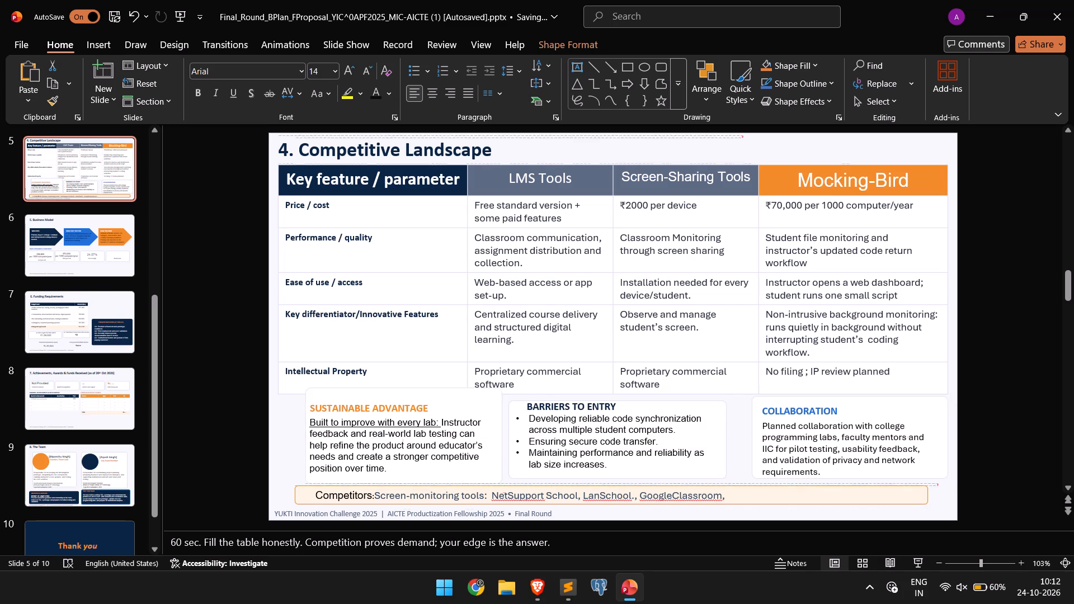
left_click_drag(398, 388, 398, 399)
left_click(270, 410)
Set the Sustainable Advantage body text to font size 9.
left_click(375, 444)
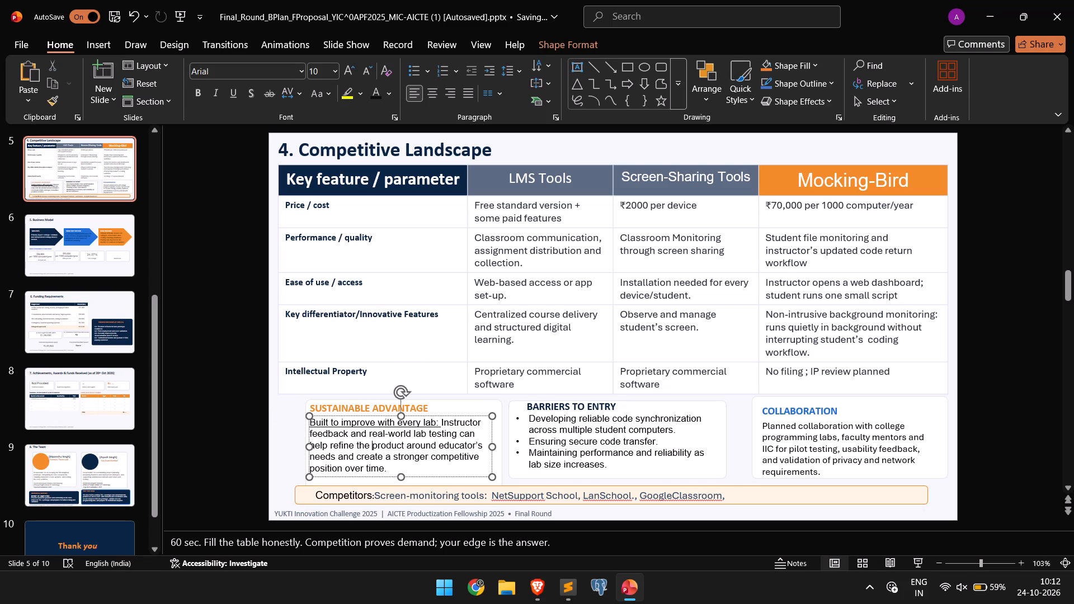
left_click_drag(405, 472, 313, 423)
left_click(414, 381)
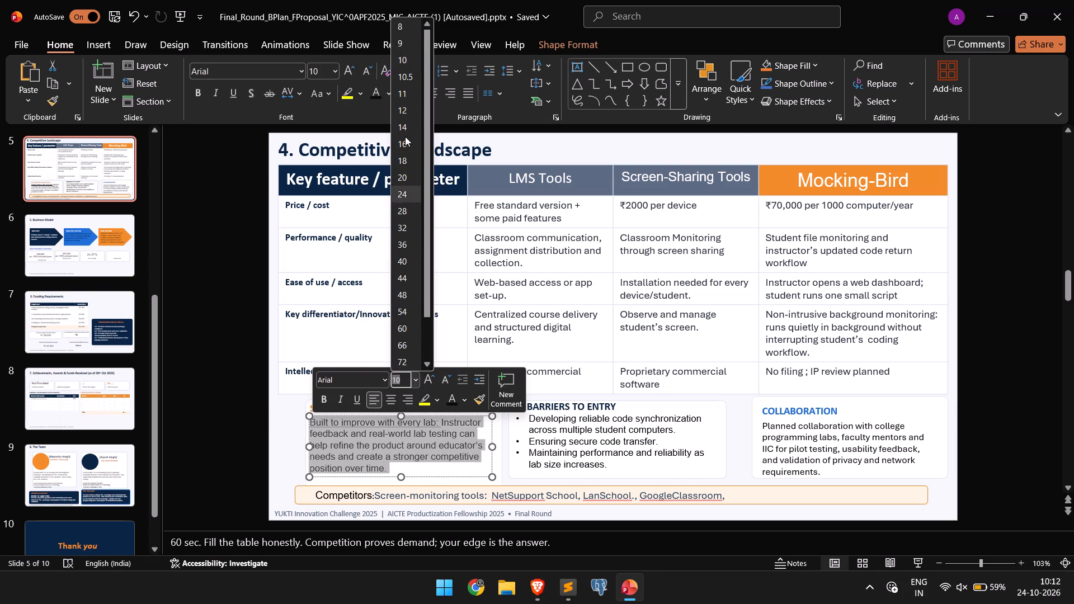
left_click(397, 47)
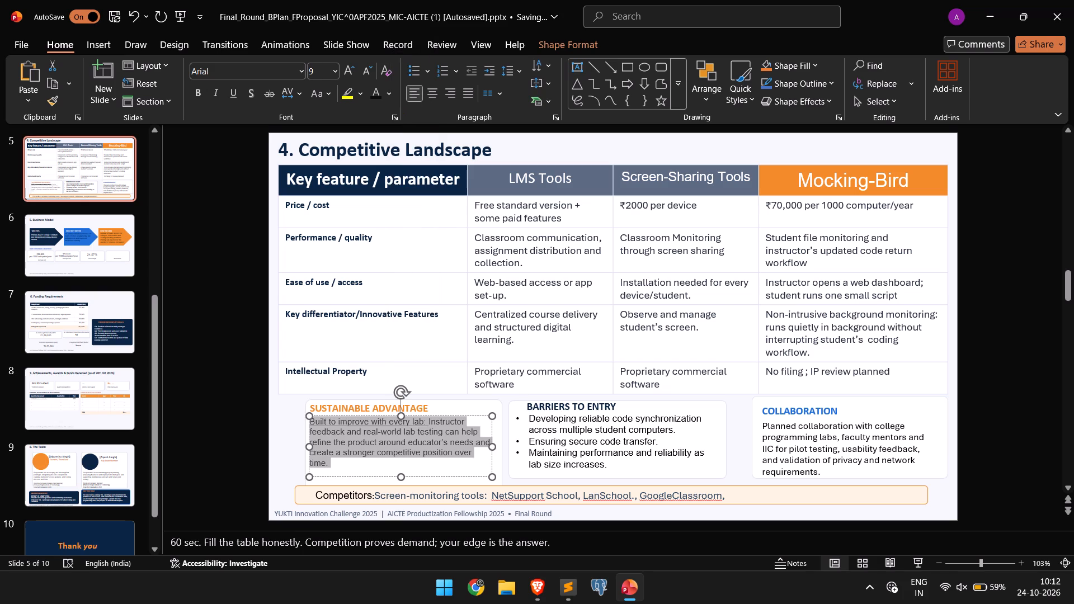
Set the Barriers to Entry bullet text to font size 9.
left_click_drag(614, 464, 536, 413)
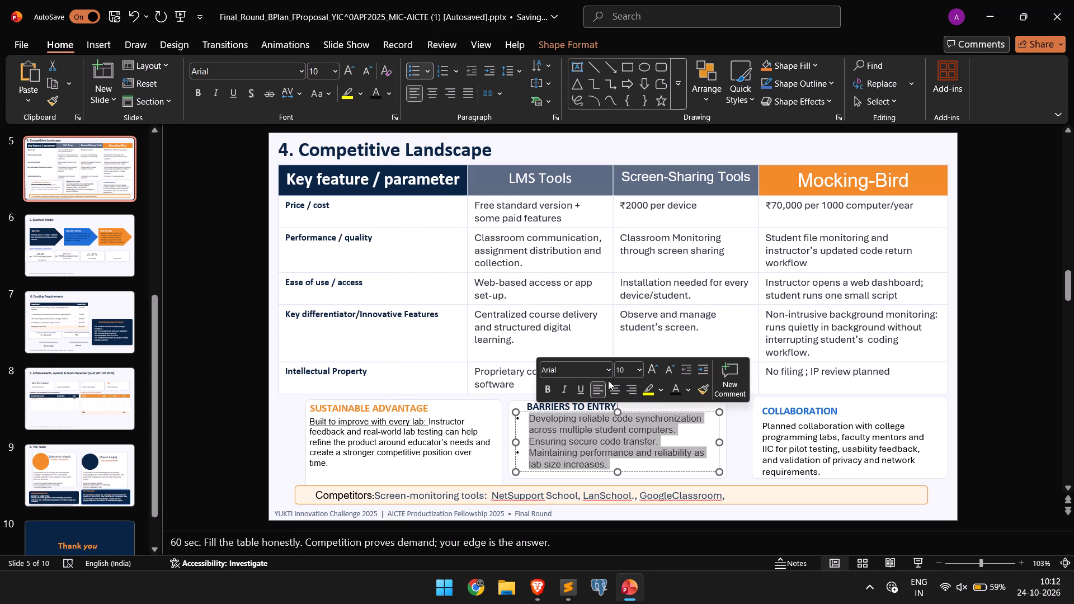
left_click(642, 374)
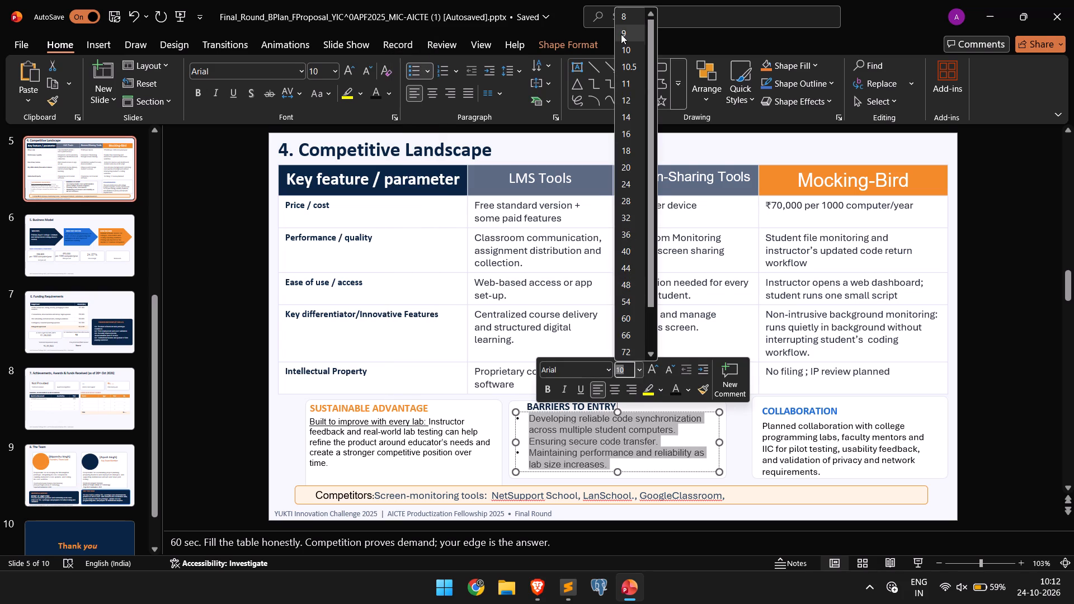
left_click(621, 34)
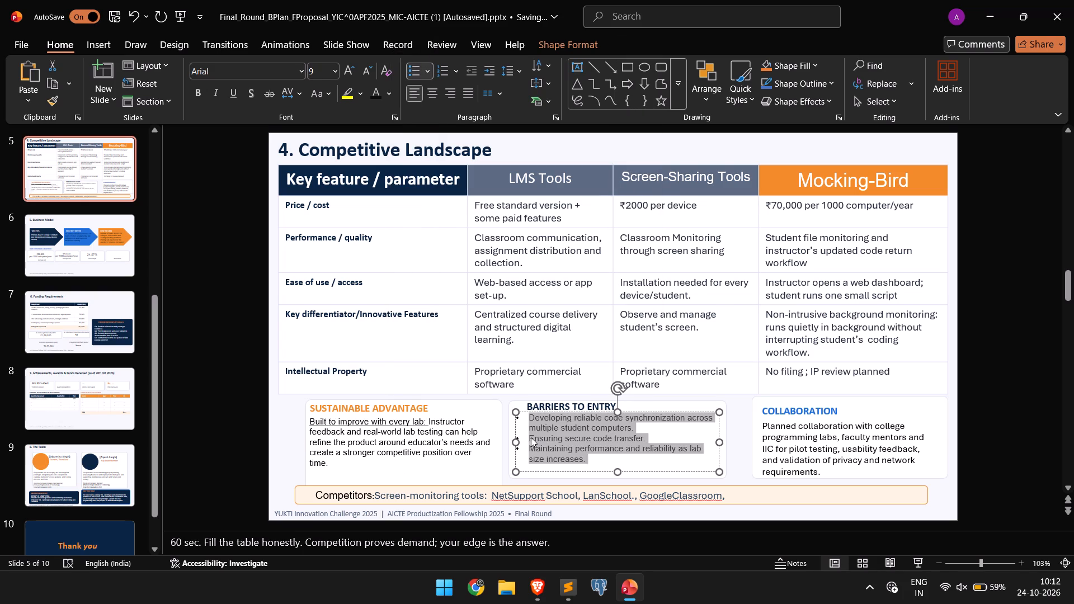
Move the Barriers to Entry bullet text and its heading lower and slightly left within the card.
left_click(517, 441)
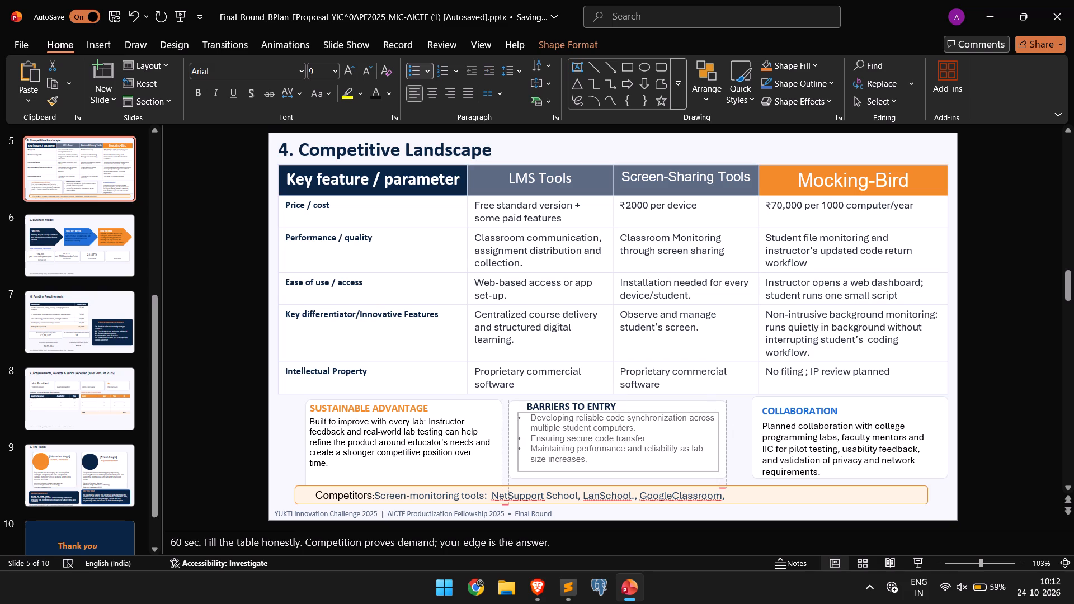
left_click_drag(687, 441, 695, 463)
left_click_drag(685, 469, 684, 475)
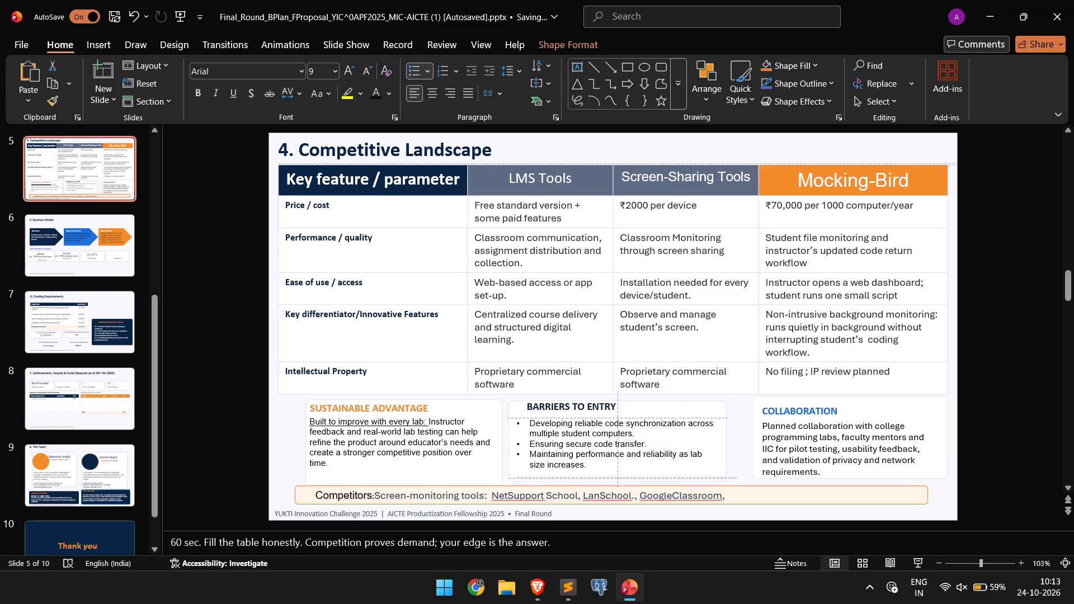
left_click_drag(684, 475, 681, 478)
left_click(621, 407)
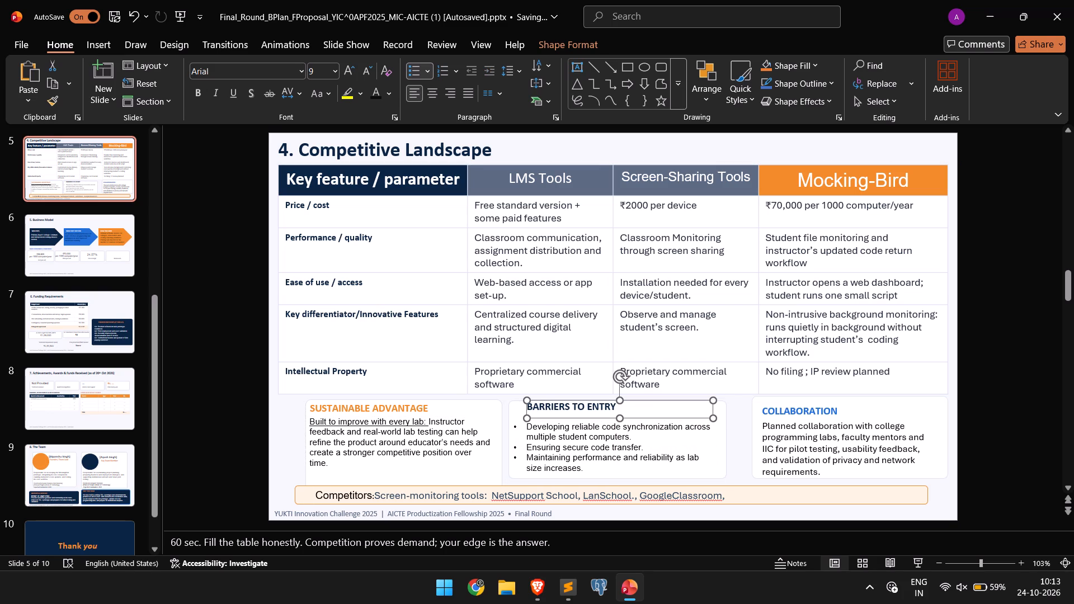
left_click(632, 416)
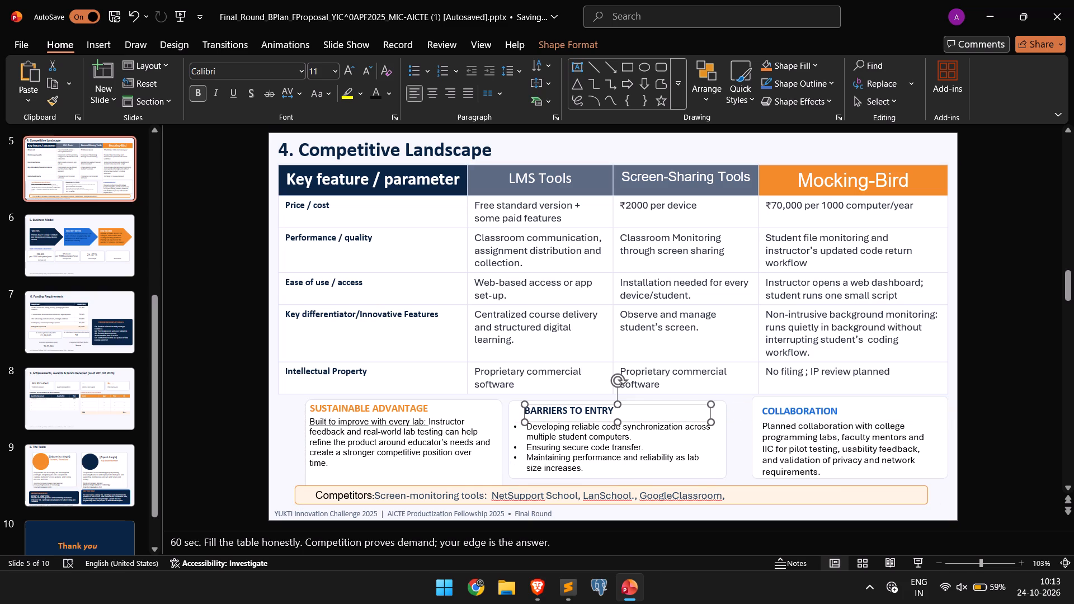
Shorten the Collaboration card's background shape slightly from its top edge to line up with the other two cards.
left_click(776, 397)
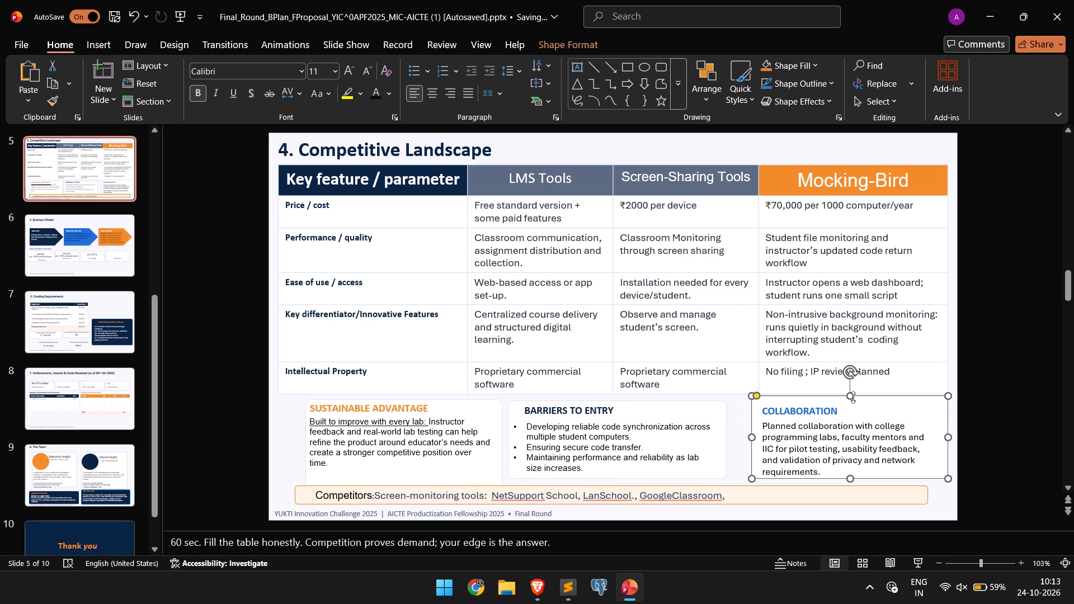
left_click(851, 396)
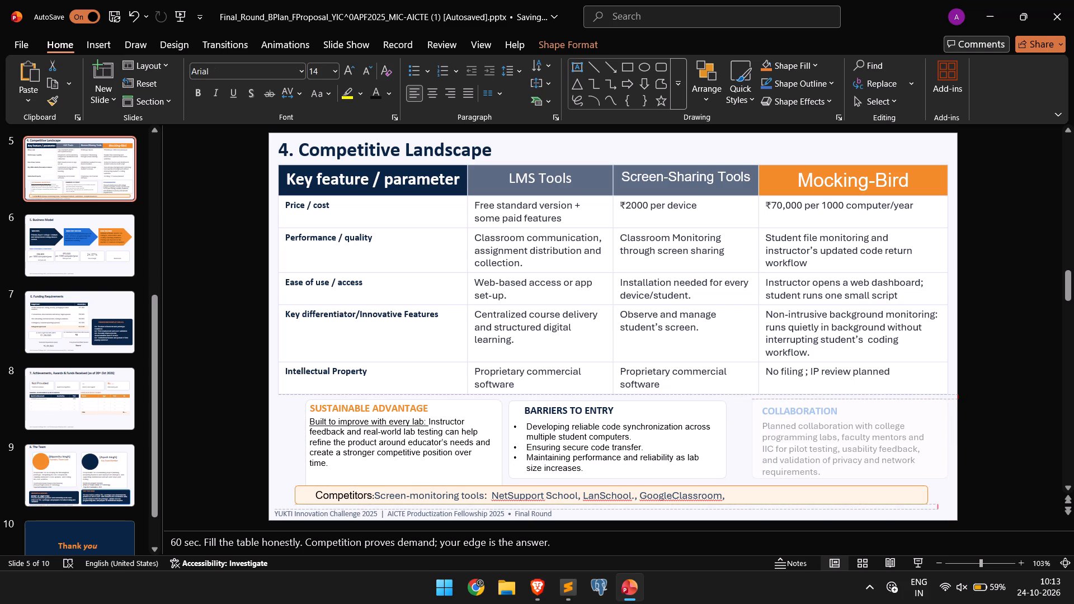
left_click(977, 377)
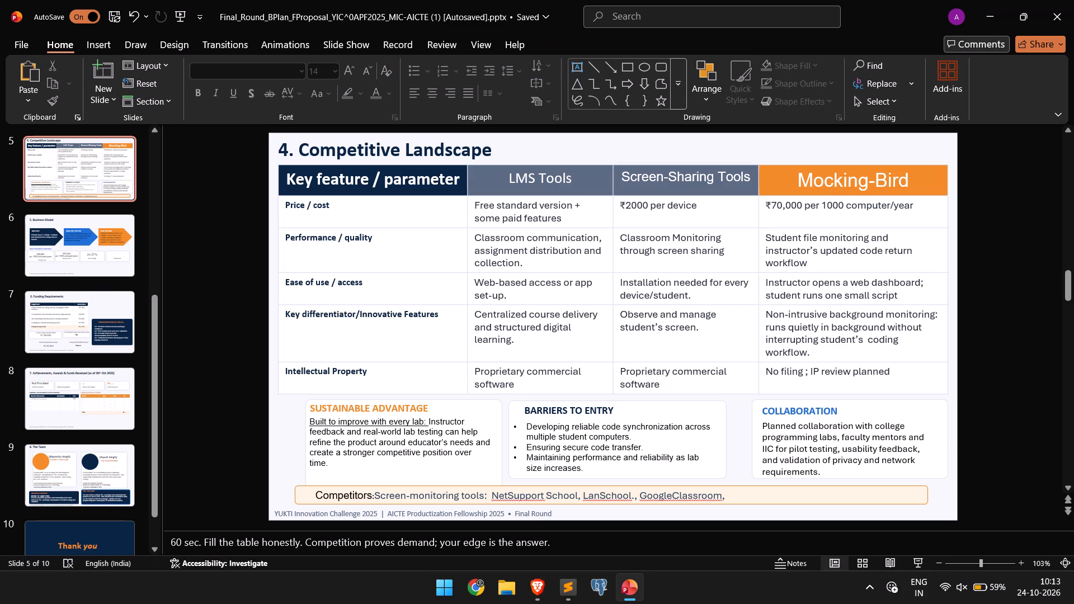
left_click(1013, 336)
Hyphenate GoogleClassroom as "Google-Classroom" in the Competitors line below the cards.
left_click(671, 496)
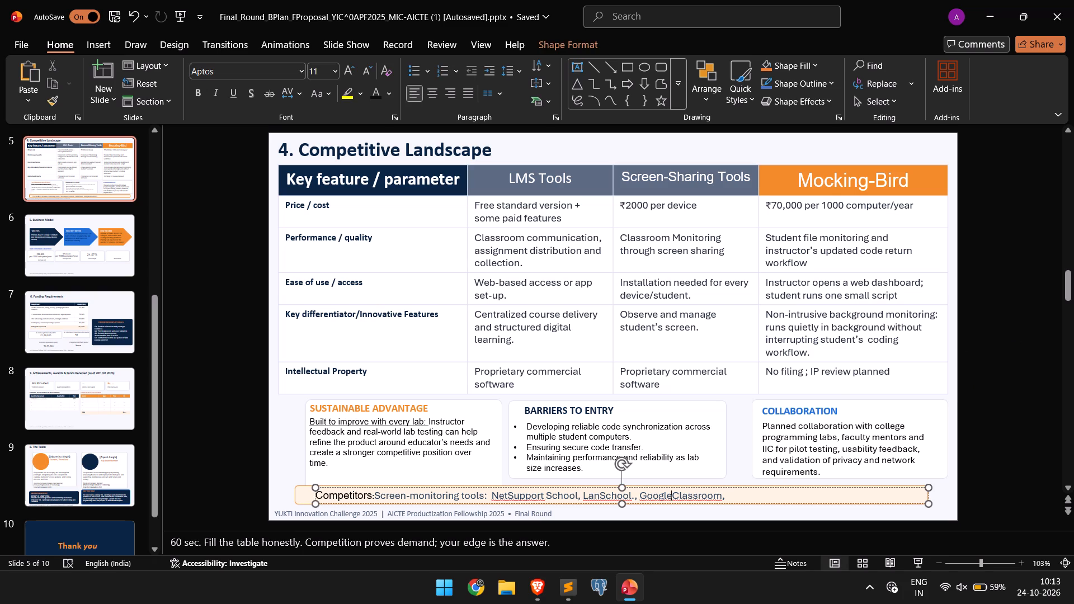
key("minus")
left_click(1017, 381)
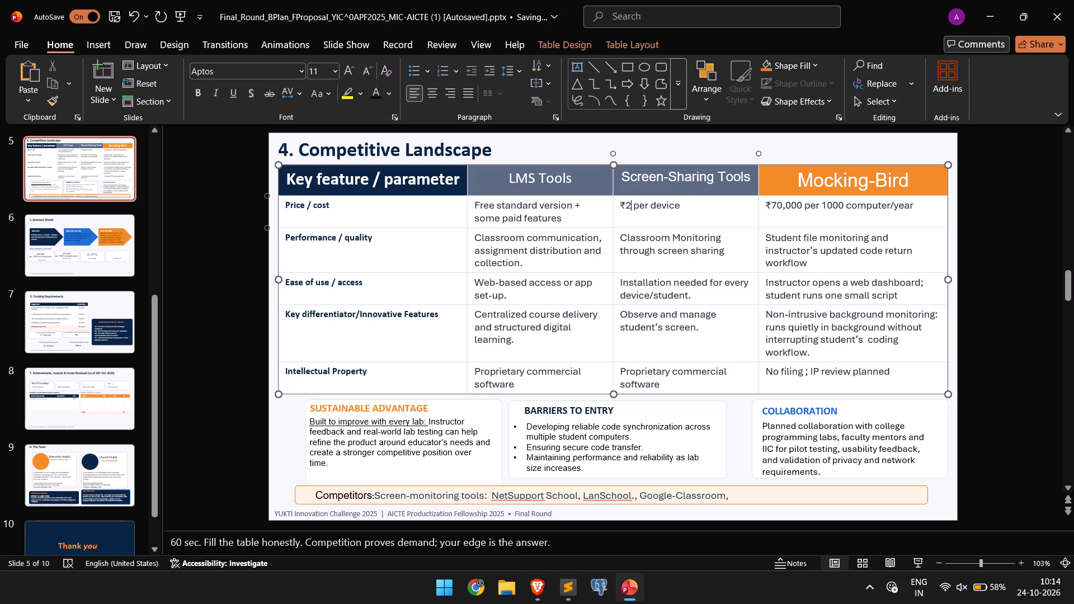
key("BackSpace")
type("1600")
left_click(990, 215)
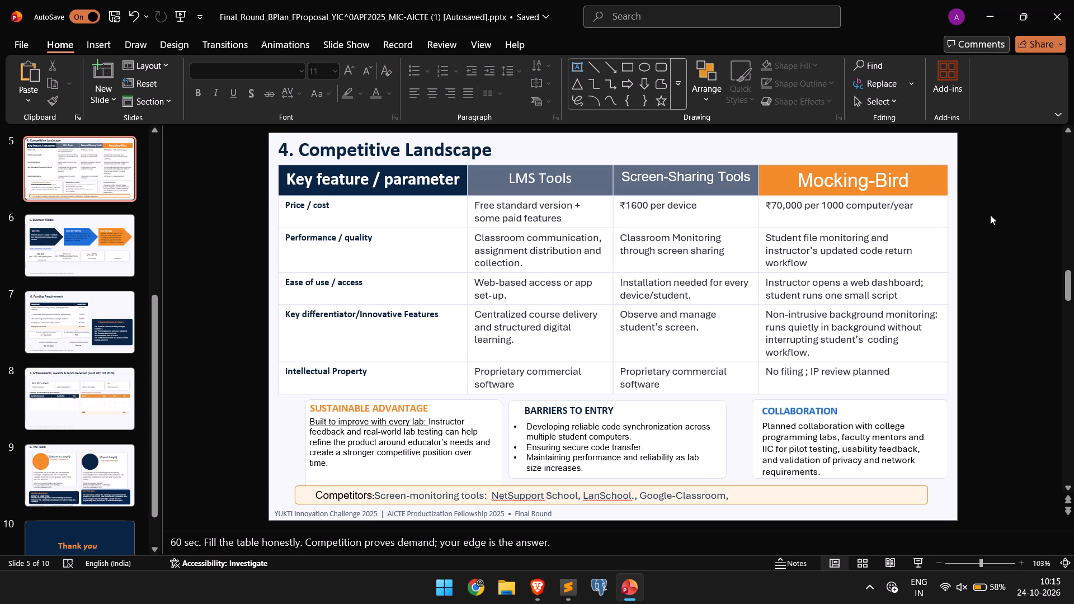
left_click(990, 215)
Review the slides after Competitive Landscape through to the closing slide, and return to the Market & Opportunity slide.
key("Down")
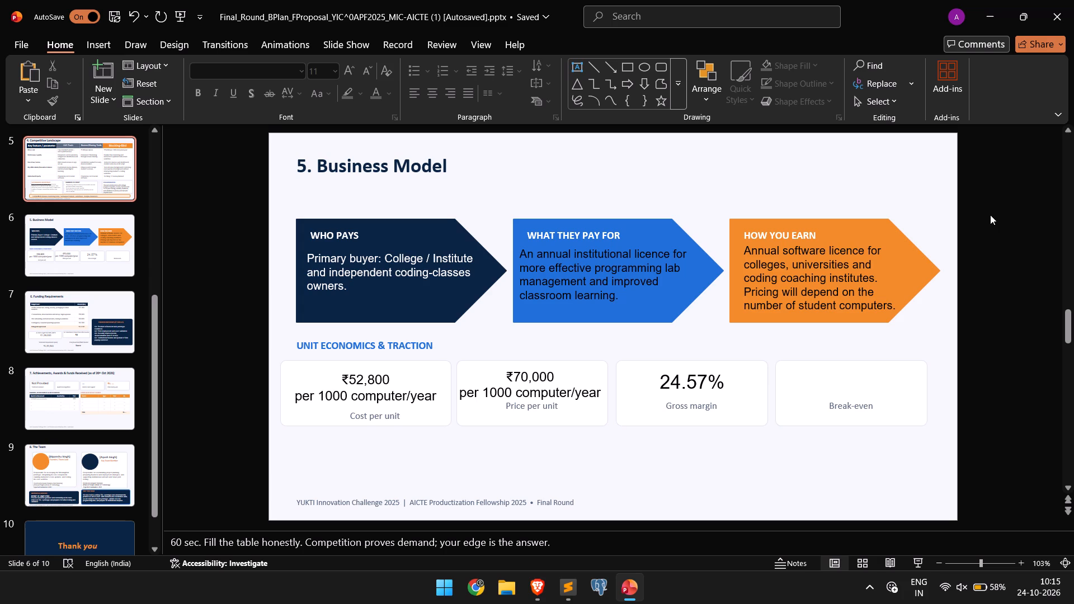
key("Up")
key("Down")
key("Down")
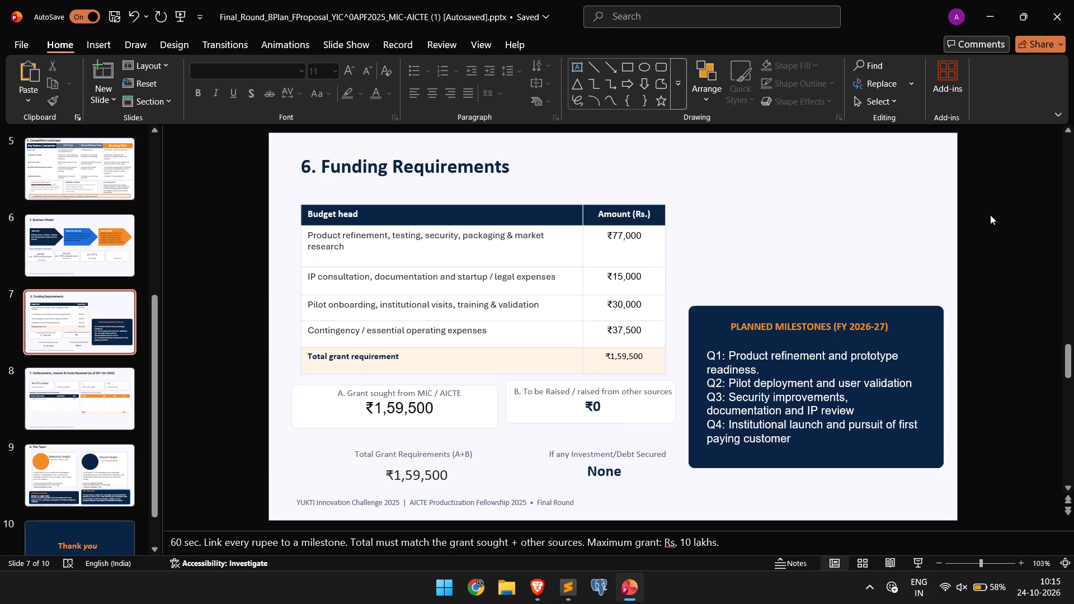
key("Down")
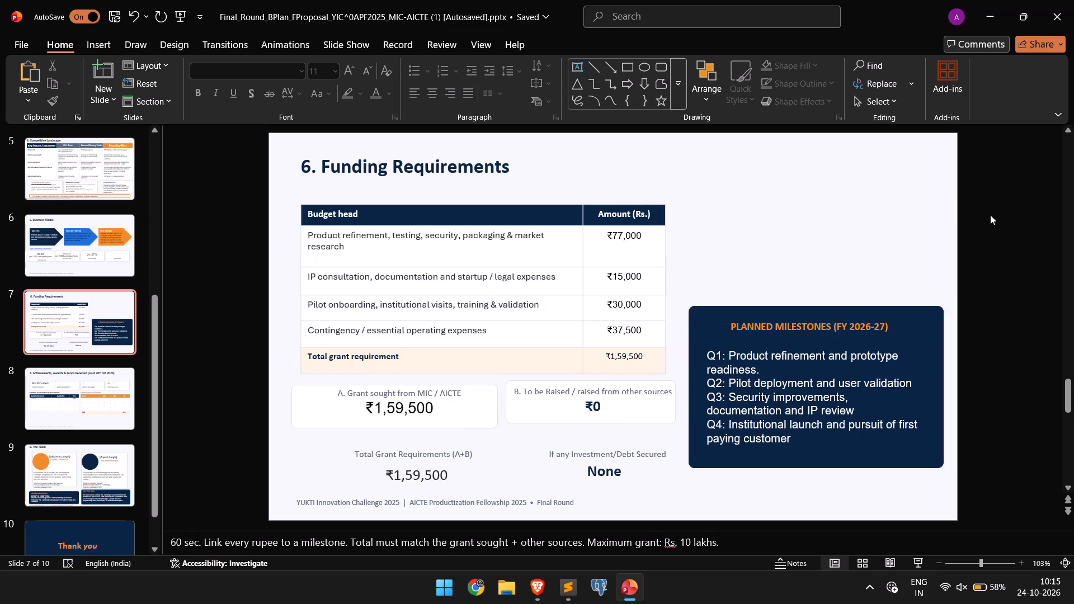
key("Down")
key("Down")
key("Up")
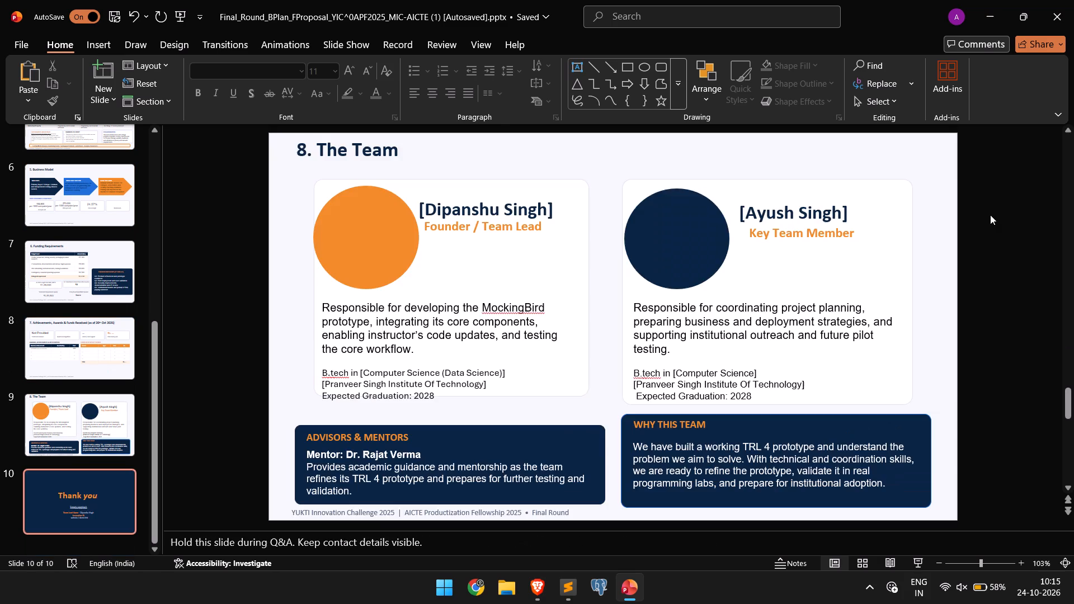
key("Up")
key("Up")
key("Up")
key("Up")
key("Up")
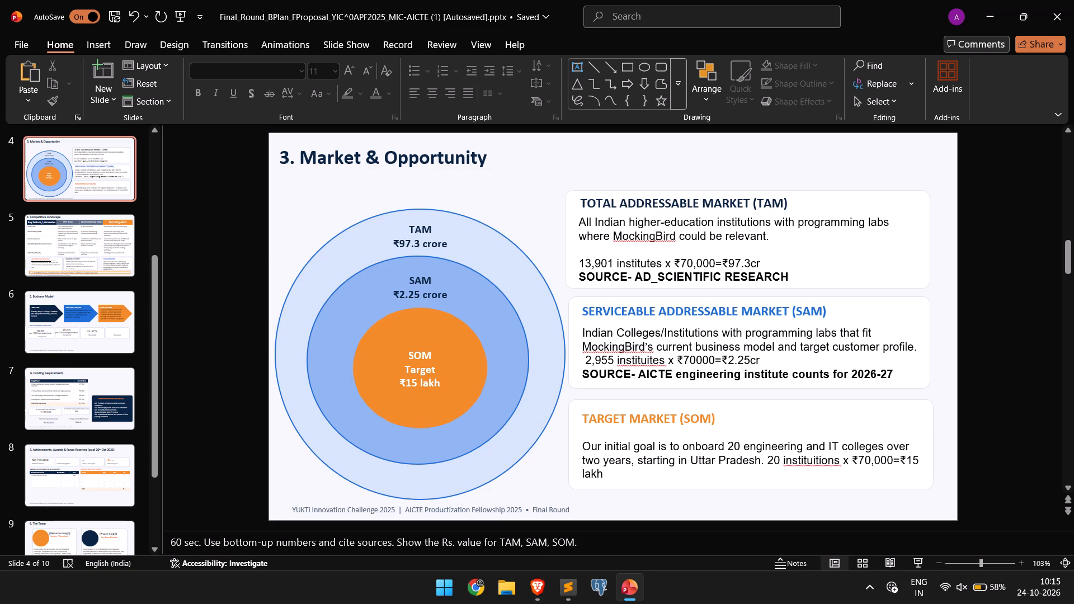
Replace "Indian higher-" with "Global" in the TAM description so it reads "All Global education institutions".
left_click(665, 219)
key("BackSpace")
key("BackSpace")
key("BackSpace")
key("BackSpace")
key("BackSpace")
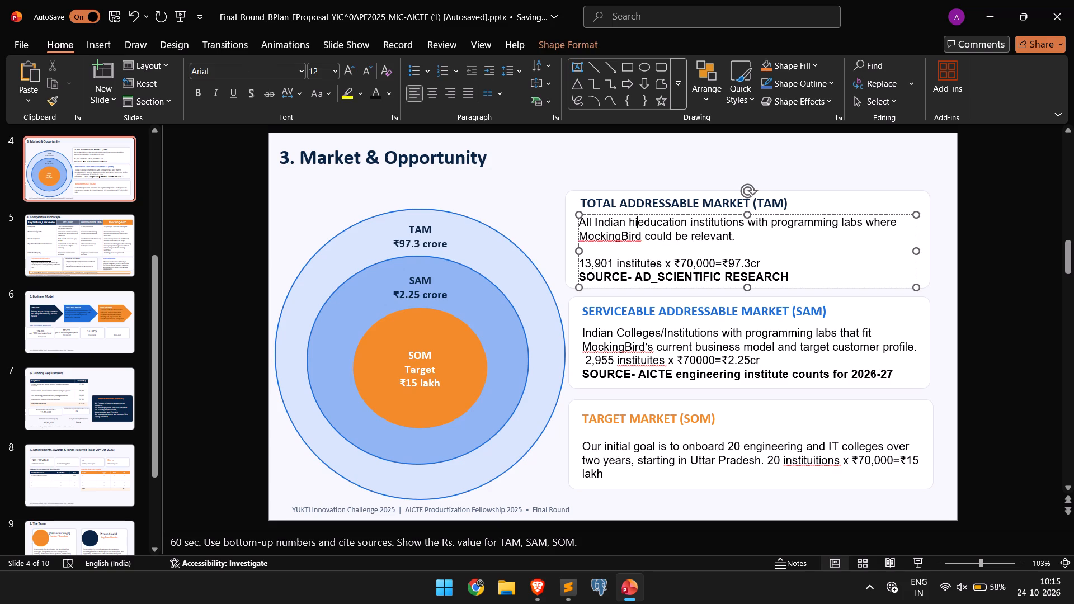
key("BackSpace")
key("BackSpace")
key("BackSpace")
key("BackSpace")
key("BackSpace")
key("BackSpace")
key("BackSpace")
key("BackSpace")
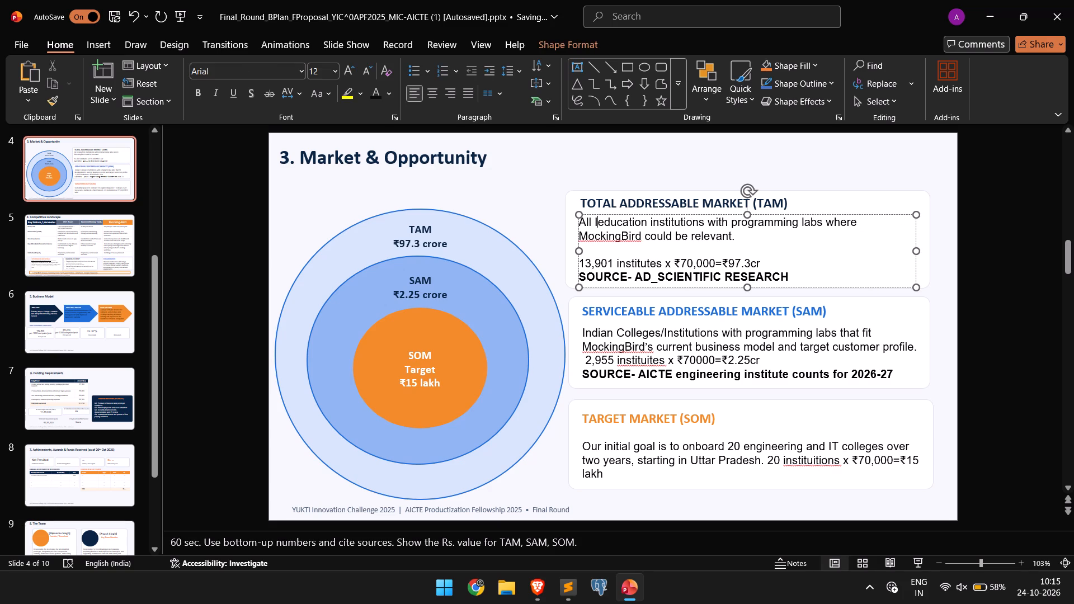
key("BackSpace")
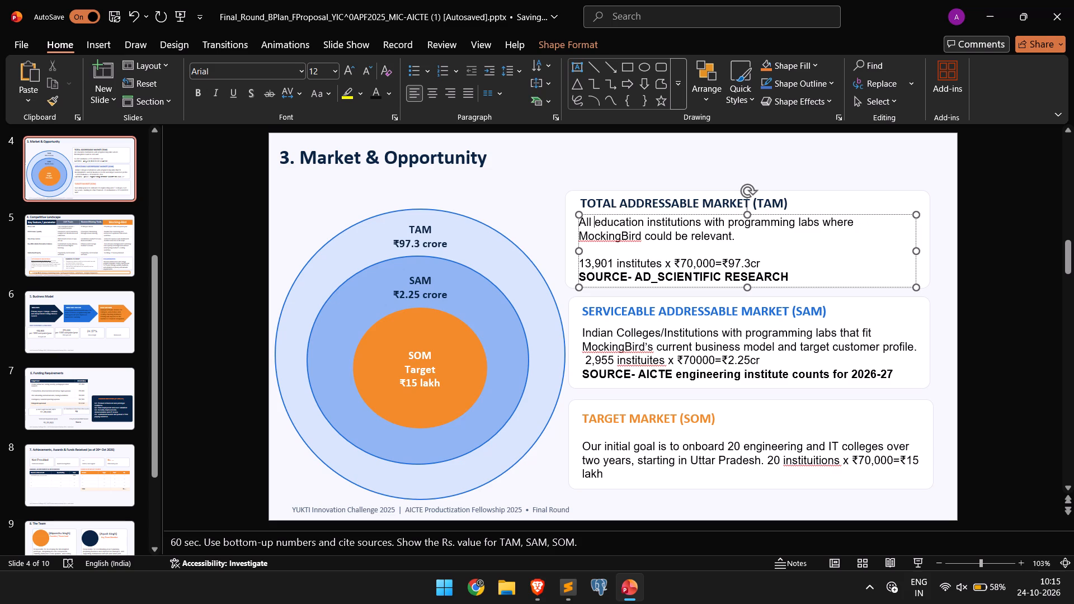
type("Global")
key("space")
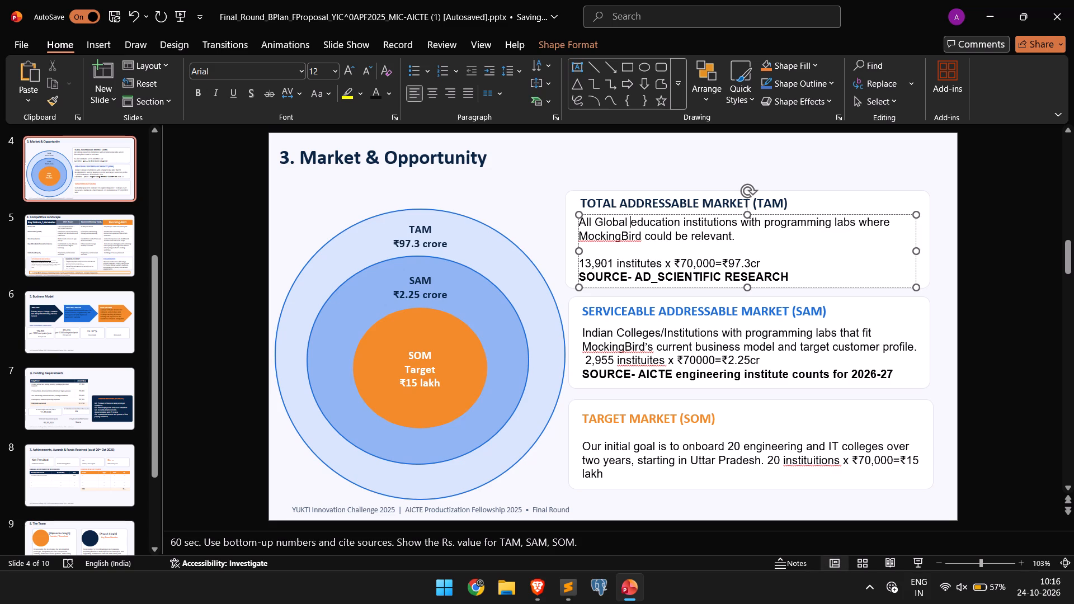
left_click(1047, 212)
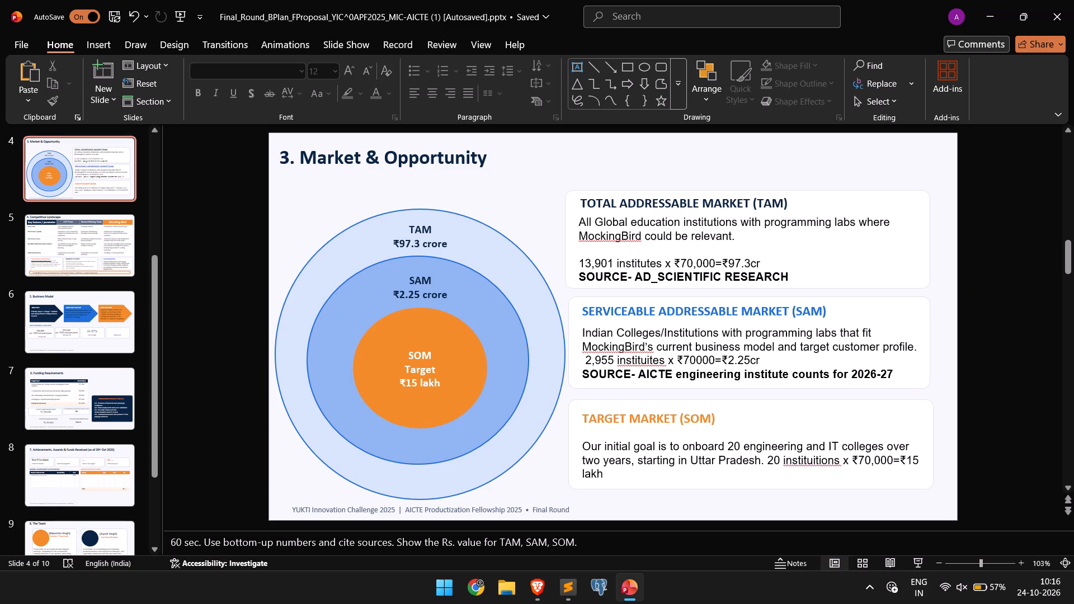
Insert a blank line in the SAM text between the customer profile sentence and the 2,955 institutes calculation.
left_click(917, 350)
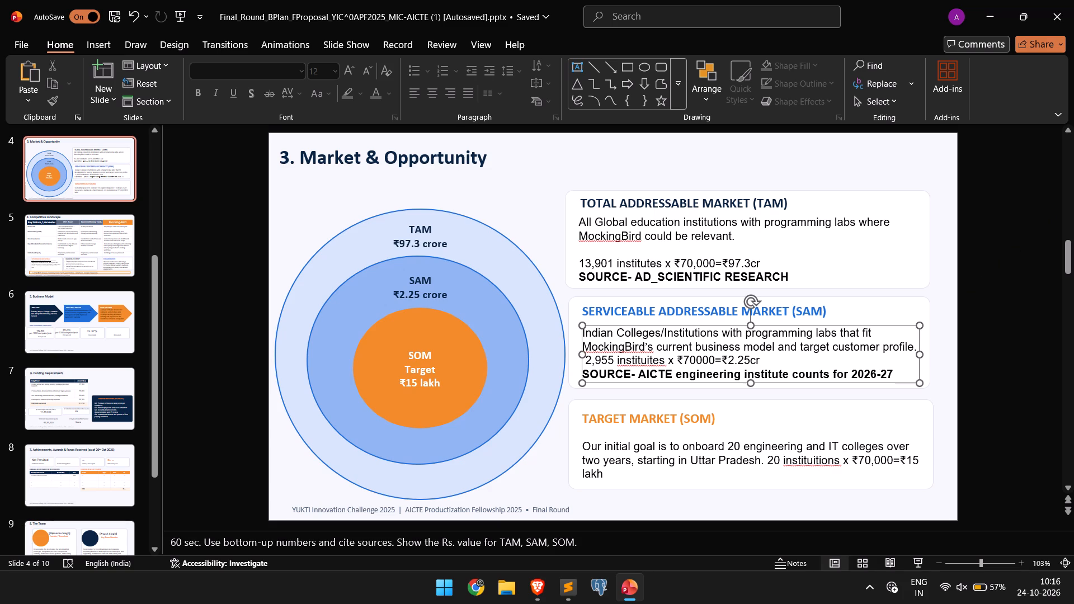
left_click(913, 348)
key("Right")
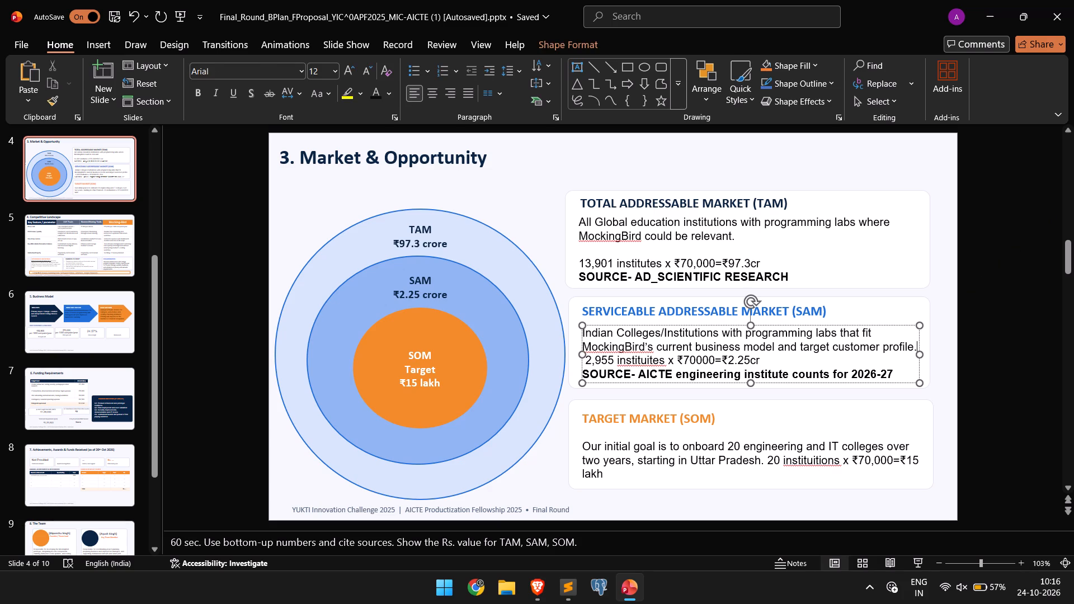
key("Return")
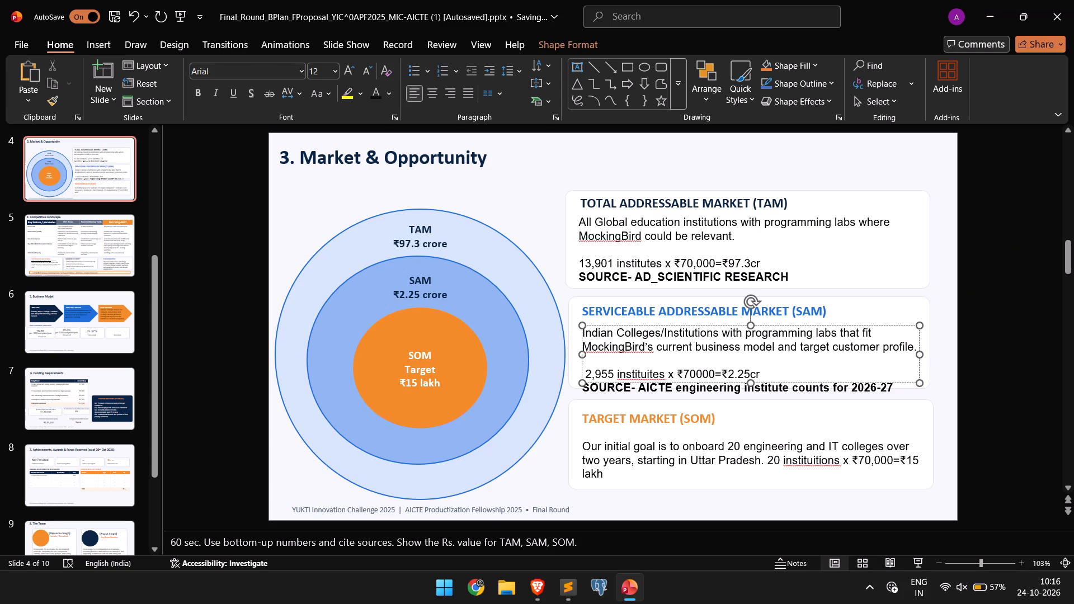
Shift the Target Market (SOM) heading and its background card down slightly to make room for the SAM text.
left_click(916, 408)
left_click_drag(916, 408, 916, 423)
left_click_drag(916, 423, 916, 431)
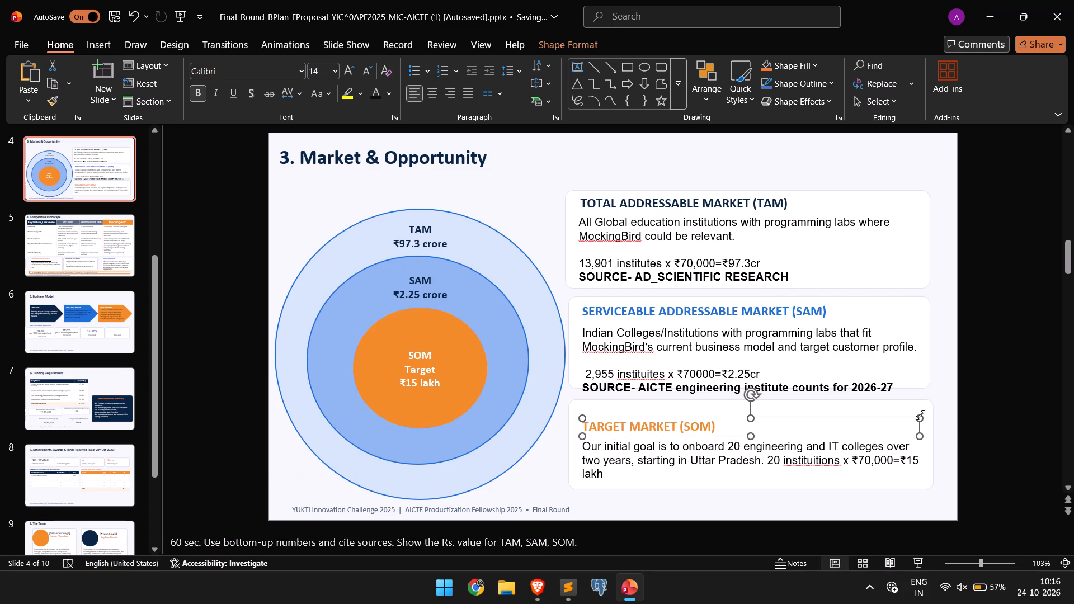
left_click(920, 408)
left_click_drag(920, 408, 920, 422)
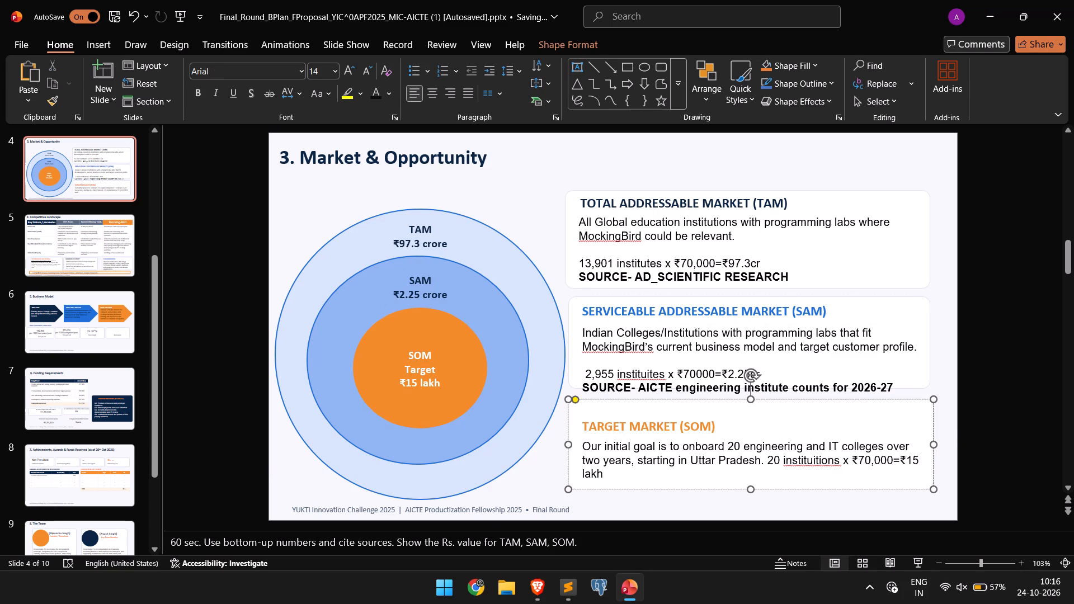
left_click_drag(921, 409, 924, 421)
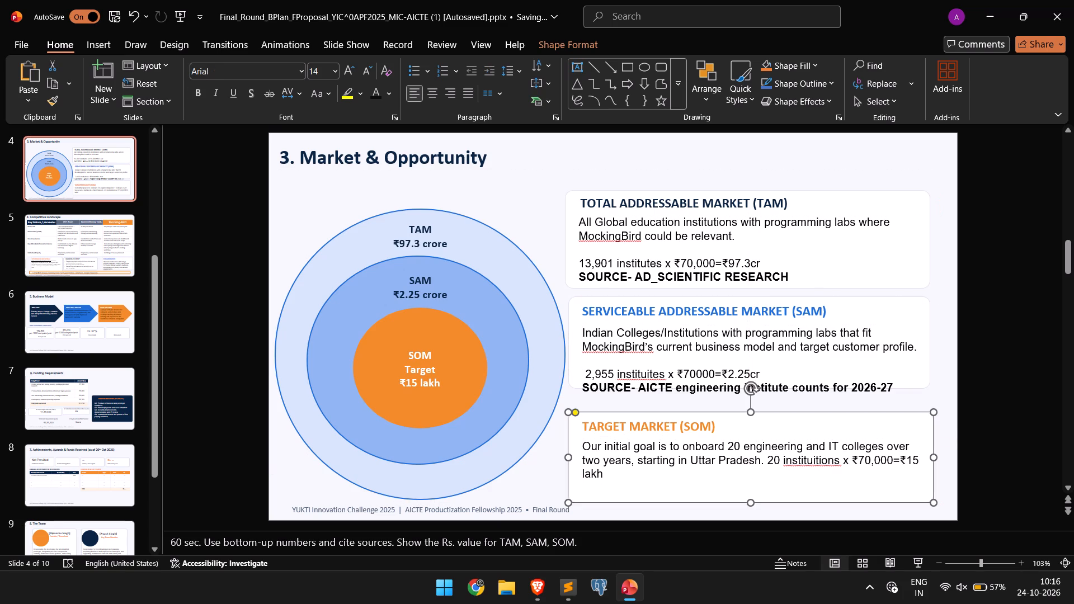
Nudge the SAM heading down slightly and extend the SAM card's bottom edge to enclose the source line.
left_click(910, 371)
left_click(913, 304)
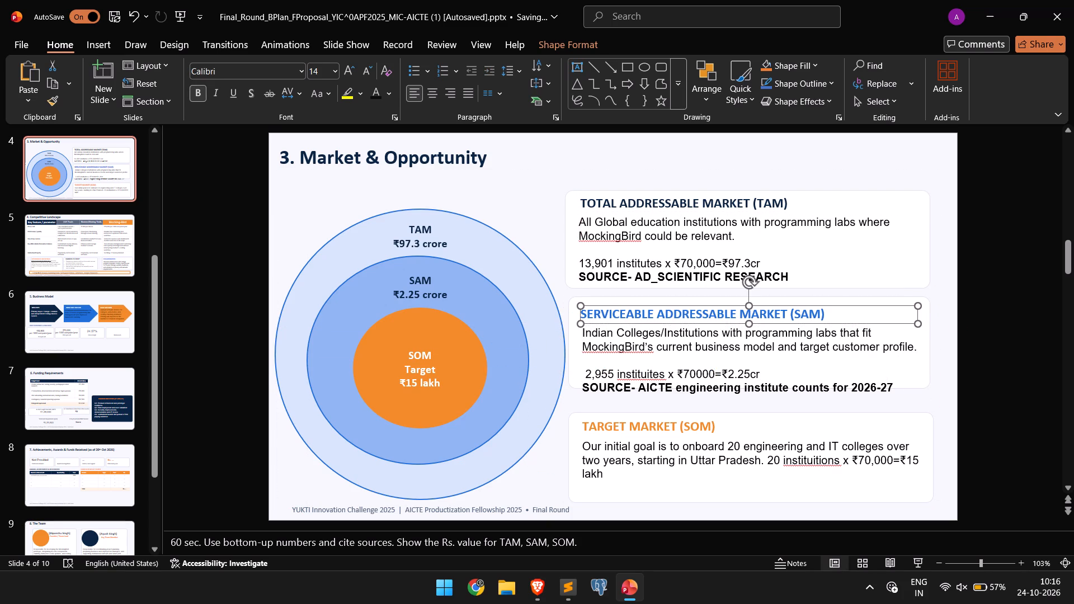
double_click(924, 377)
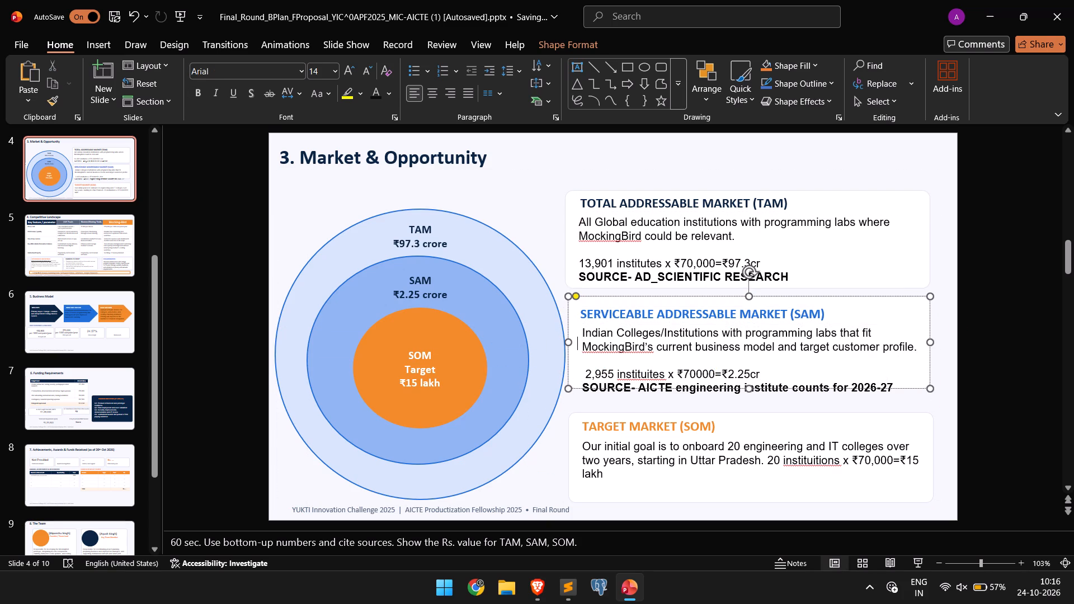
left_click_drag(750, 386, 752, 397)
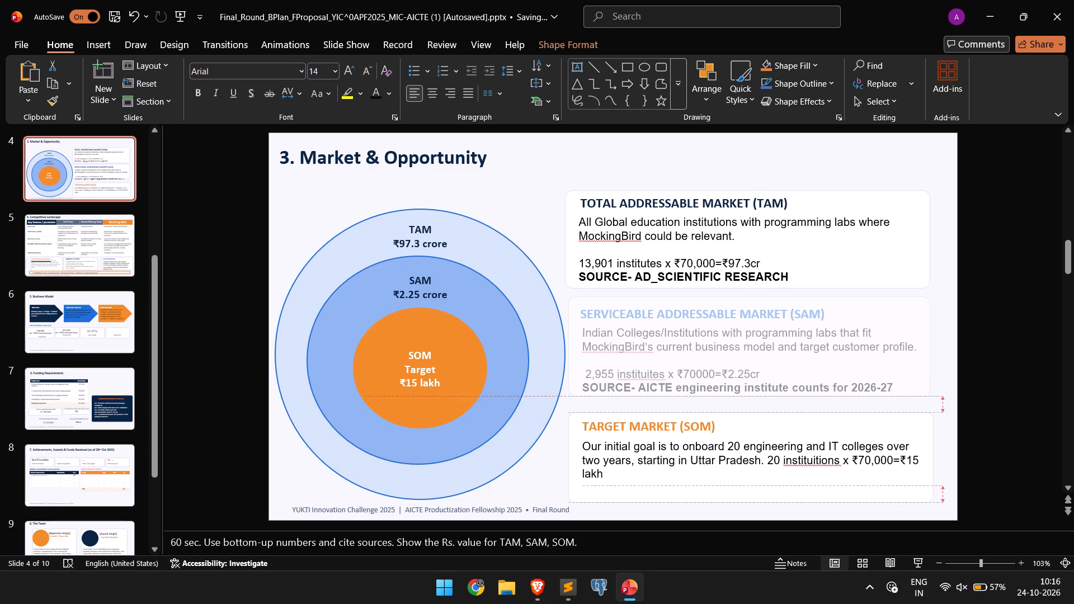
left_click_drag(752, 397, 752, 400)
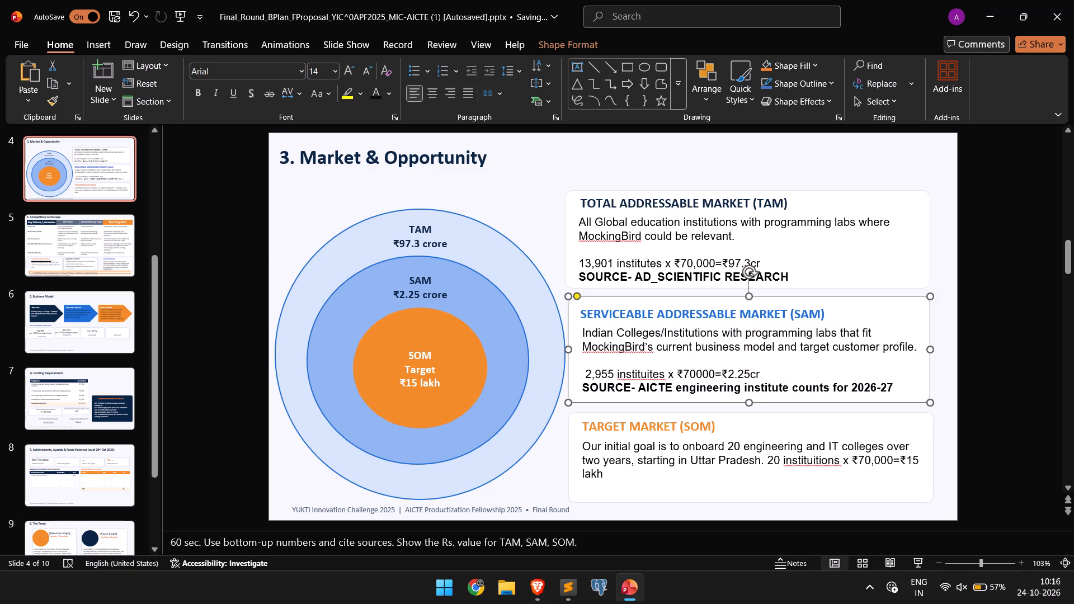
left_click(1001, 254)
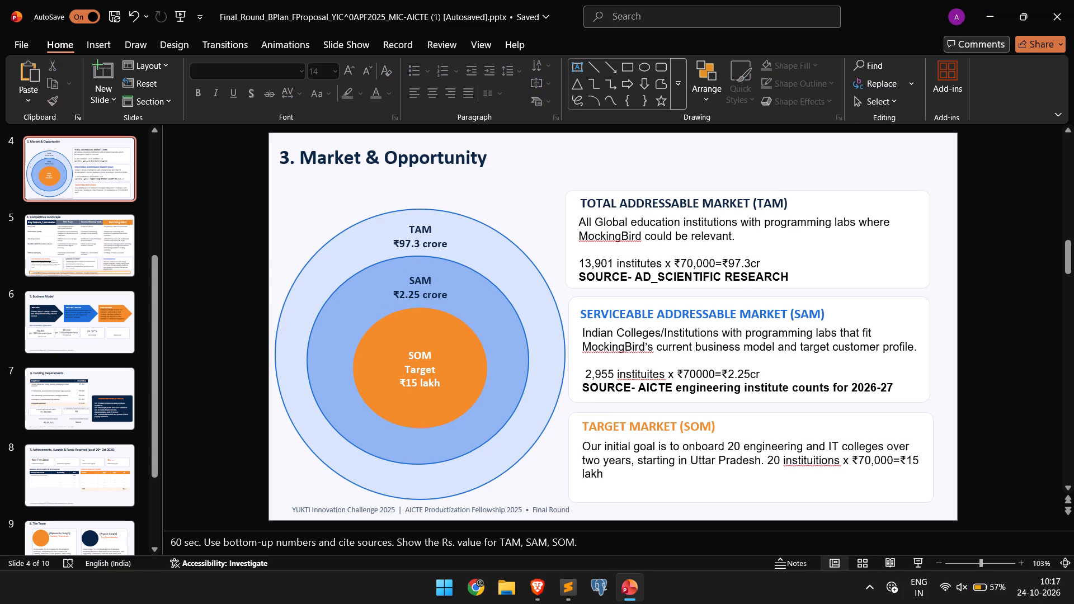
Remove the leading space before the 2,955 institutes calculation, keeping it left-aligned with the SOURCE line in the SAM card.
left_click(583, 385)
key("space")
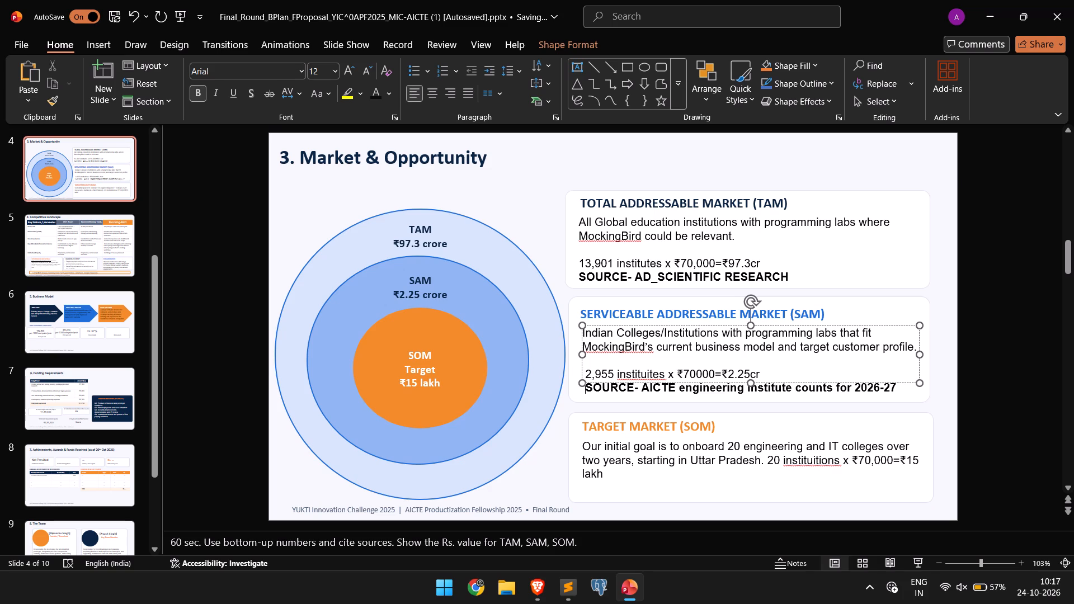
left_click(587, 377)
key("BackSpace")
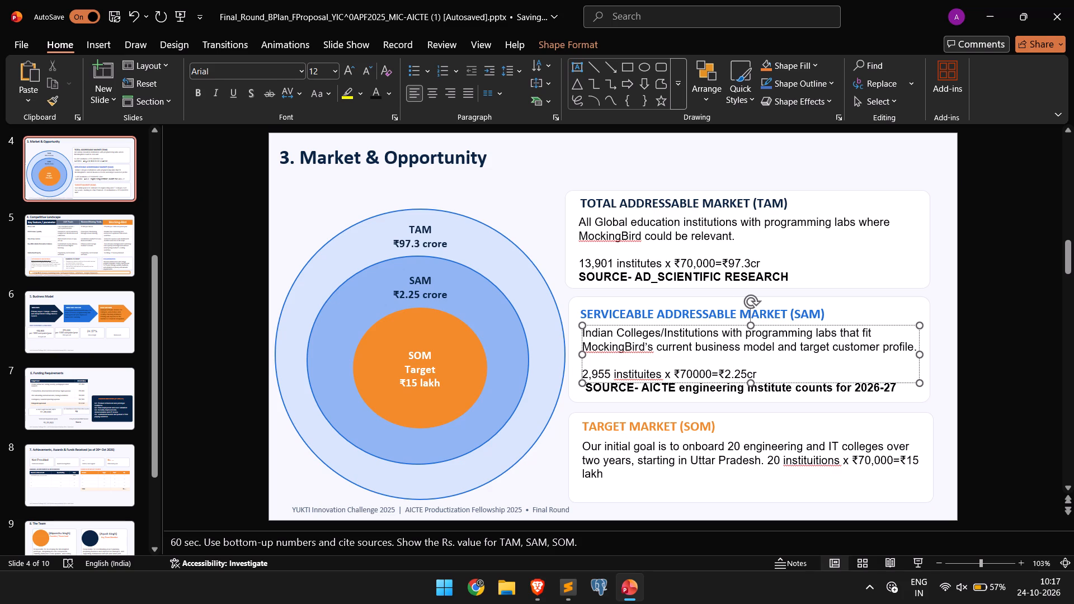
key("Down")
key("Right")
key("BackSpace")
left_click(927, 273)
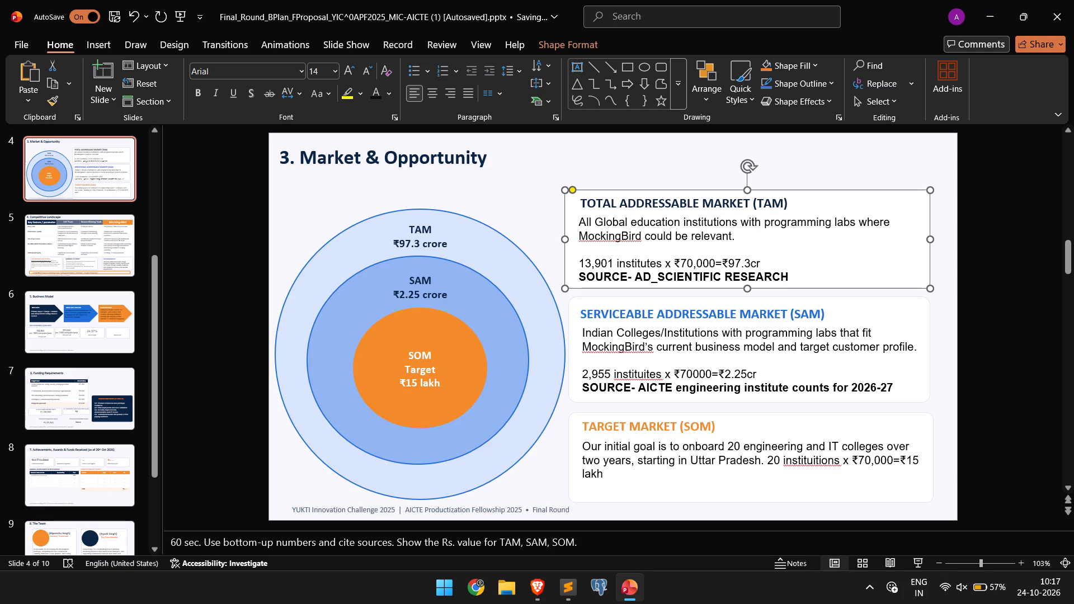
left_click(969, 236)
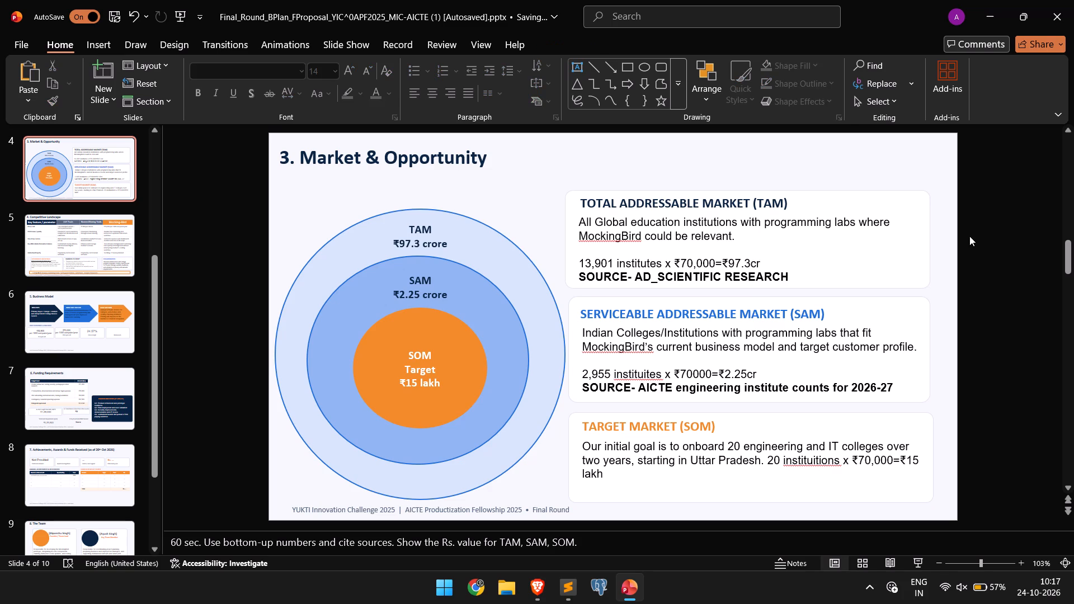
Check the SAM text and look through the following slides, ending back on Market & Opportunity.
left_click(635, 310)
left_click(670, 337)
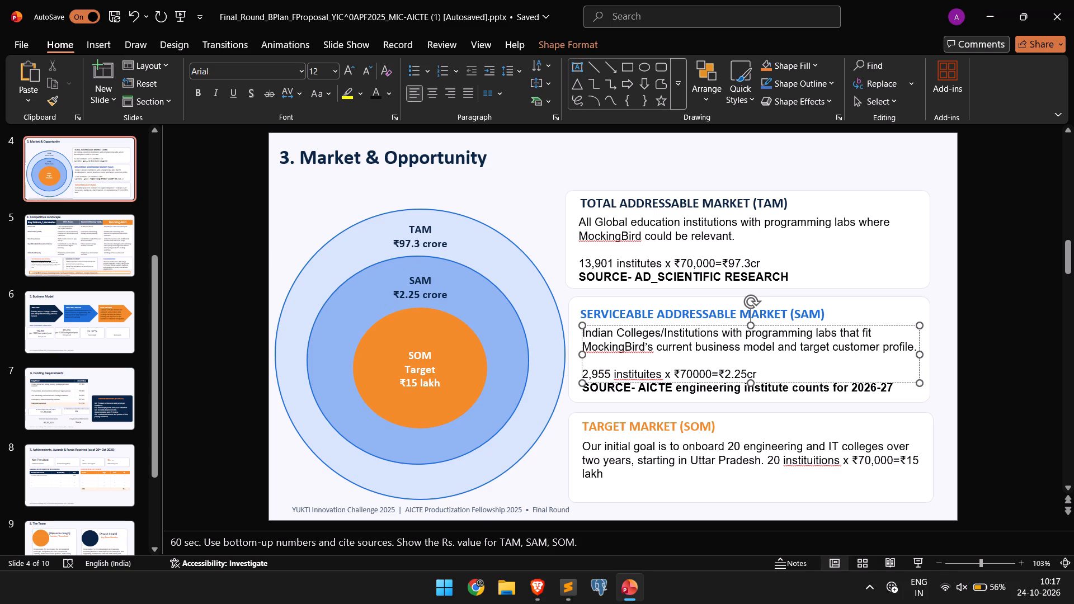
left_click(1025, 370)
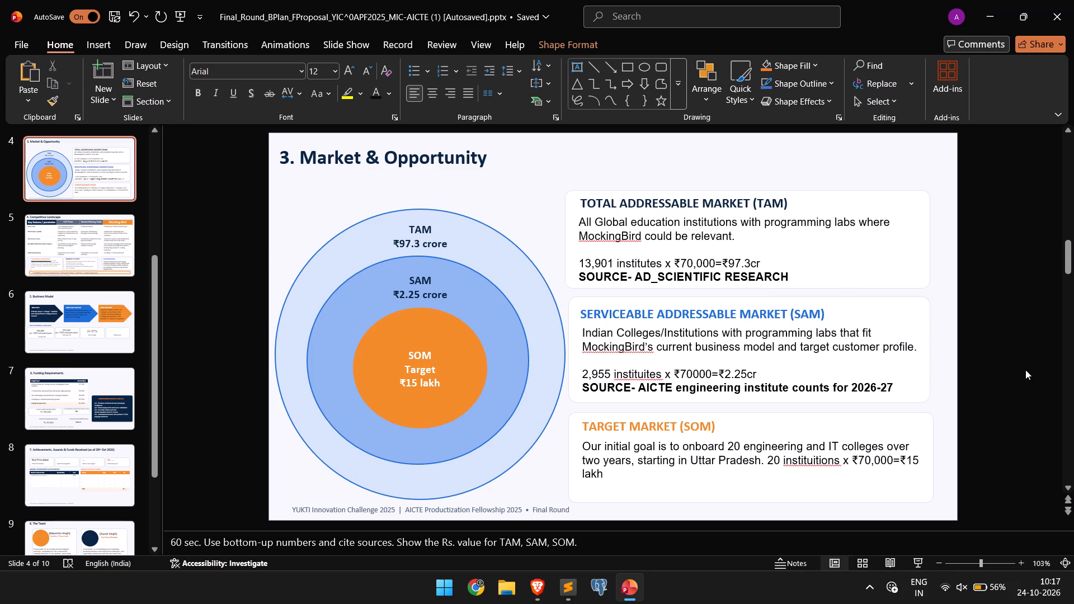
key("Down")
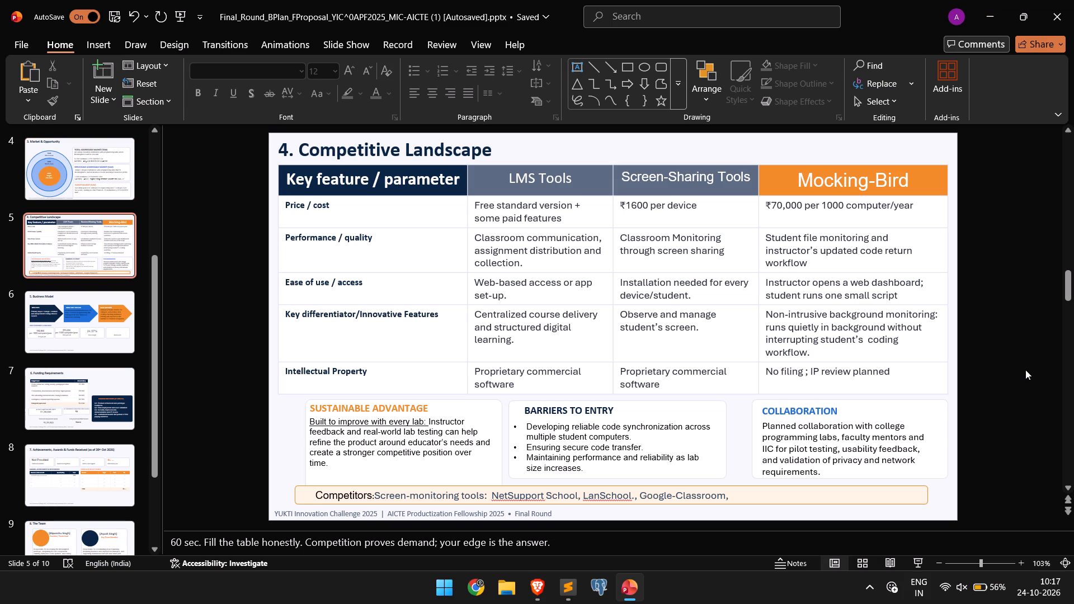
key("Down")
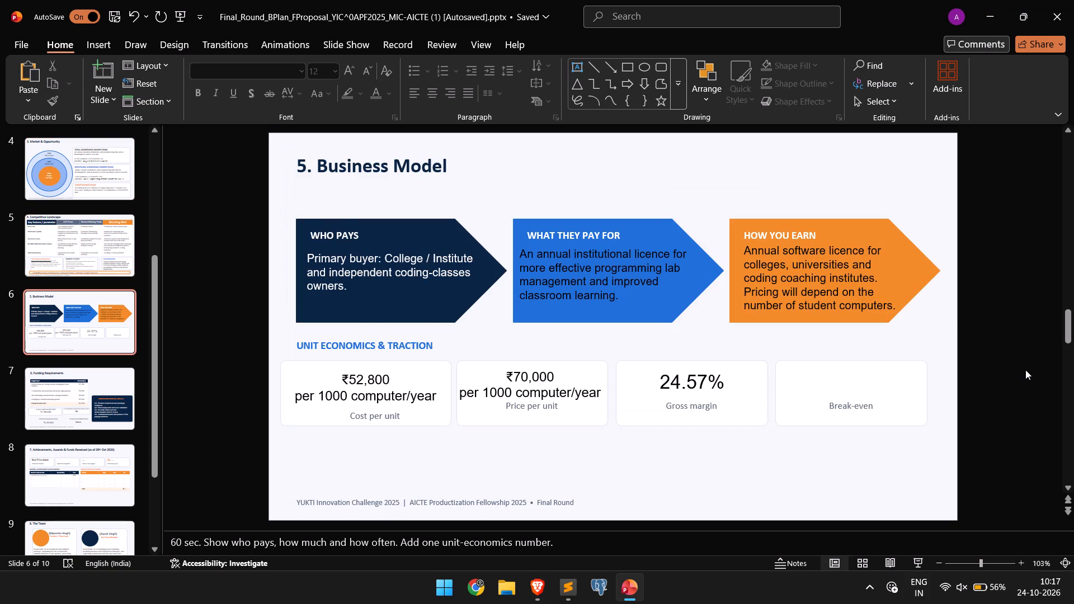
key("Down")
key("Up")
key("Up")
key("Up")
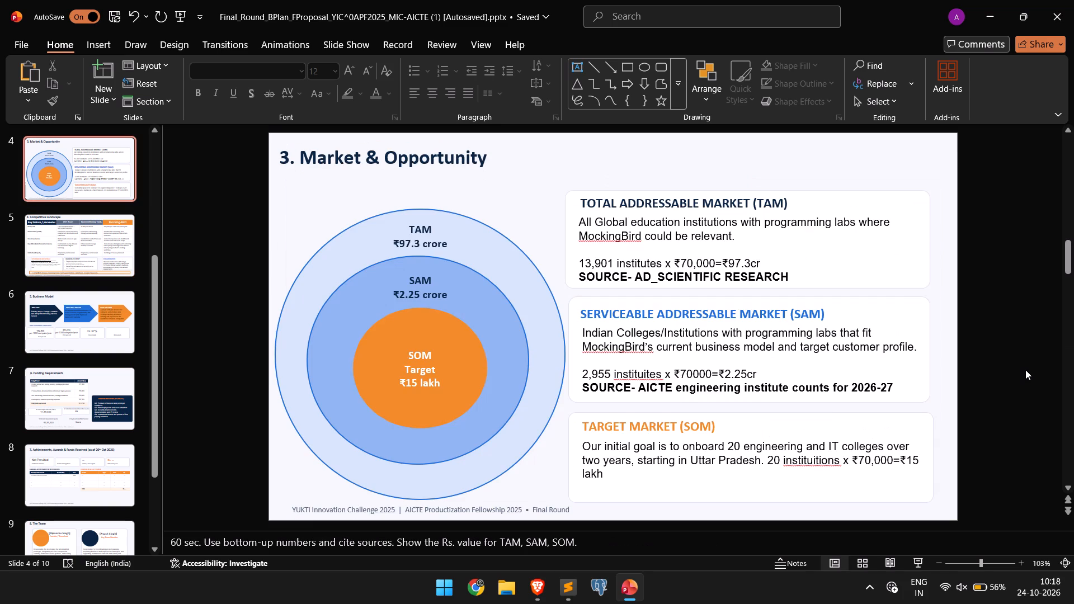
Begin saving a copy of the presentation, choosing the OneDrive Documents folder as its location.
key("Up")
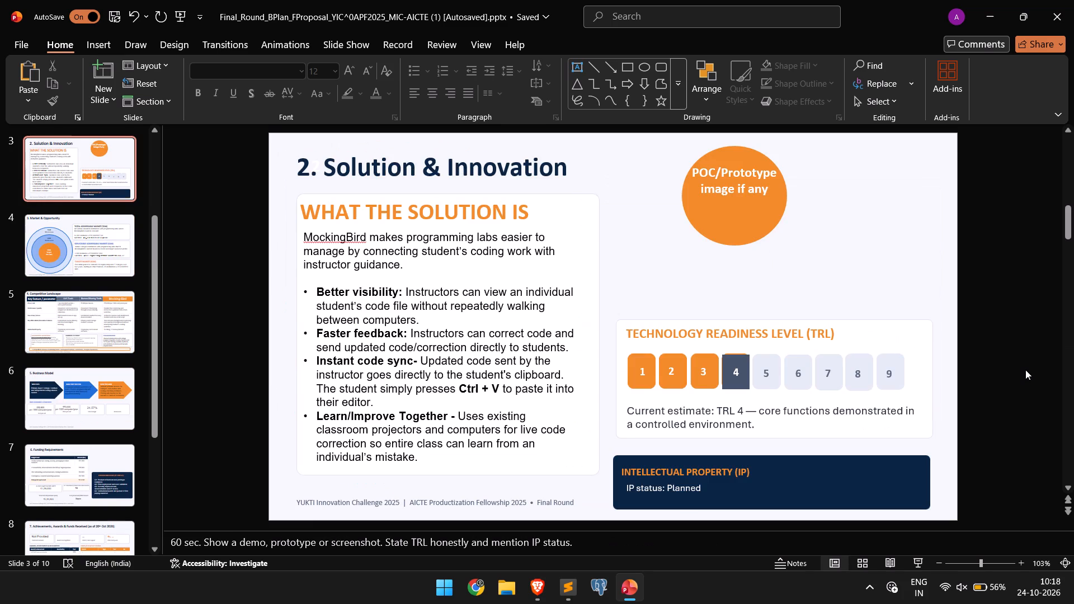
key("Up")
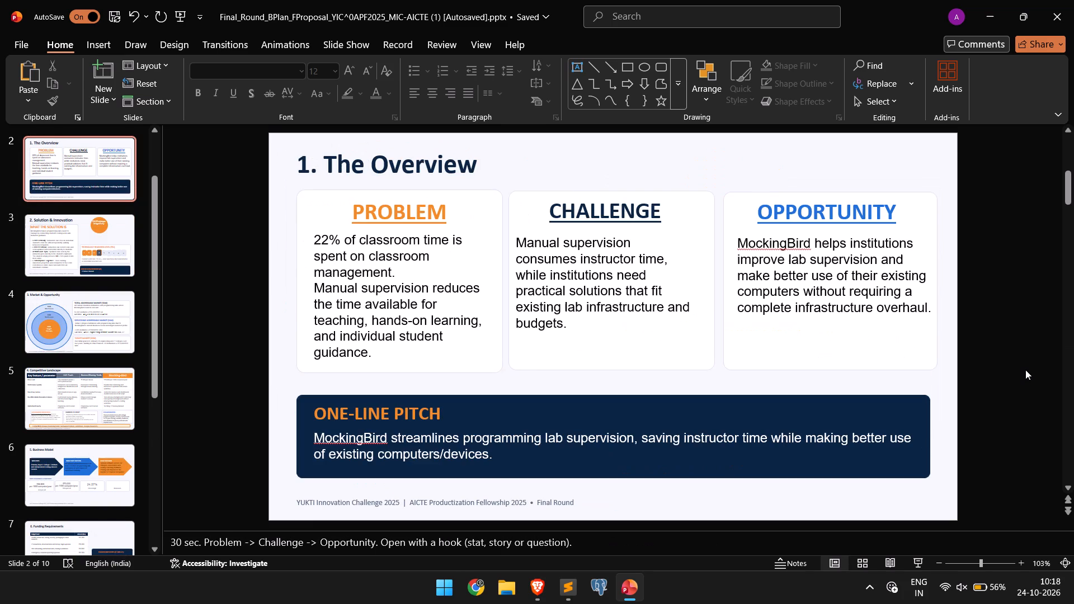
key("Up")
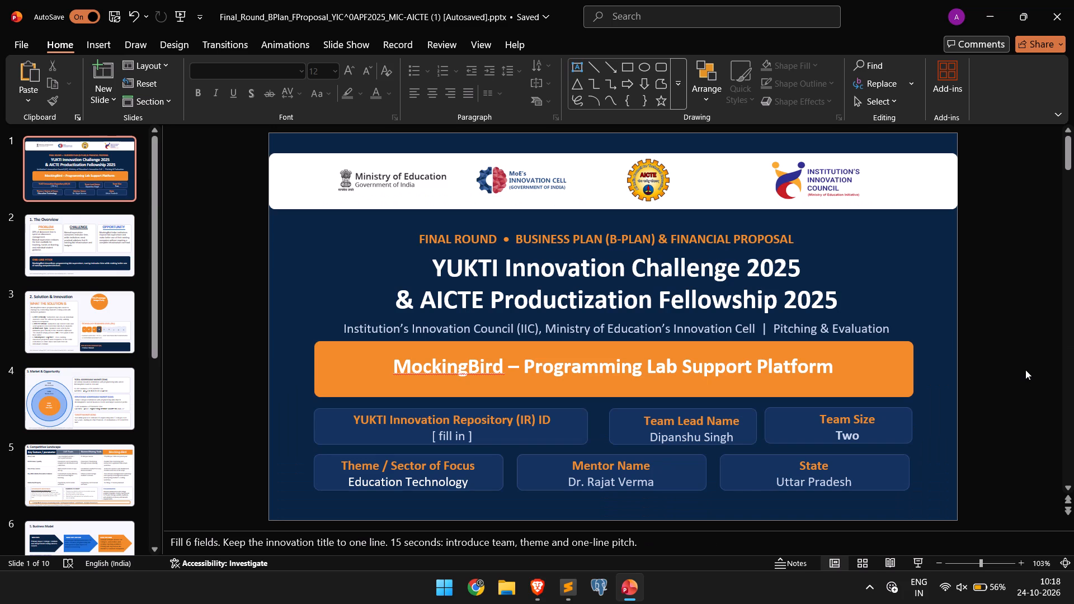
left_click(18, 40)
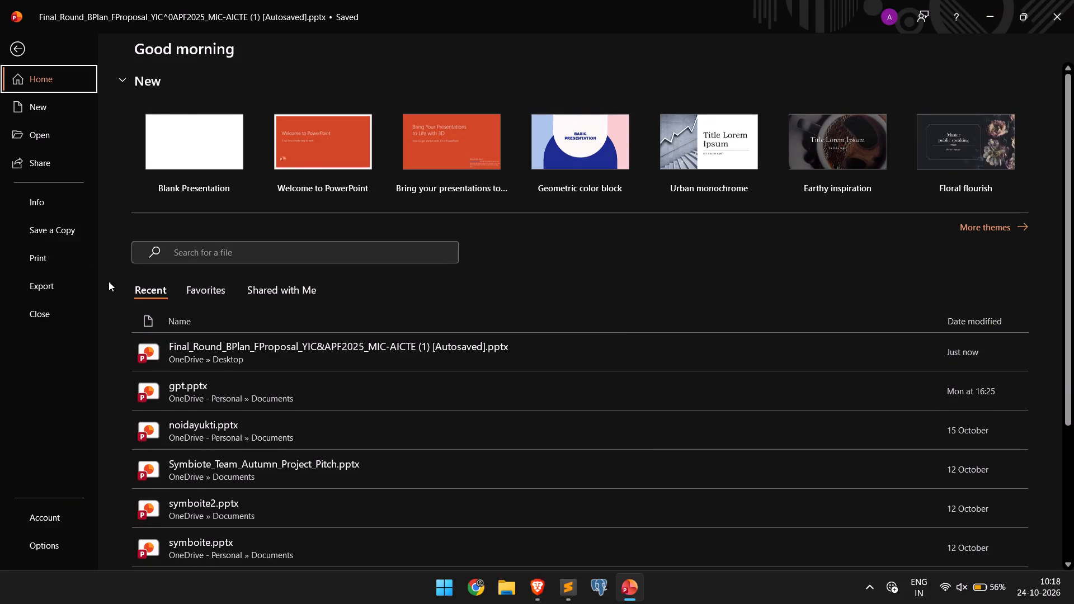
left_click(64, 236)
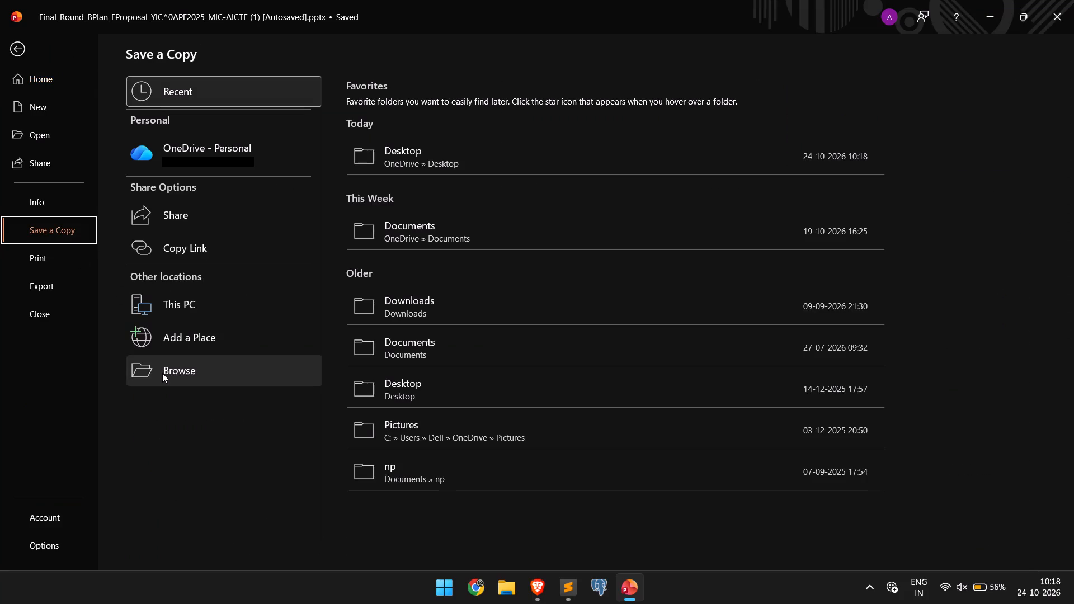
left_click(162, 373)
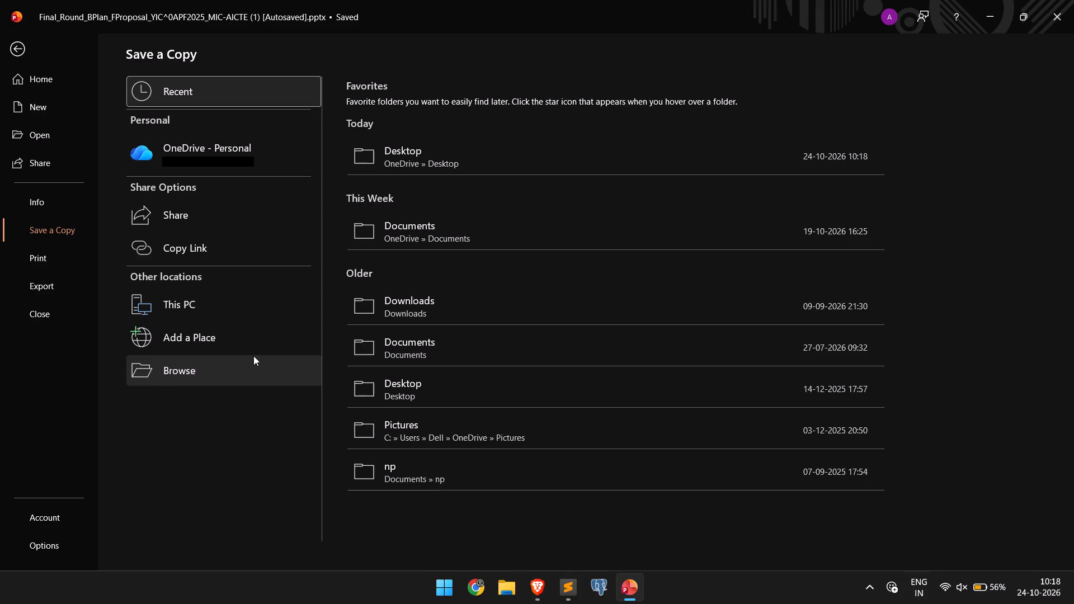
double_click(244, 361)
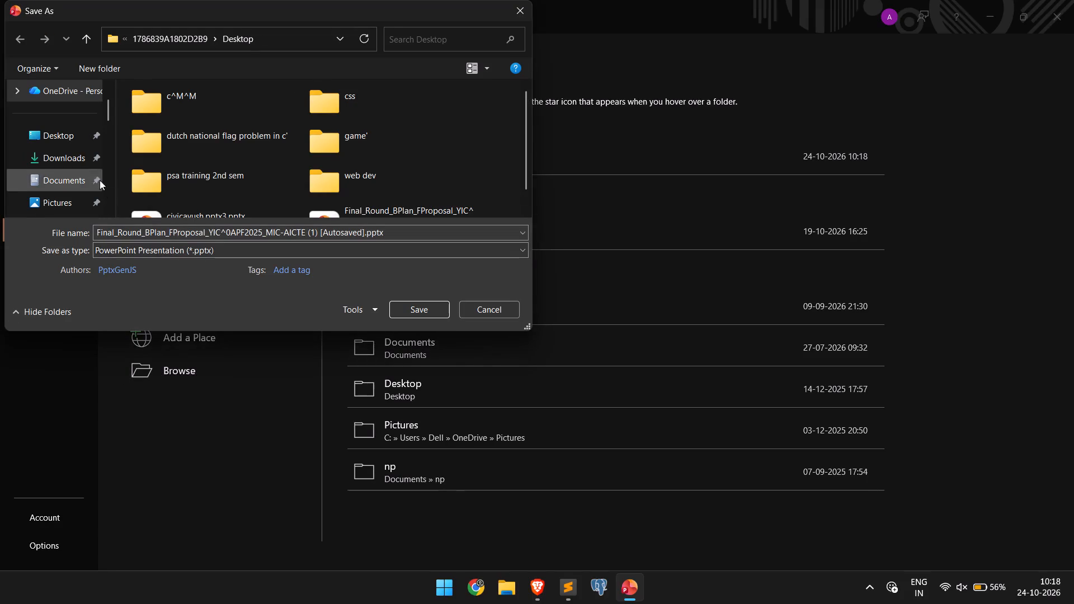
left_click(89, 178)
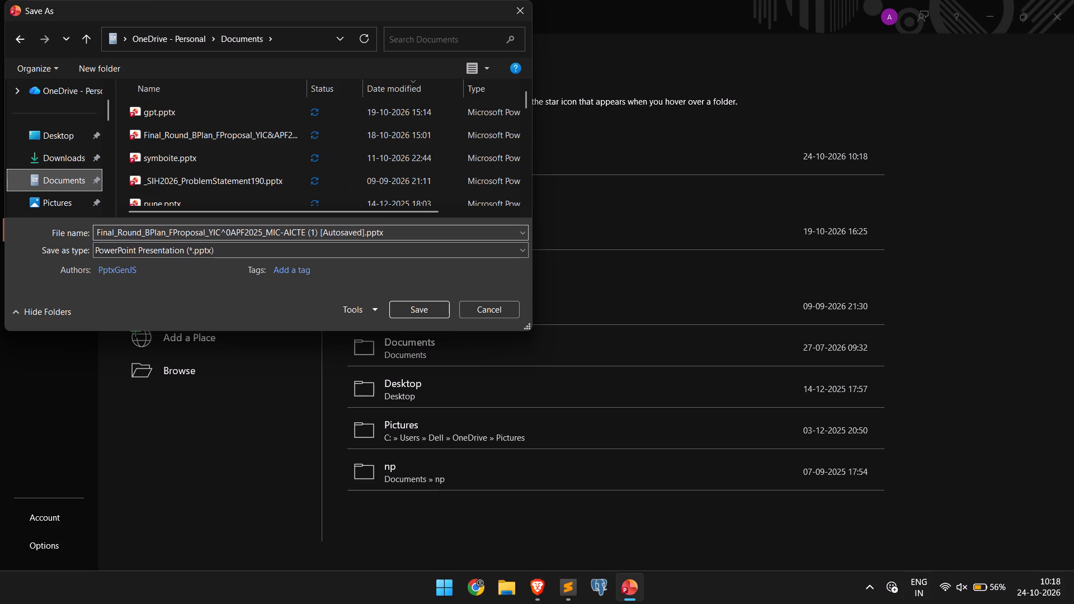
Replace the copy's file name with business_plan, keeping the .pptx extension, and save it.
left_click_drag(363, 234, 372, 229)
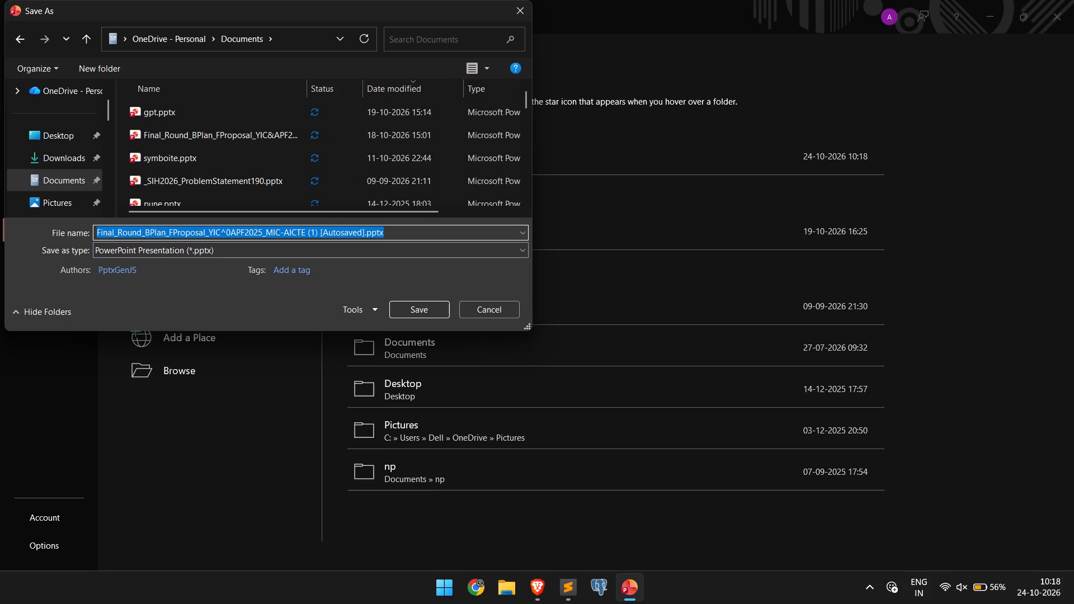
left_click(365, 233)
key("Left")
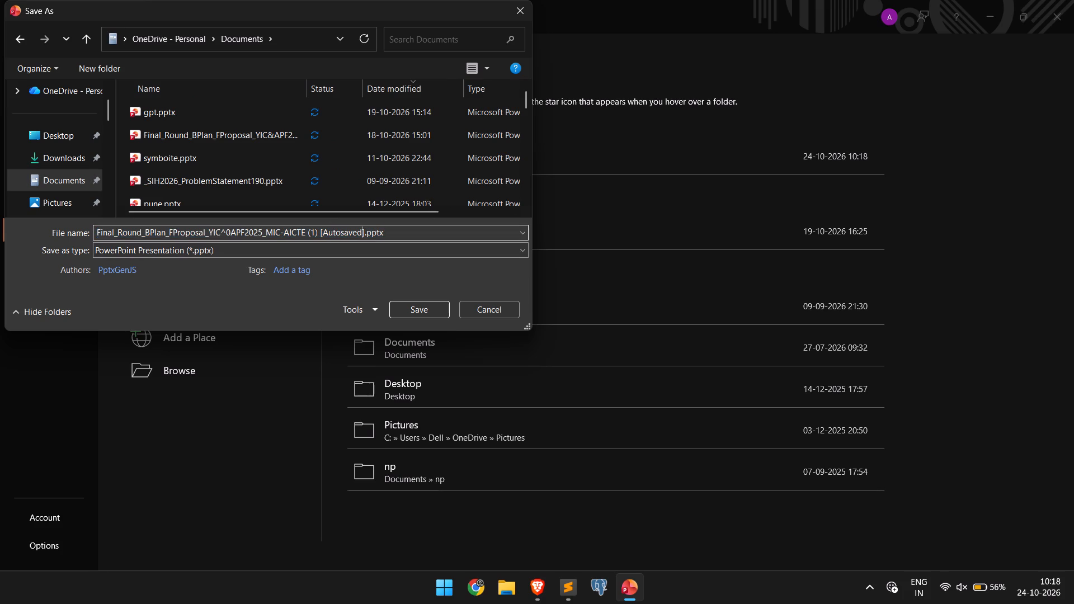
left_click_drag(364, 230, 225, 223)
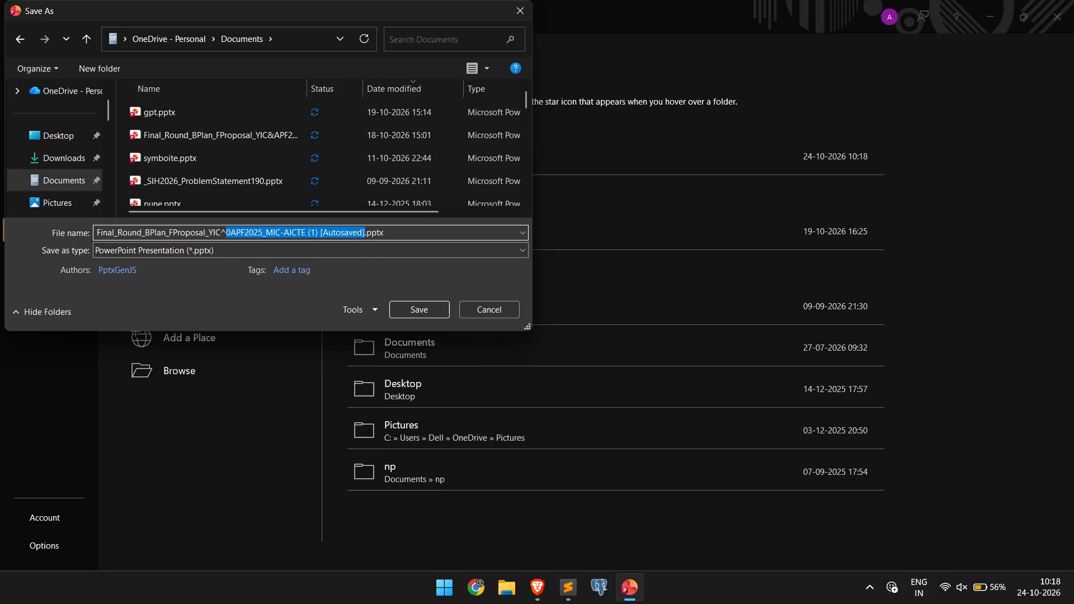
left_click_drag(225, 223, 151, 215)
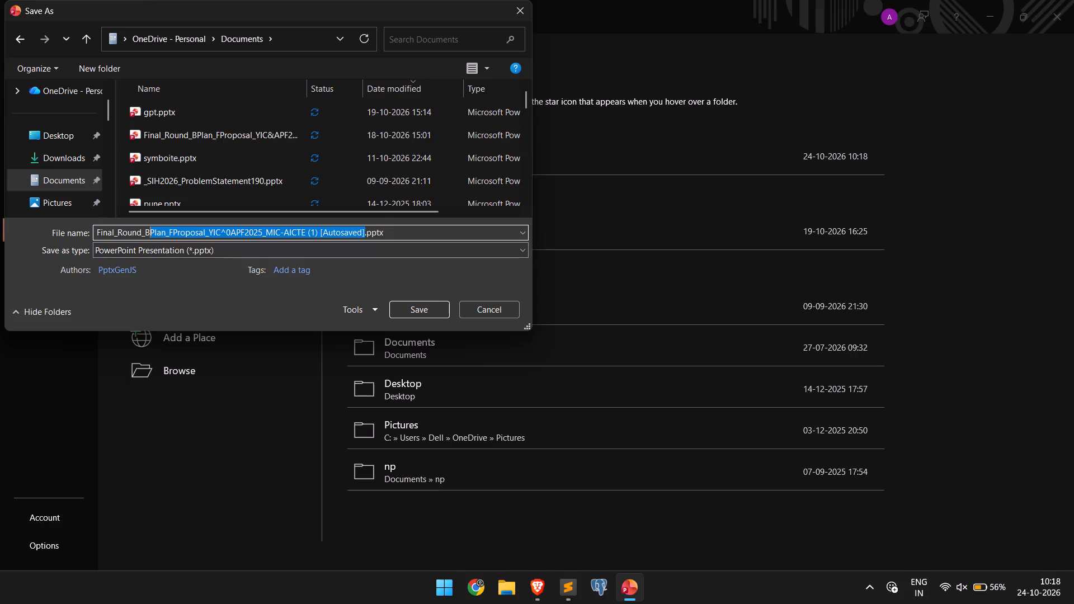
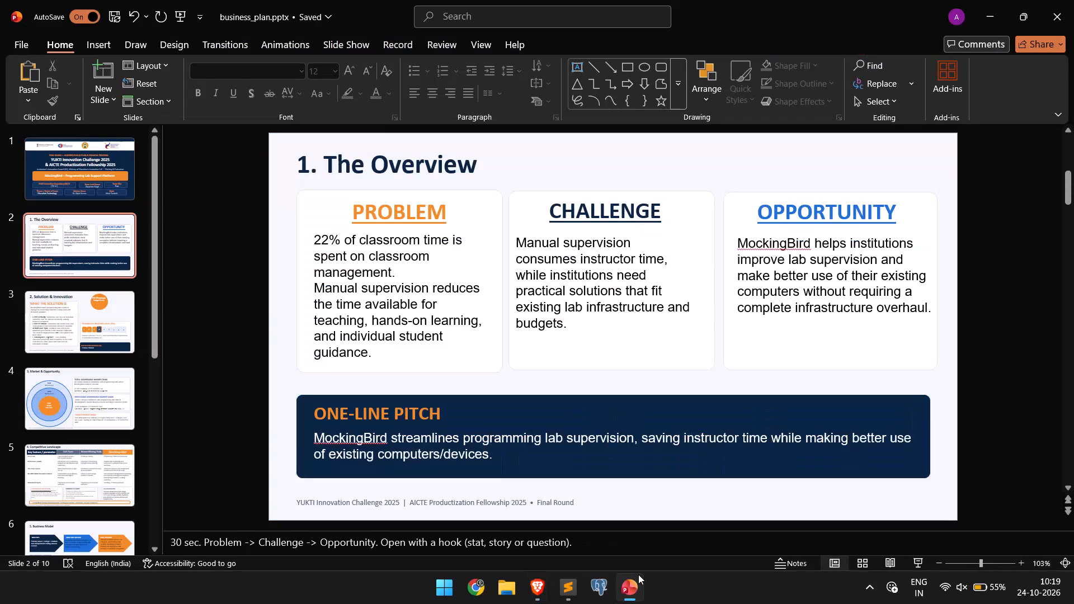
Delete the word "classroom" before "time" in the first sentence of the PROBLEM card on The Overview slide.
left_click(418, 239)
key("BackSpace")
key("BackSpace")
key("BackSpace")
key("BackSpace")
key("BackSpace")
key("BackSpace")
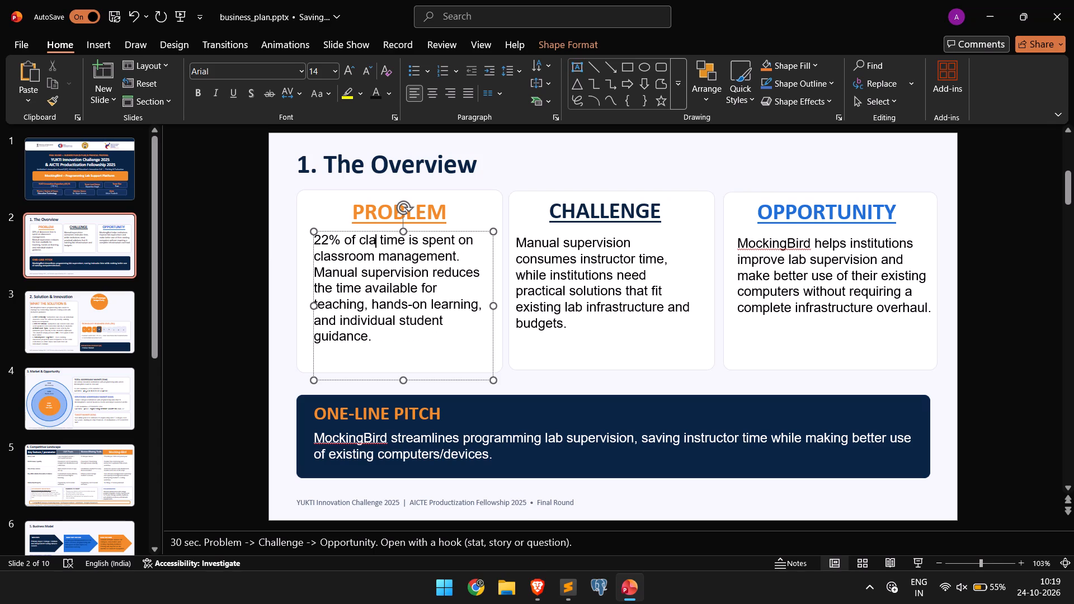
key("BackSpace")
key("BackSpace")
key("BackSpace")
key("BackSpace")
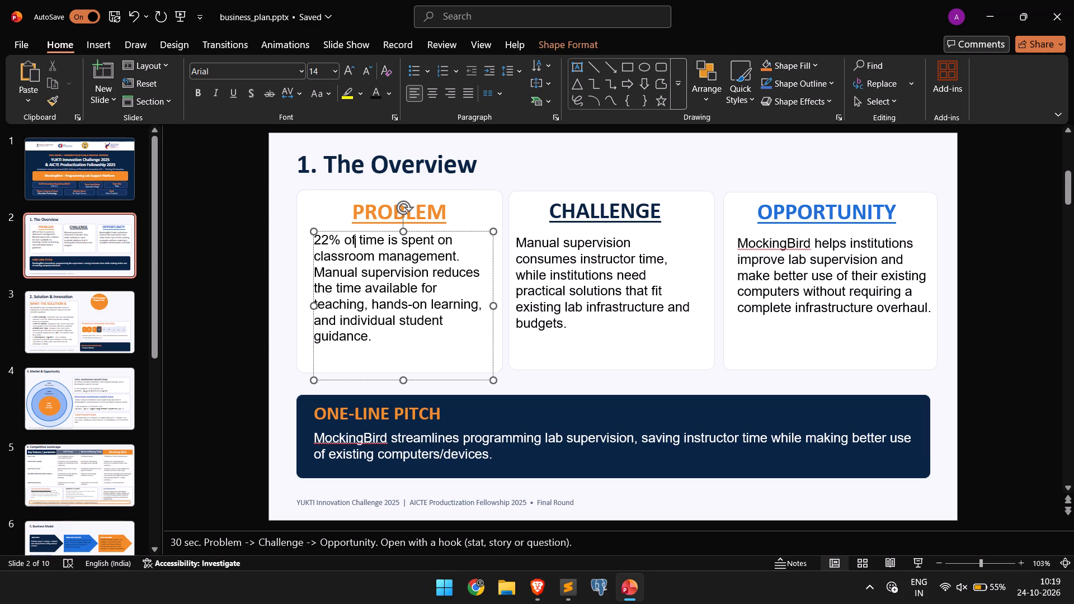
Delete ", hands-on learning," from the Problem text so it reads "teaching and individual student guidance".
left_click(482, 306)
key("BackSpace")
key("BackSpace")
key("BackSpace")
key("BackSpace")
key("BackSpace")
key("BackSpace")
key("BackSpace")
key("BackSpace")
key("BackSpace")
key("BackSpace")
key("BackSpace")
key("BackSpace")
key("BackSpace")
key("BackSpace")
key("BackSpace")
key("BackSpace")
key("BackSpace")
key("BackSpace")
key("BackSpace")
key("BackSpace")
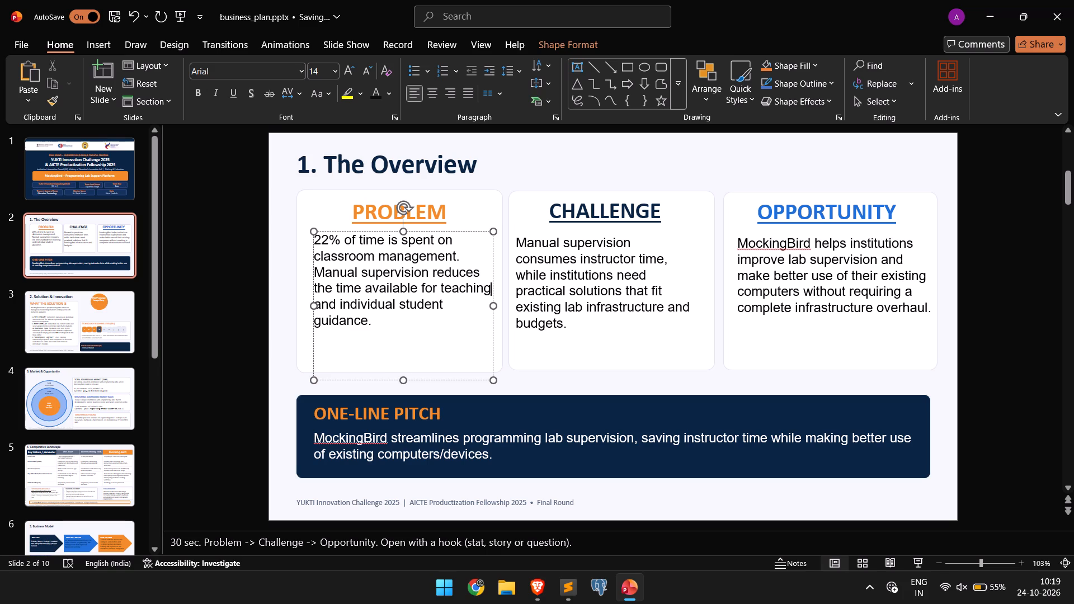
Shorten the Problem text box and its card from the bottom so the card ends just below the text.
left_click_drag(402, 377, 398, 343)
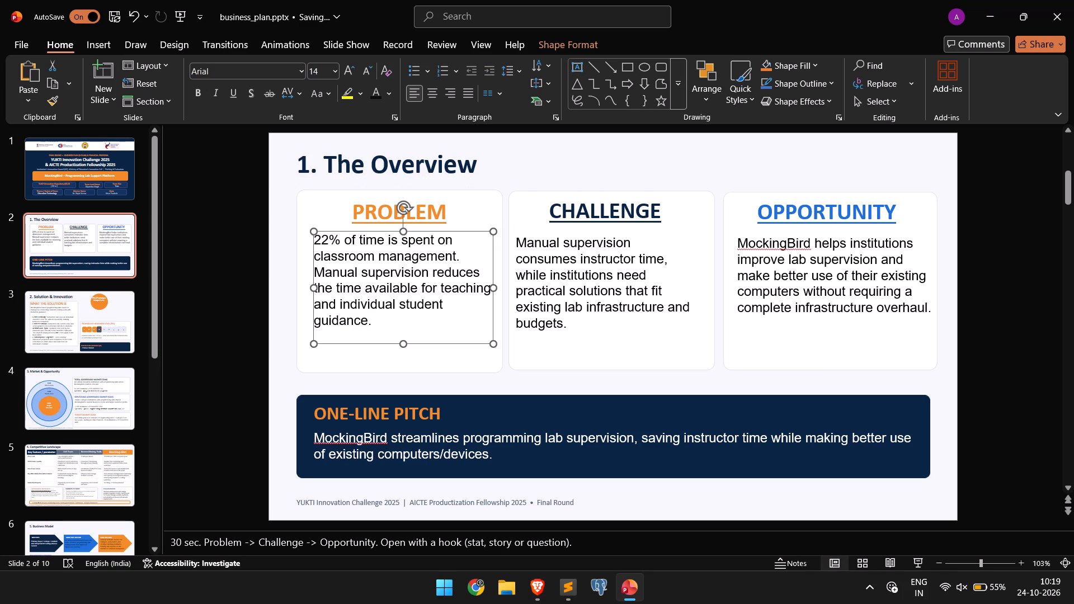
left_click(422, 342)
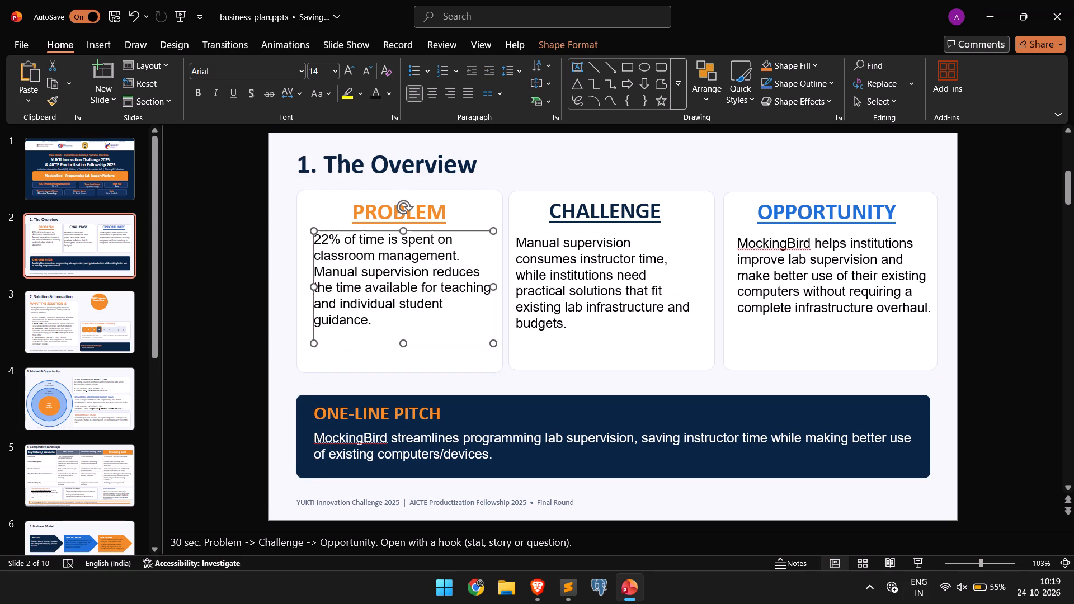
left_click(427, 367)
left_click_drag(399, 374, 398, 366)
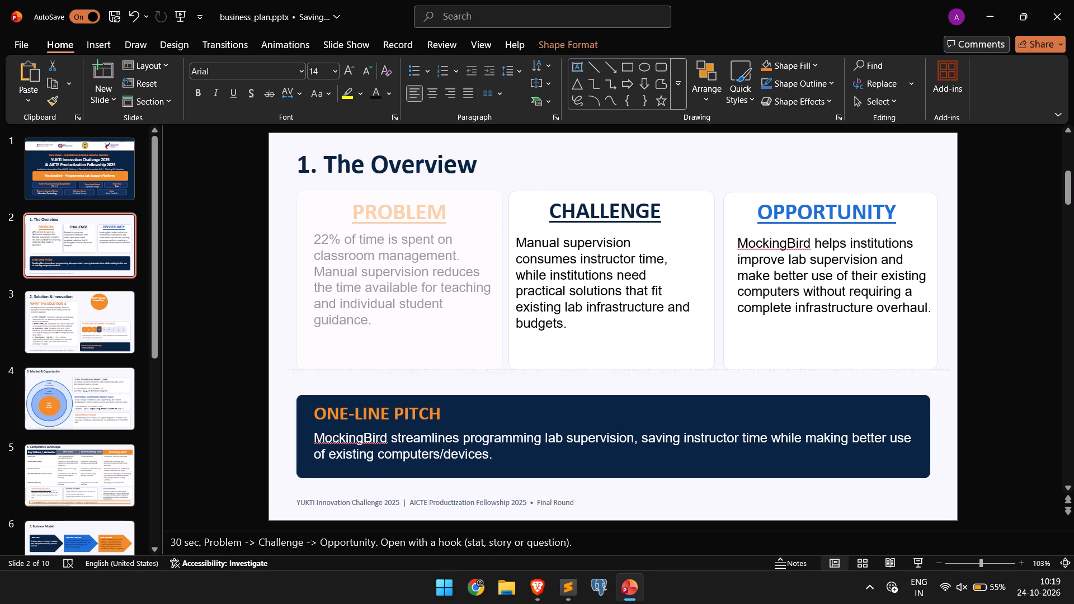
left_click_drag(398, 366, 397, 348)
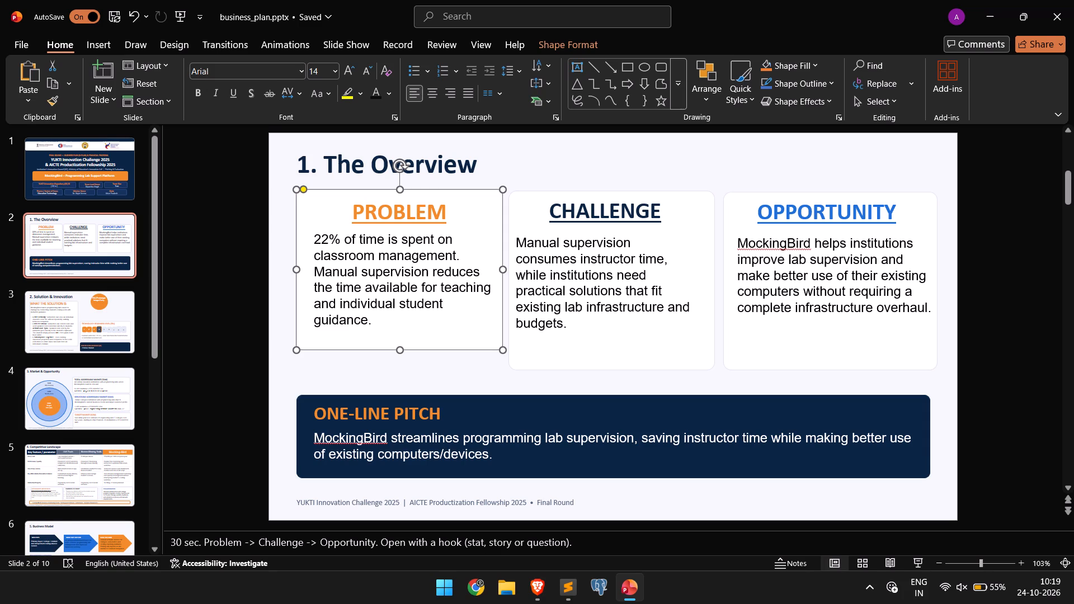
Shorten the Challenge card so its bottom edge lines up with the Problem card's.
left_click(582, 350)
left_click_drag(612, 374, 607, 350)
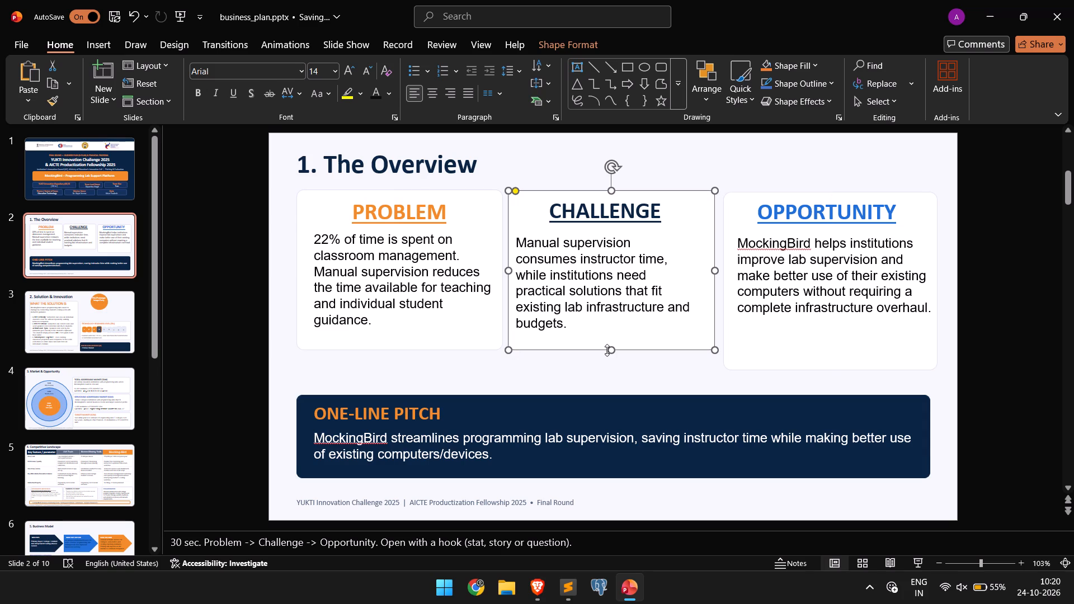
Shorten the Opportunity text box, and reposition and resize its card to match the Challenge card's top and bottom edges.
left_click(768, 350)
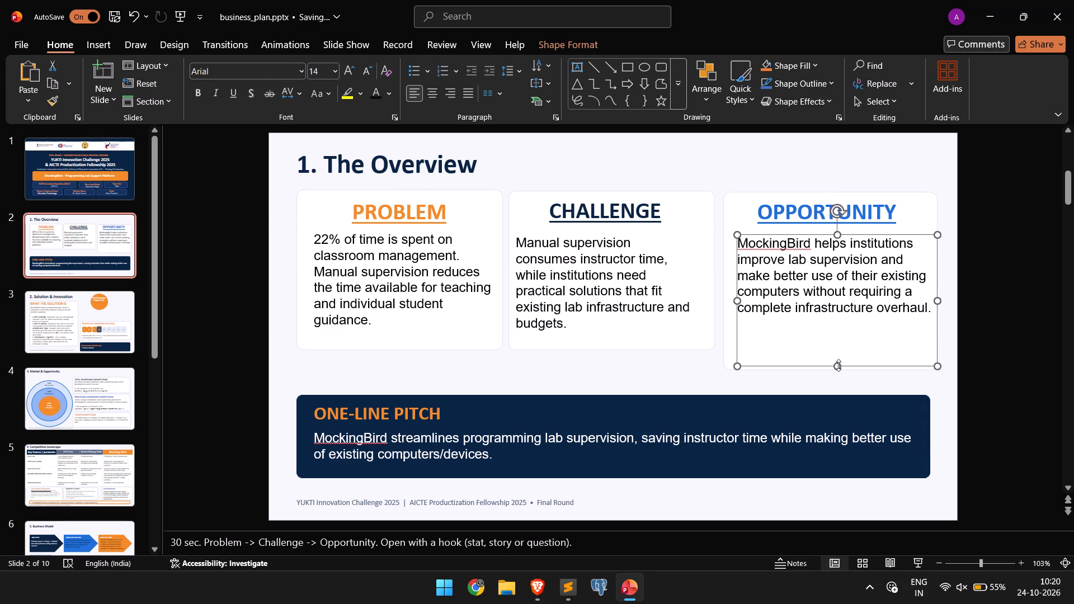
left_click_drag(839, 365, 839, 346)
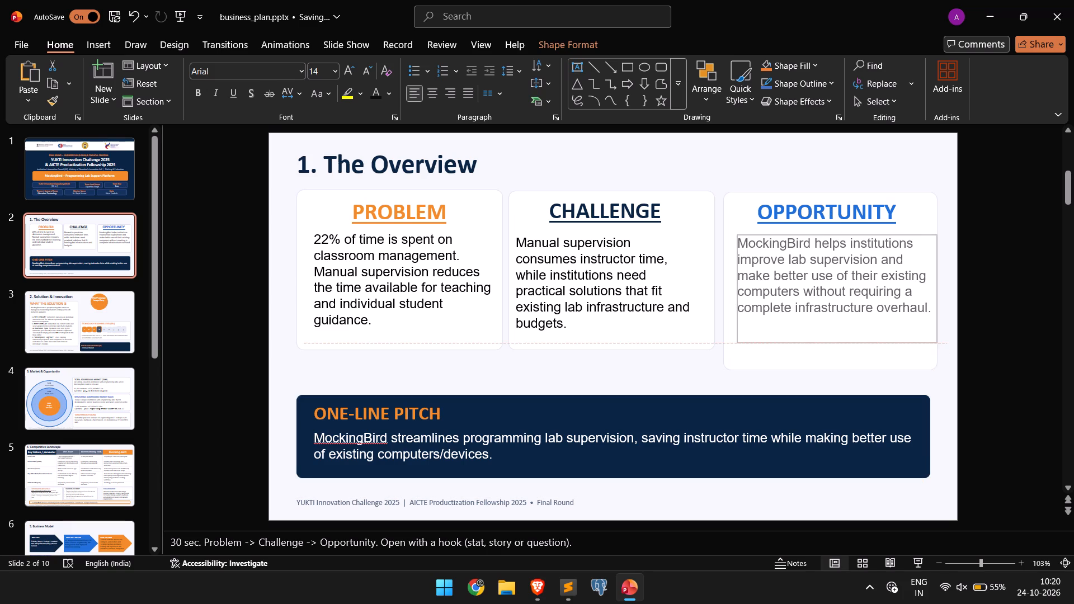
left_click_drag(839, 346, 832, 328)
left_click_drag(836, 352, 830, 339)
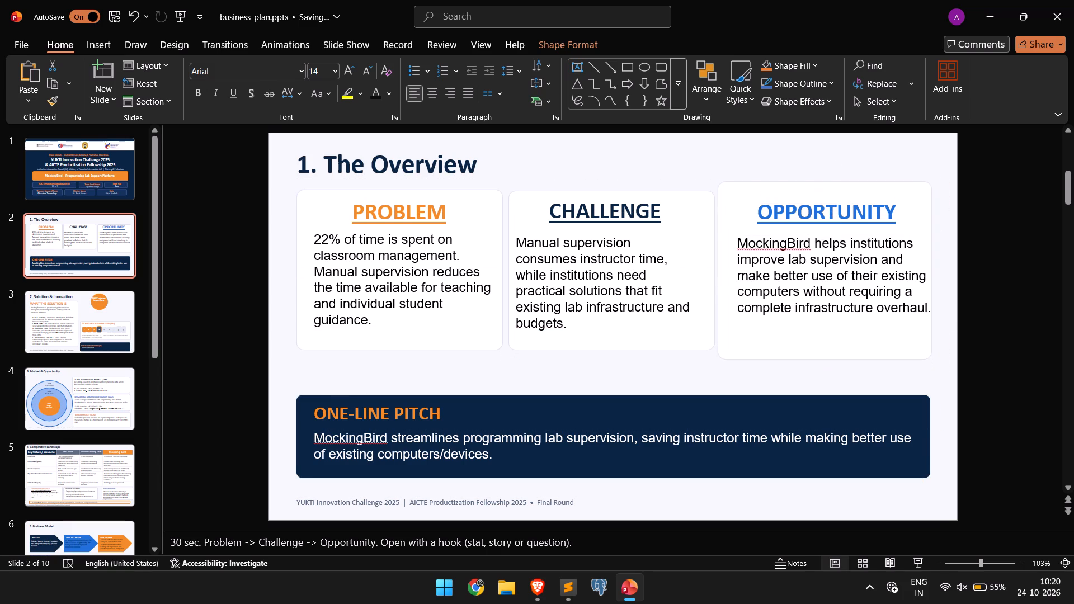
left_click_drag(830, 339, 830, 331)
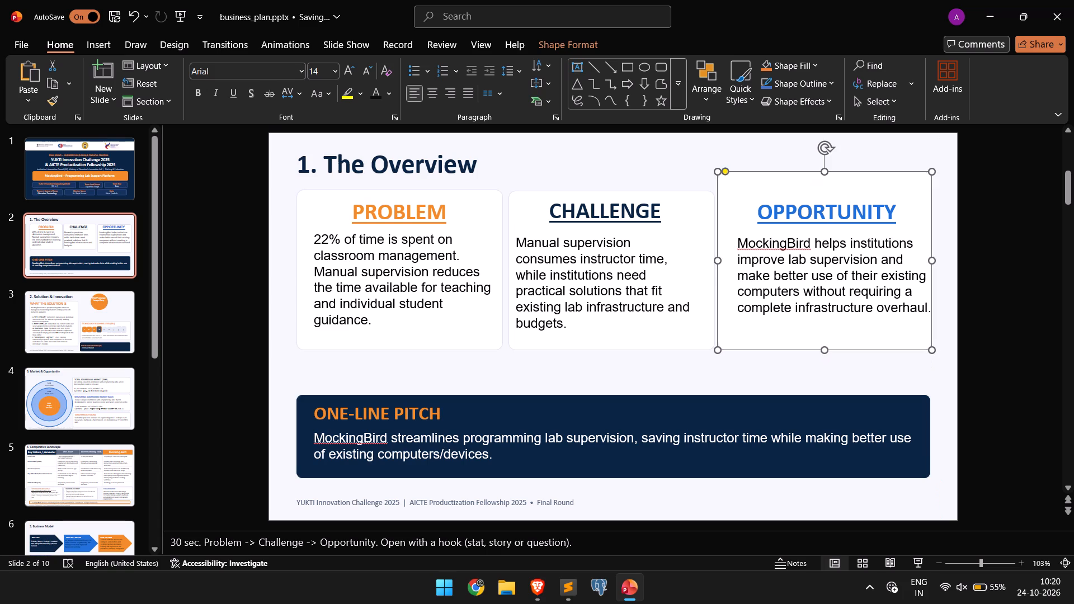
left_click_drag(826, 171, 827, 179)
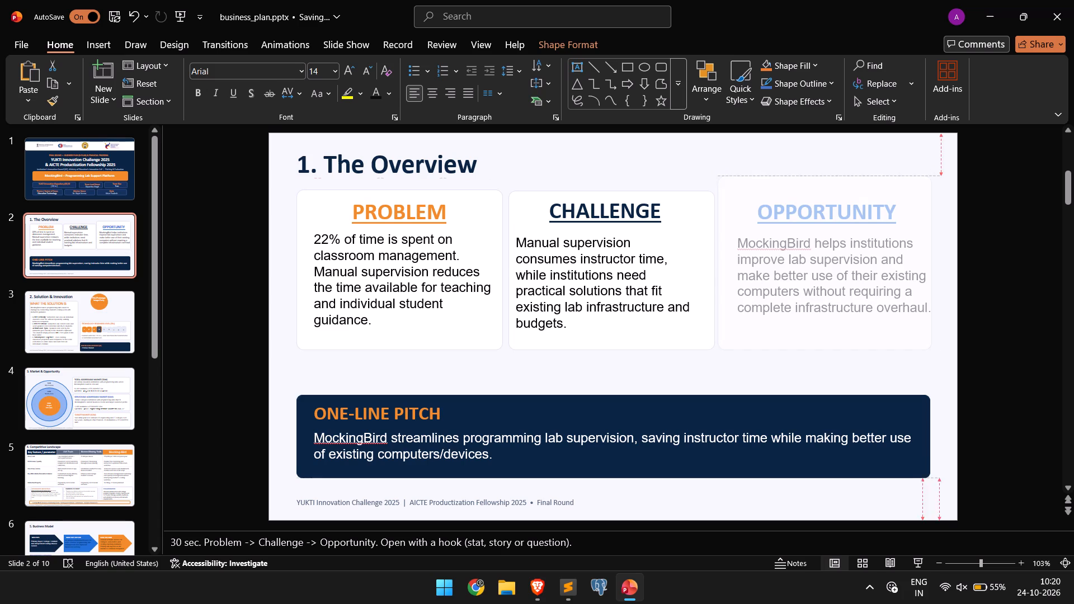
left_click_drag(827, 179, 828, 191)
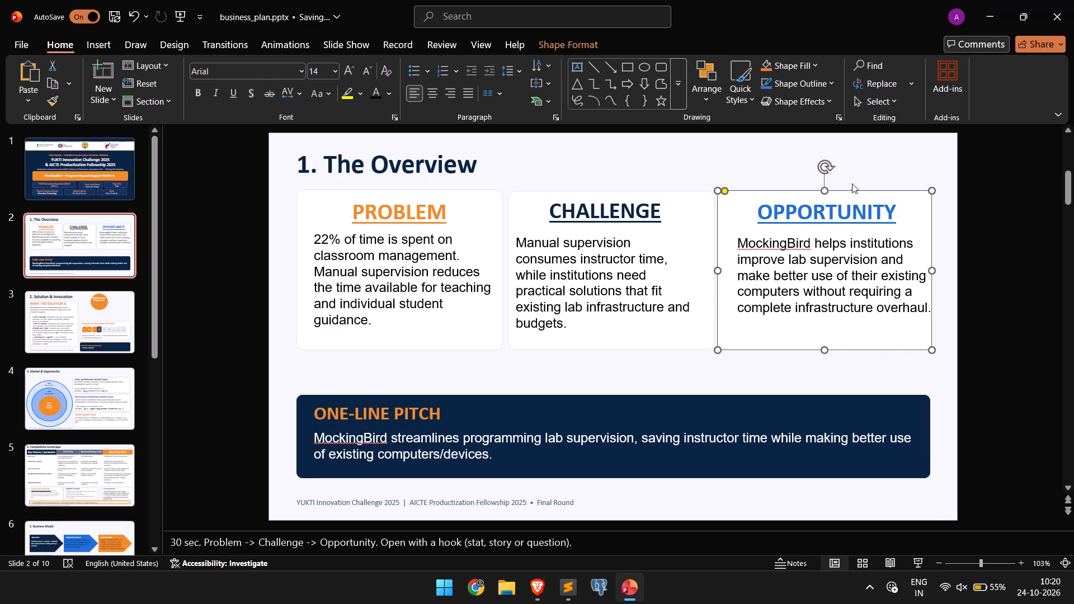
Deselect the Opportunity card and capture a screenshot of The Overview slide.
left_click(977, 170)
key("ctrl+Print")
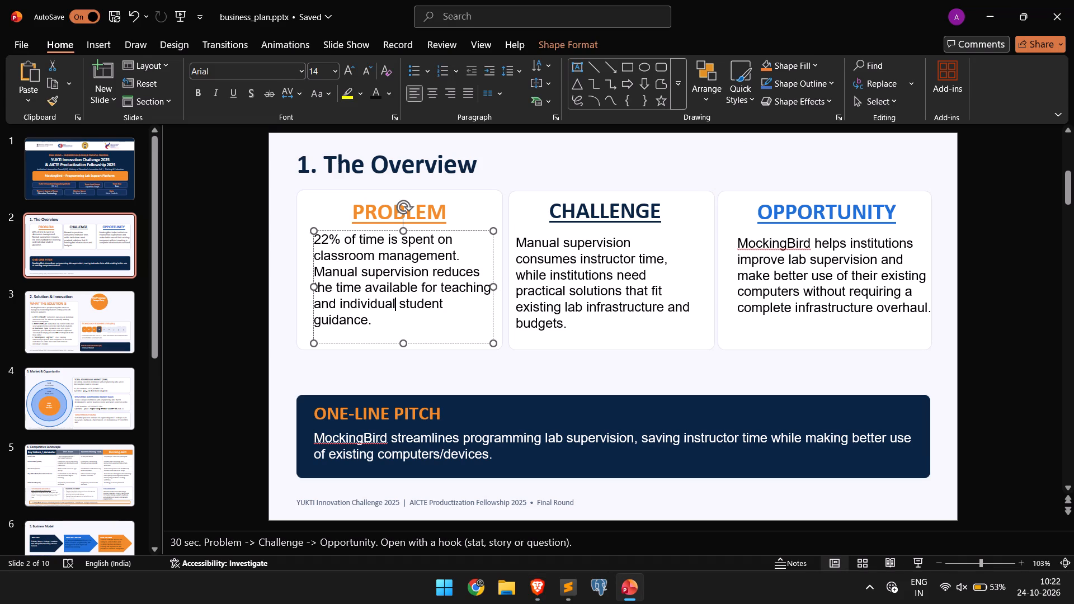
left_click_drag(390, 312, 307, 229)
key("ctrl+v")
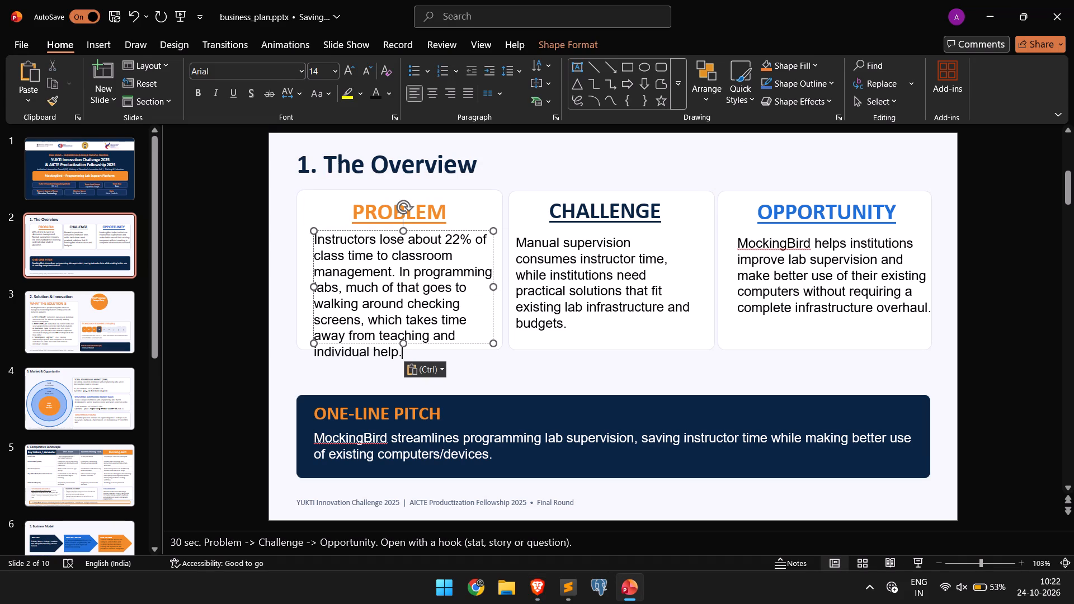
Extend the Problem card's background shape downward so it encloses the last line of its text.
left_click(451, 348)
left_click(500, 324)
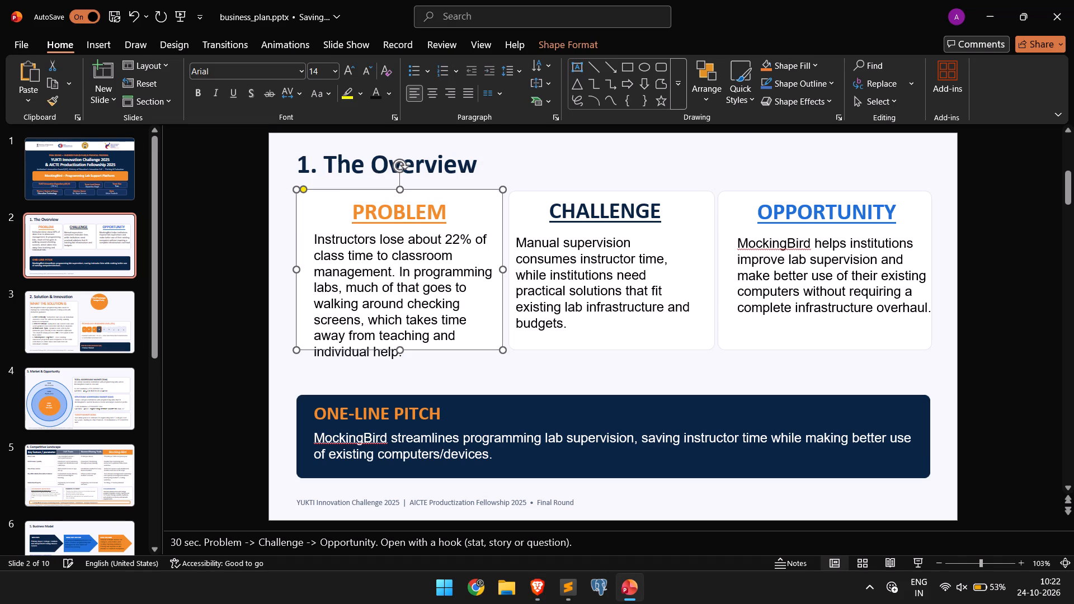
left_click_drag(399, 351, 396, 364)
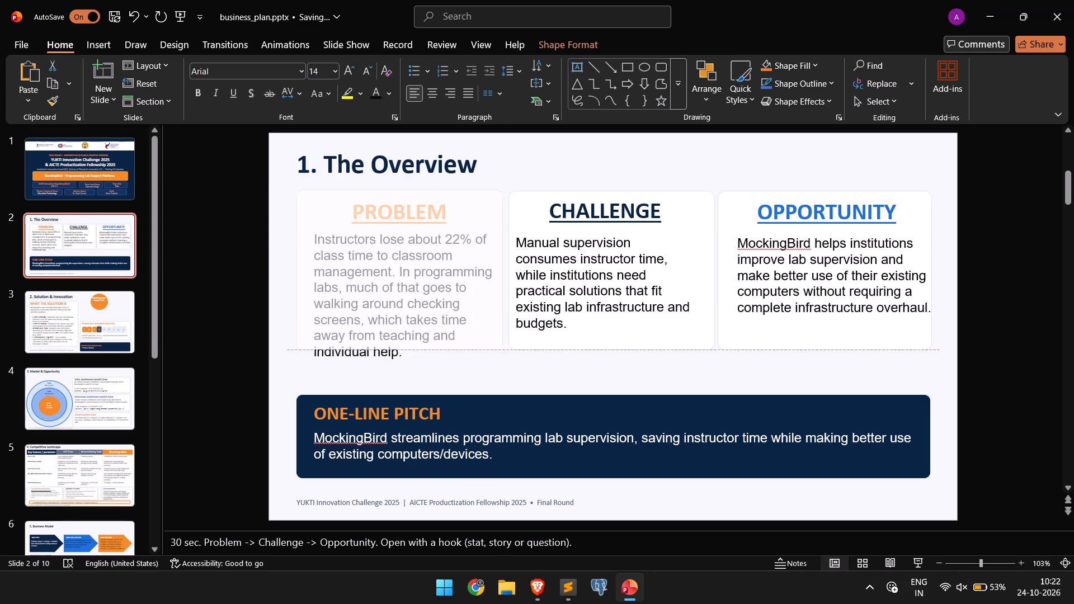
left_click_drag(396, 364, 396, 369)
left_click(555, 375)
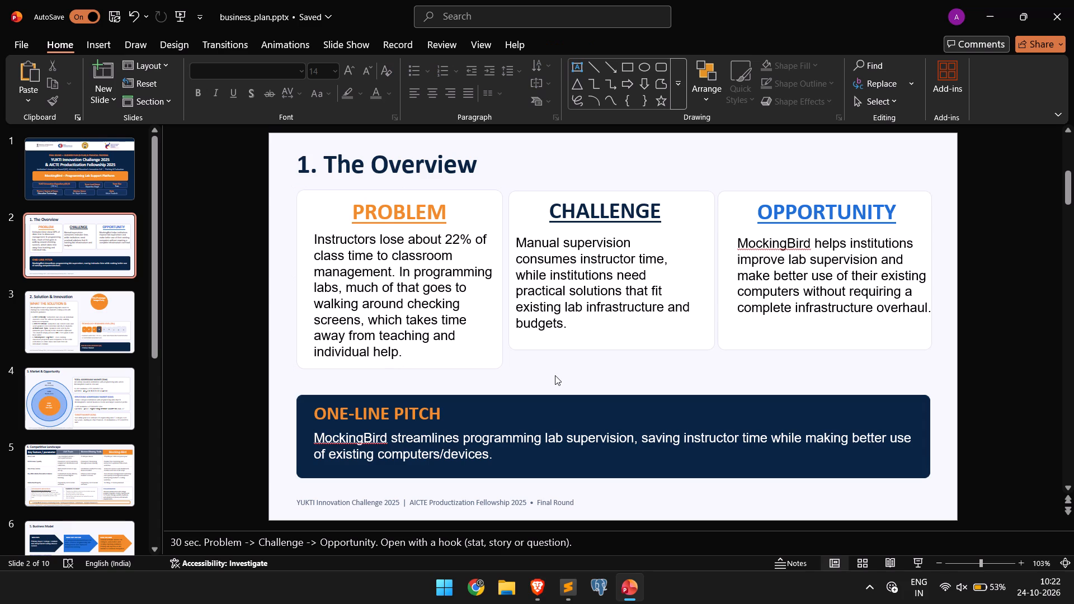
Delete the closing words "individual help." from the Problem card's text.
left_click_drag(402, 351, 400, 350)
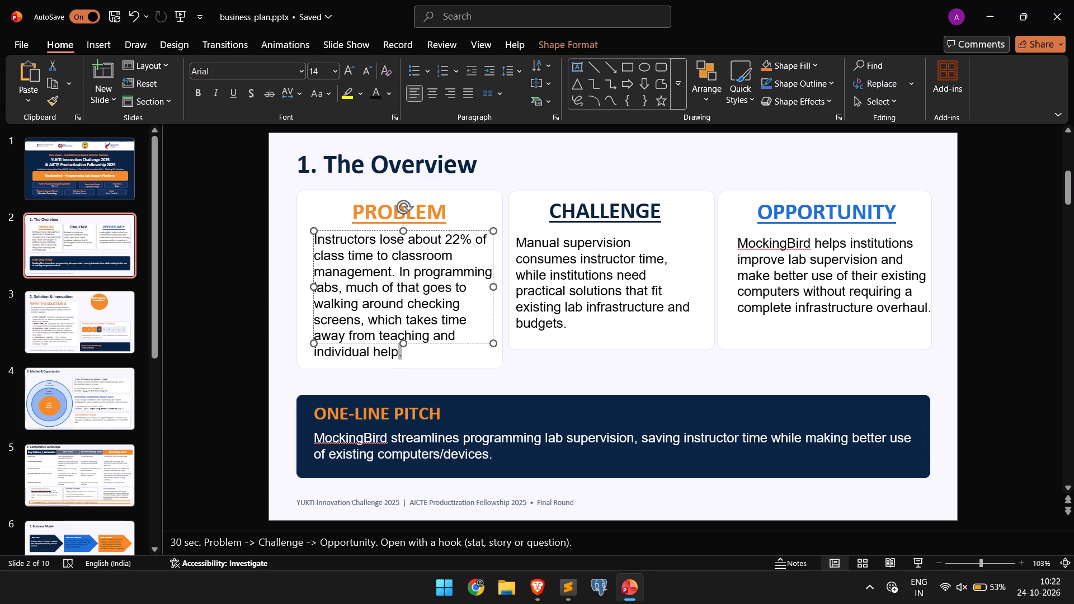
left_click_drag(400, 350, 335, 352)
key("BackSpace")
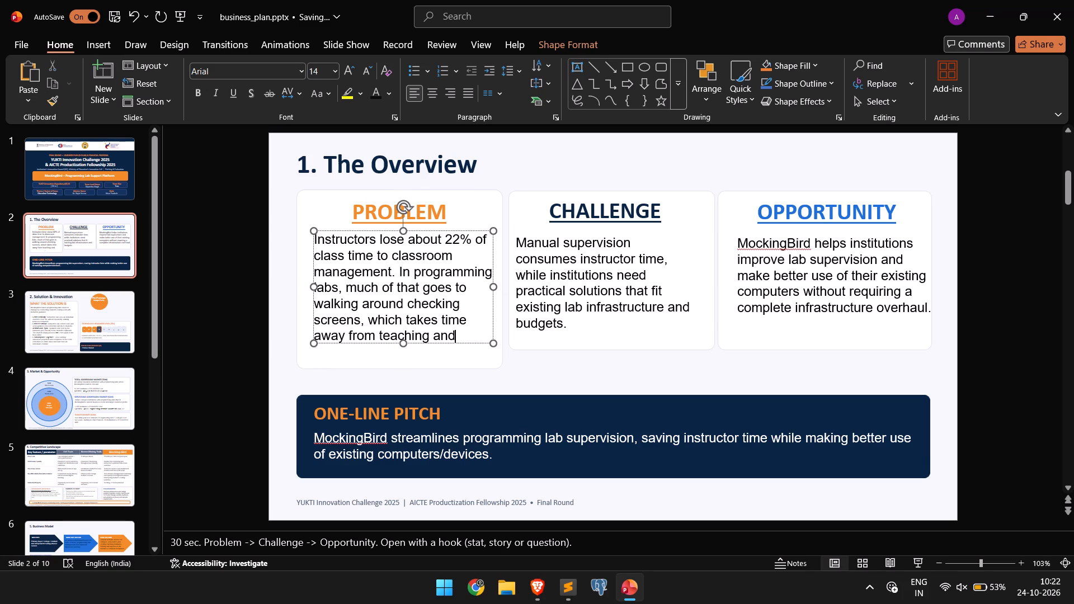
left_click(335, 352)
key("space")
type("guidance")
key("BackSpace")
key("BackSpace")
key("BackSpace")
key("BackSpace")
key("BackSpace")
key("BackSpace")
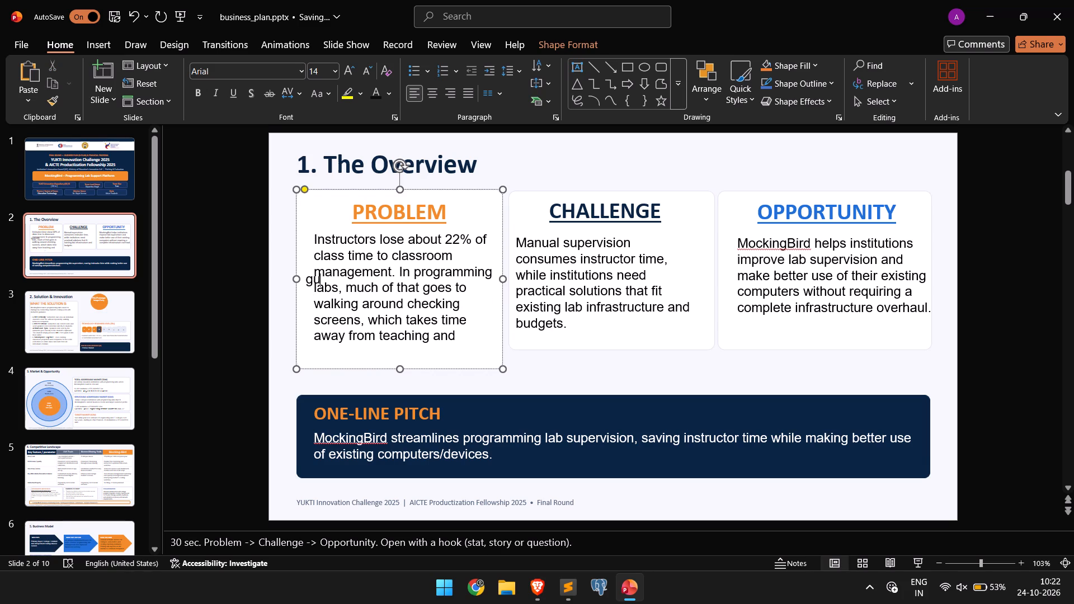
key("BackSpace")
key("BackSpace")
Complete the Problem text's last sentence with "guidance." after "away from teaching and".
left_click(463, 337)
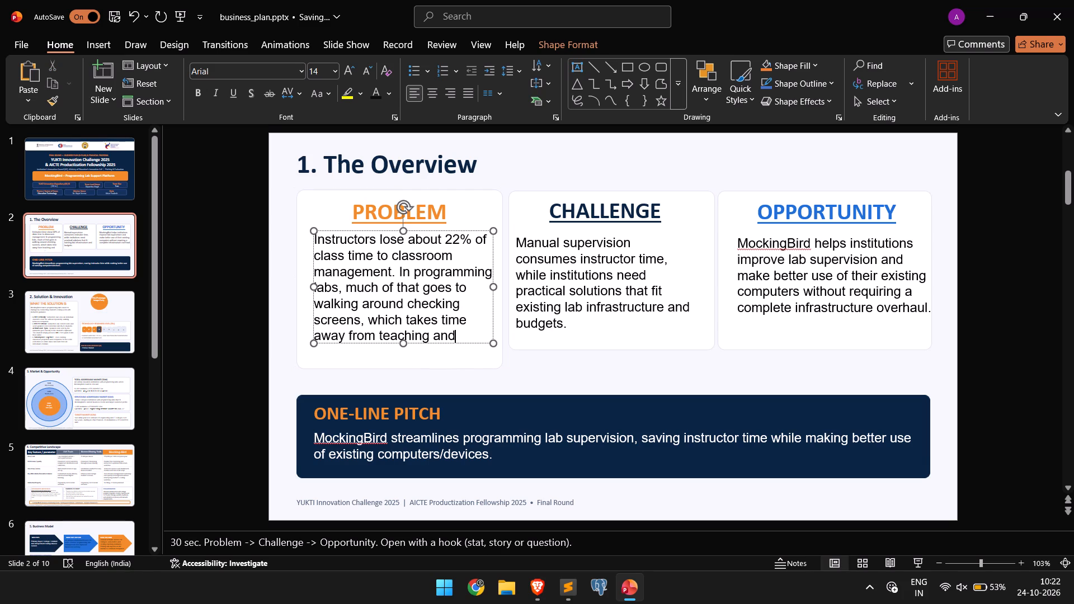
key("space")
type("and")
key("space")
key("BackSpace")
key("BackSpace")
key("BackSpace")
key("BackSpace")
type("guidance")
key("period")
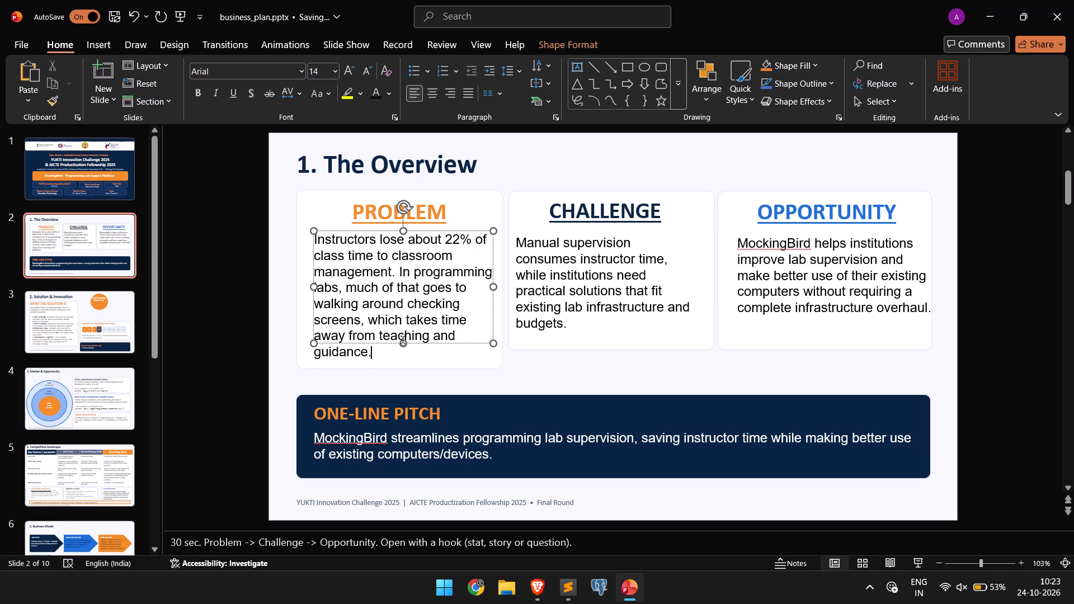
Extend the Problem text box downward so its frame contains the last line, "guidance.".
left_click(403, 339)
left_click_drag(403, 347, 401, 361)
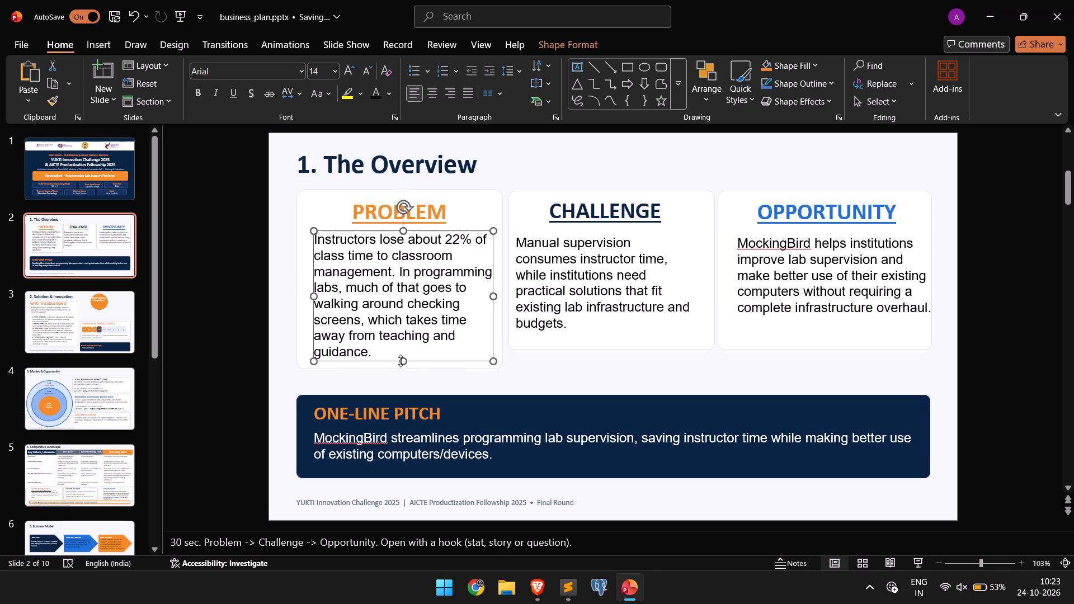
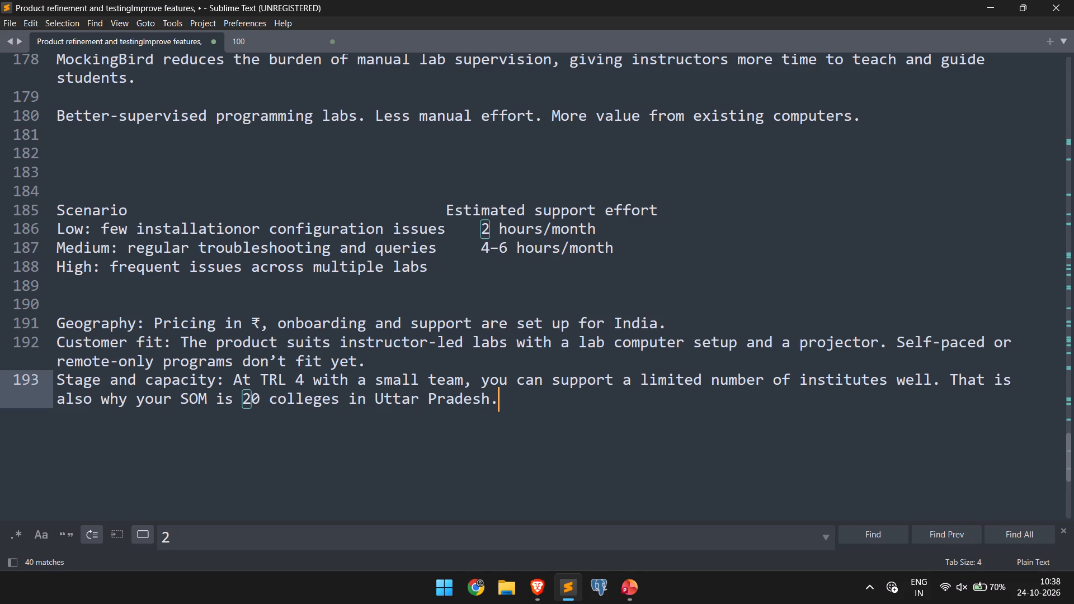
left_click(611, 582)
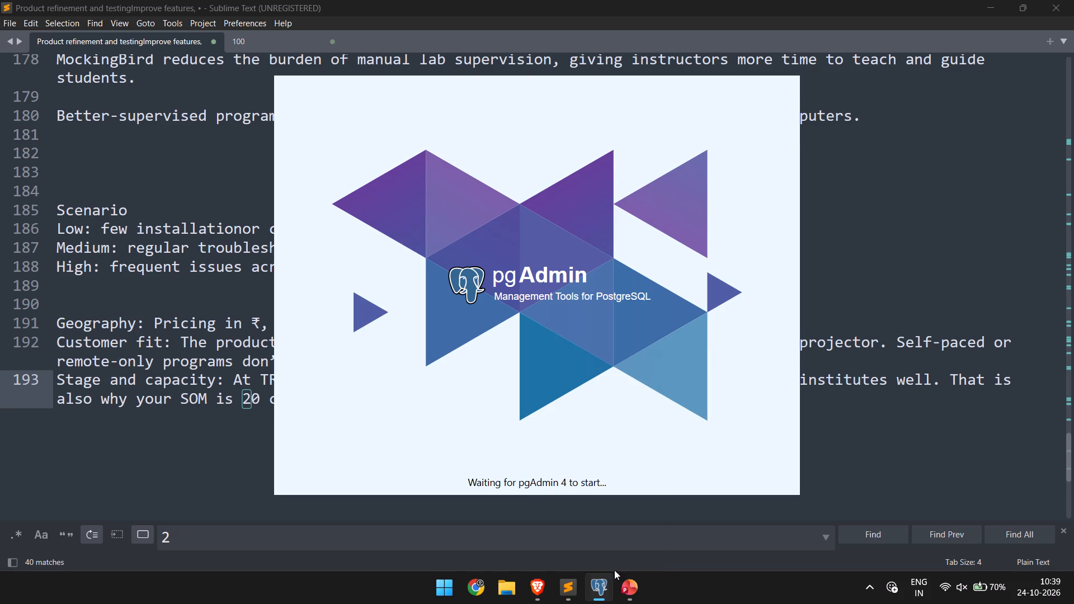
left_click(646, 460)
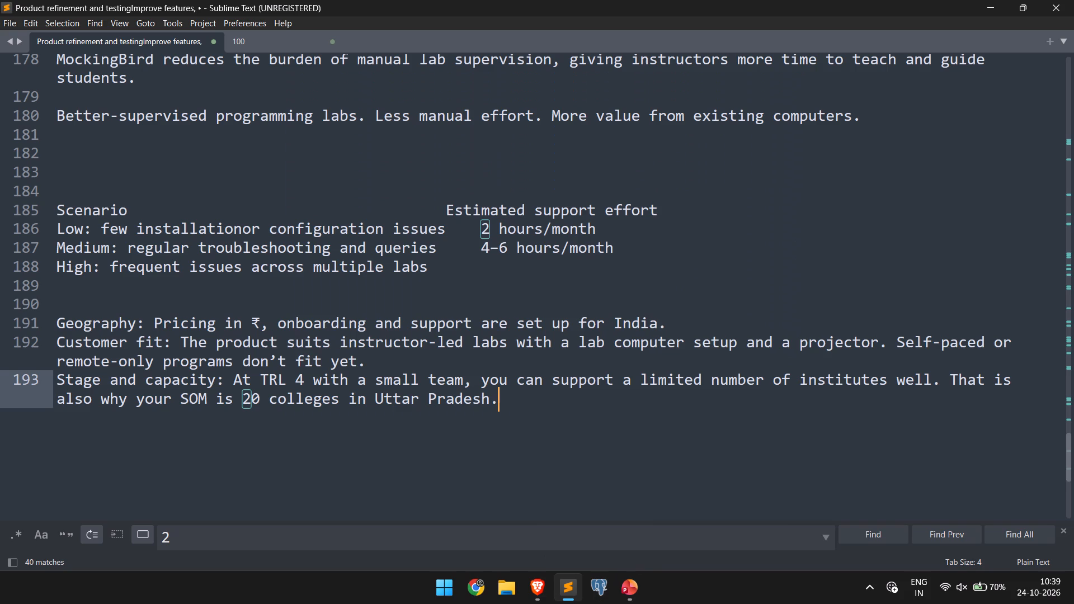
Look back through the earlier notes in Sublime Text, up to the contingency and netsupport cost sections.
key("Up")
key("Up")
key("Up")
key("Up")
key("Up")
key("Up")
key("Up")
key("Up")
key("Up")
key("Up")
key("Up")
key("Up")
key("Up")
key("Up")
key("Up")
key("Up")
key("Up")
key("Up")
key("Up")
key("Up")
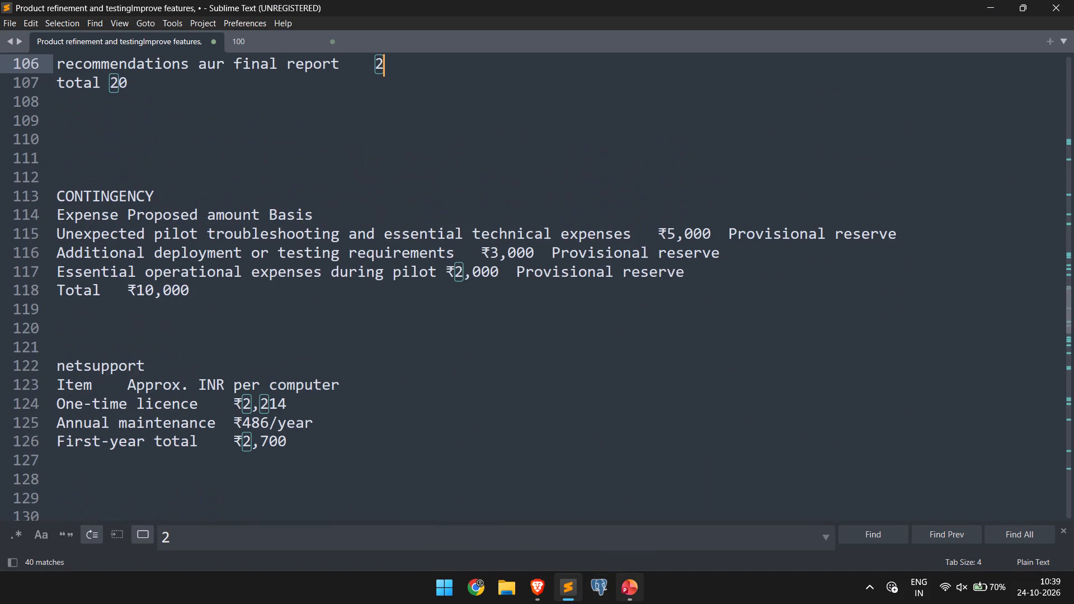
left_click(541, 589)
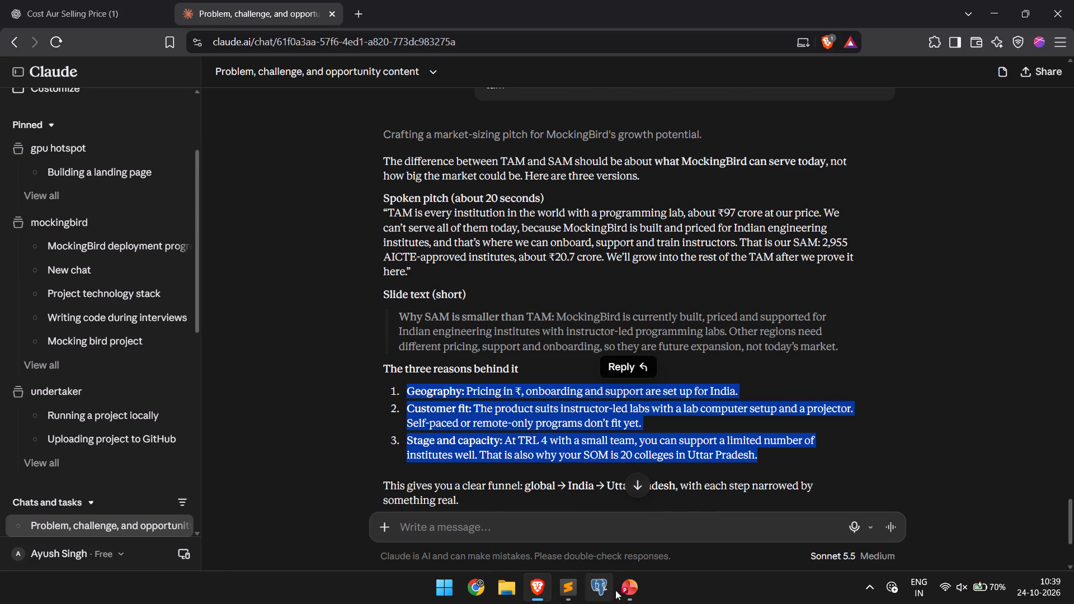
left_click(625, 591)
left_click(1023, 290)
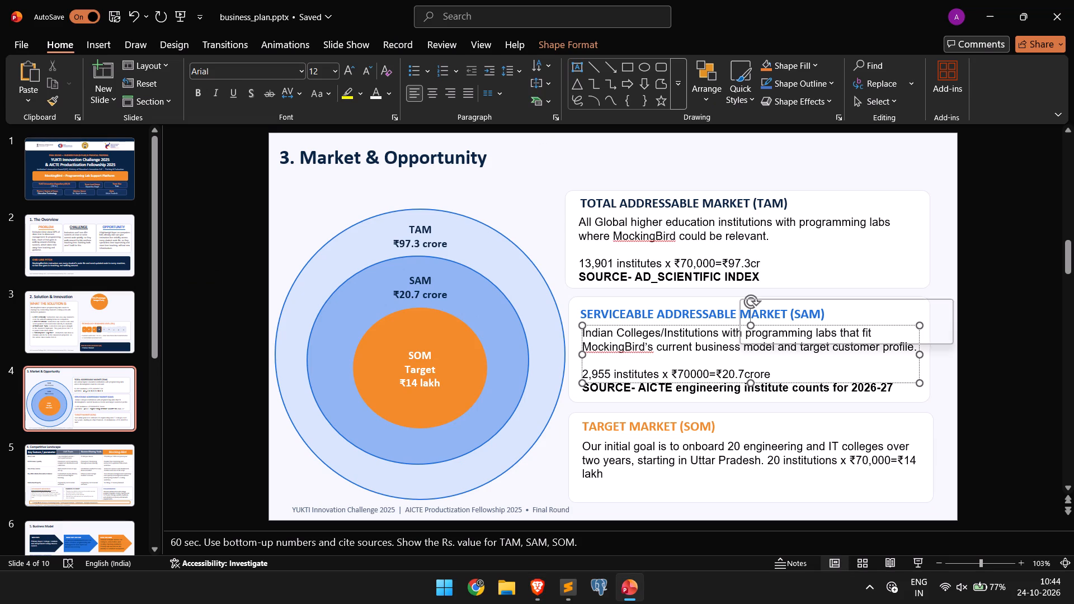
triple_click(722, 343)
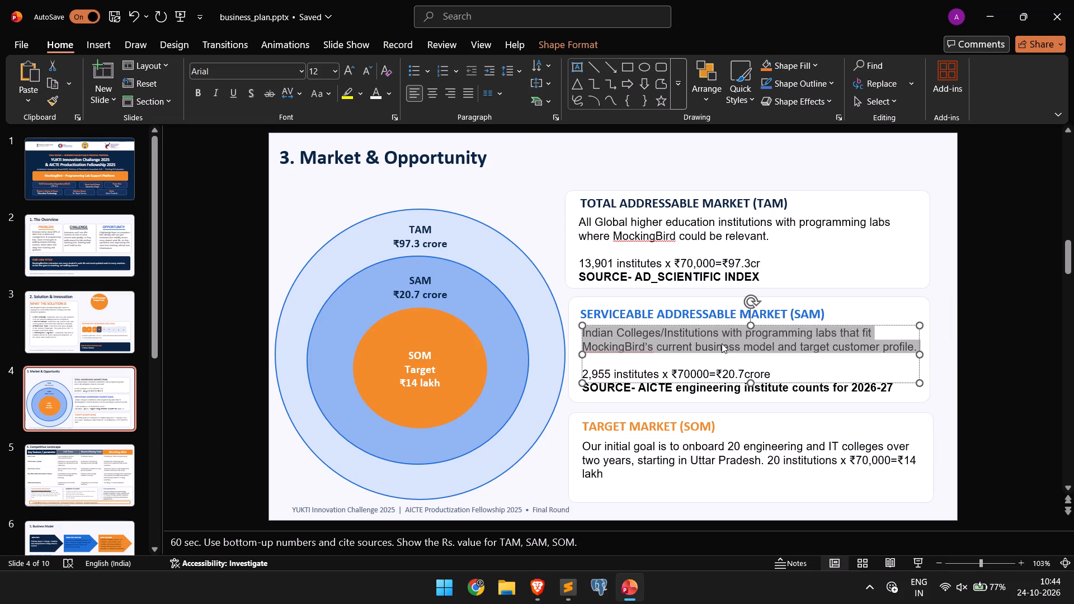
key("ctrl+v")
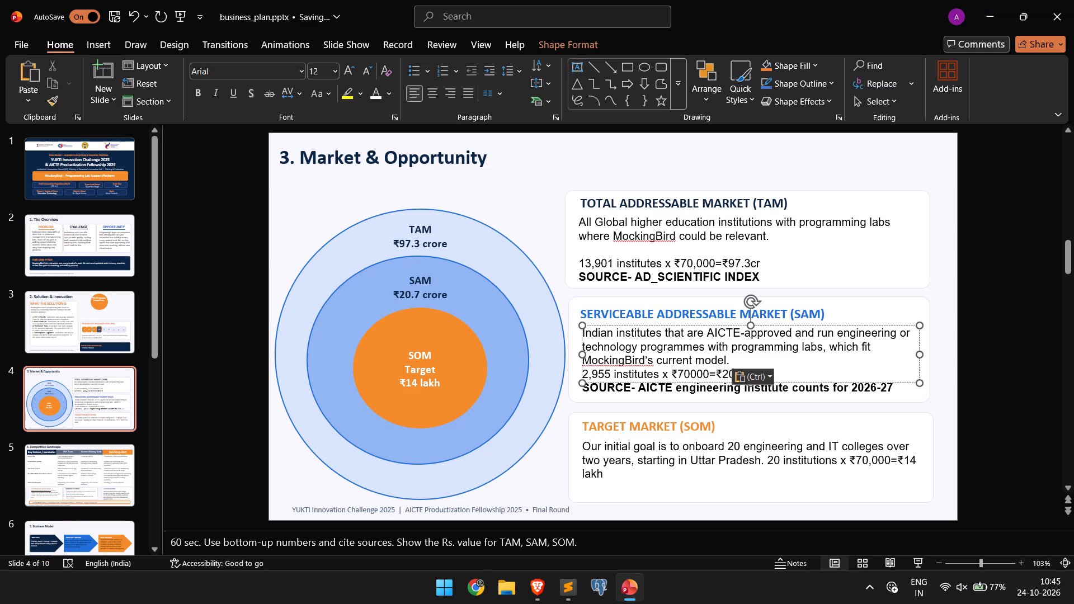
key("Return")
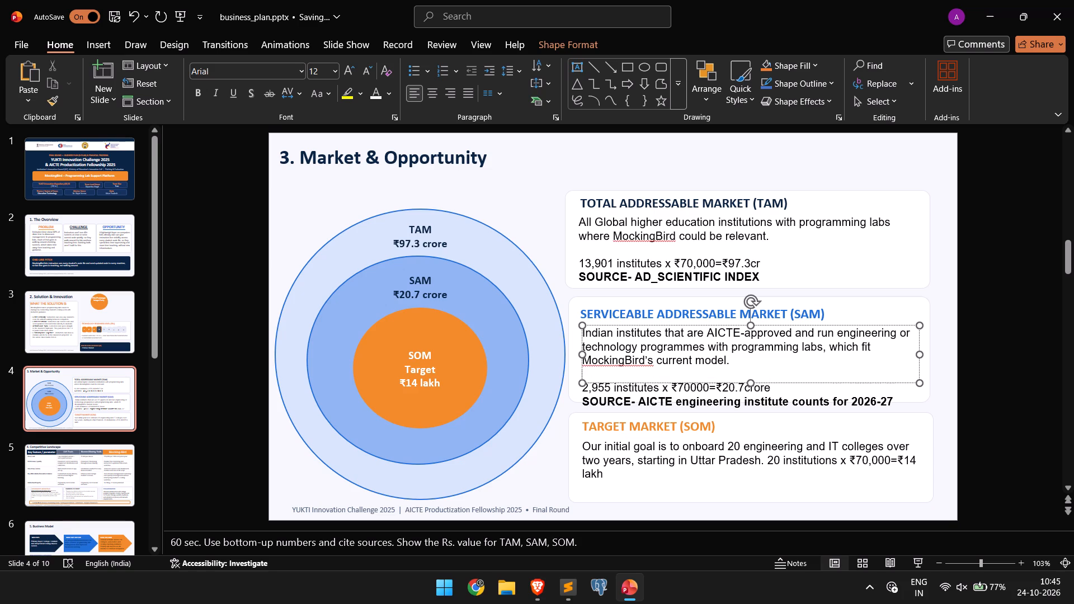
Shift the TAM card, its heading and its body text slightly upward on the Market & Opportunity slide.
left_click(920, 391)
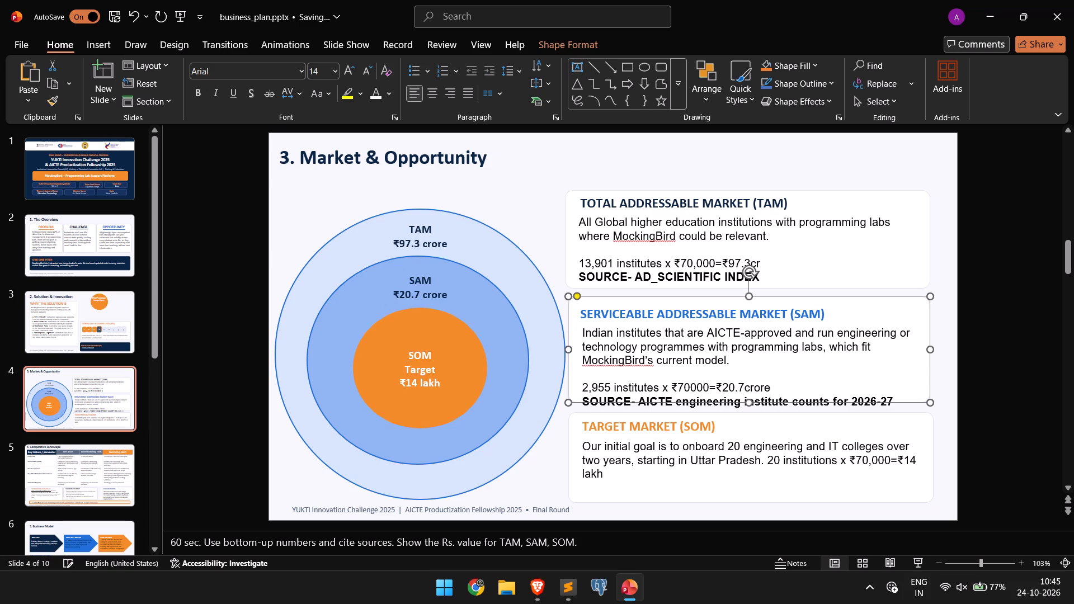
left_click(844, 277)
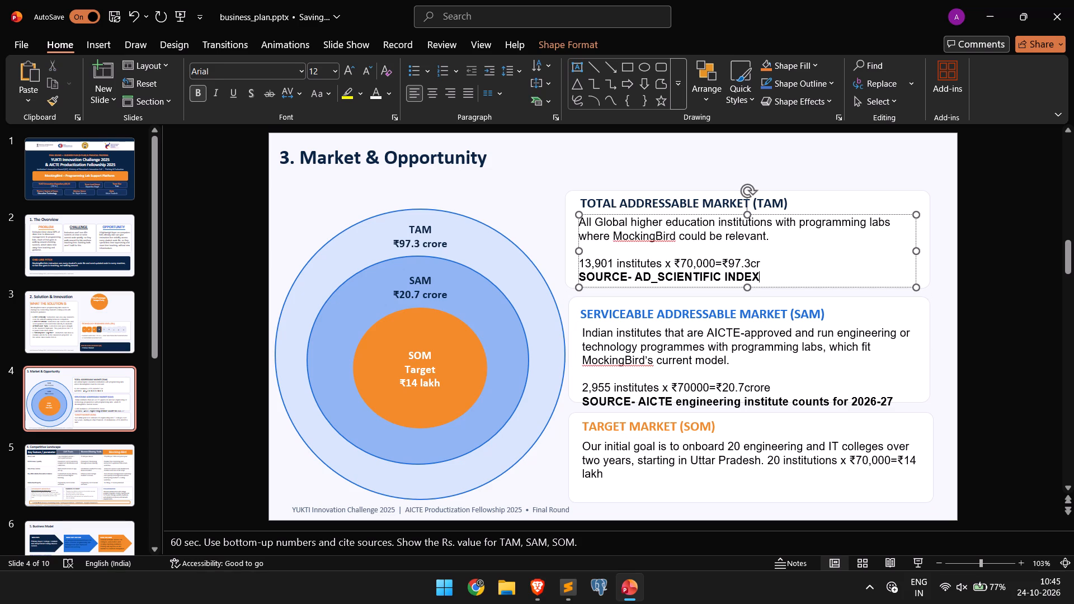
left_click(869, 202)
left_click(925, 196)
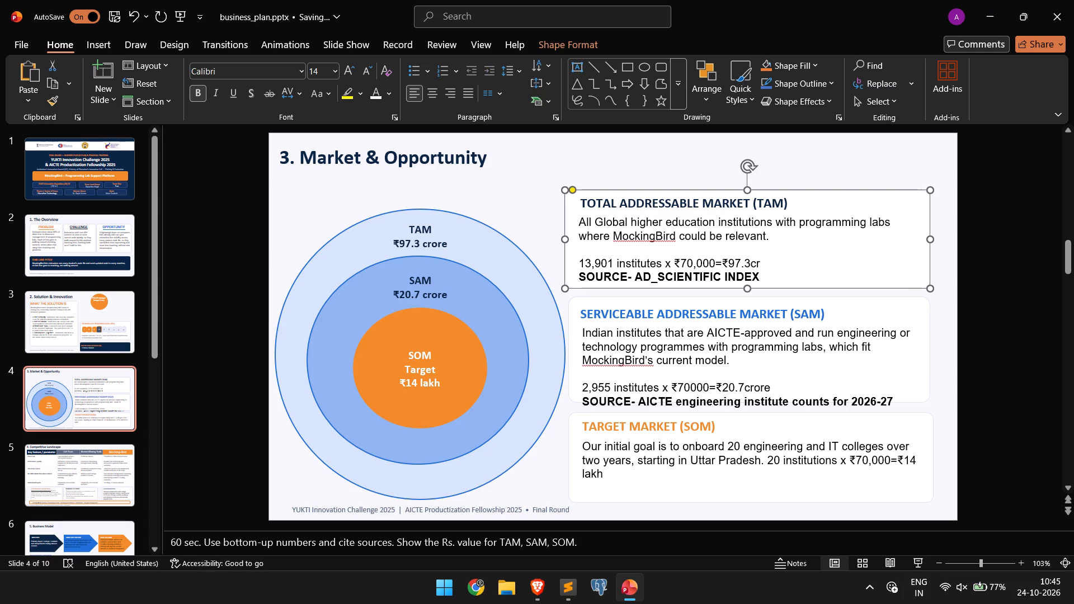
left_click_drag(904, 191, 903, 181)
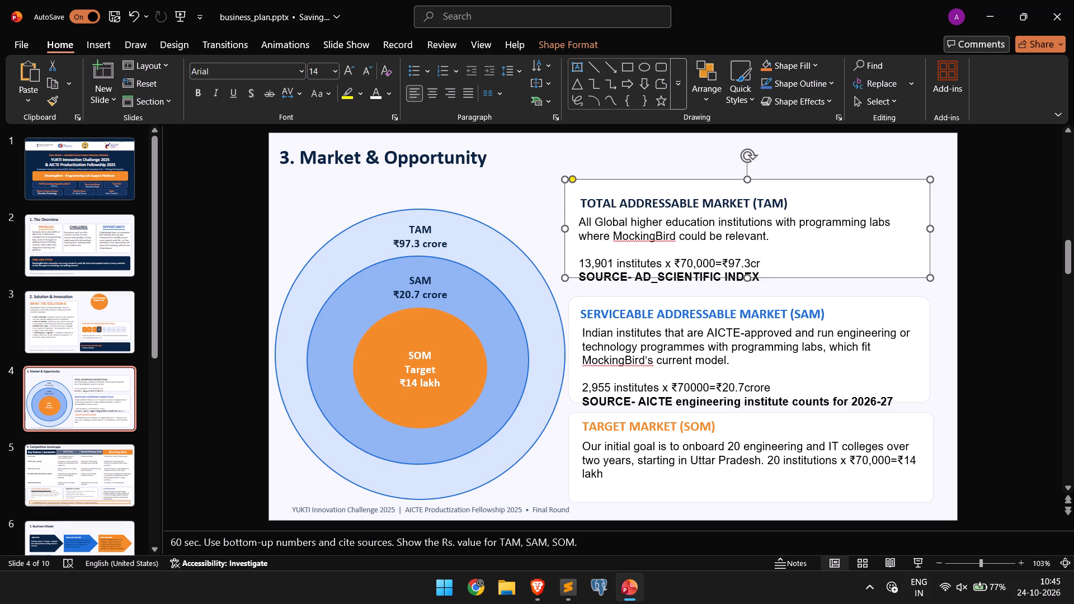
left_click(838, 215)
left_click(823, 205)
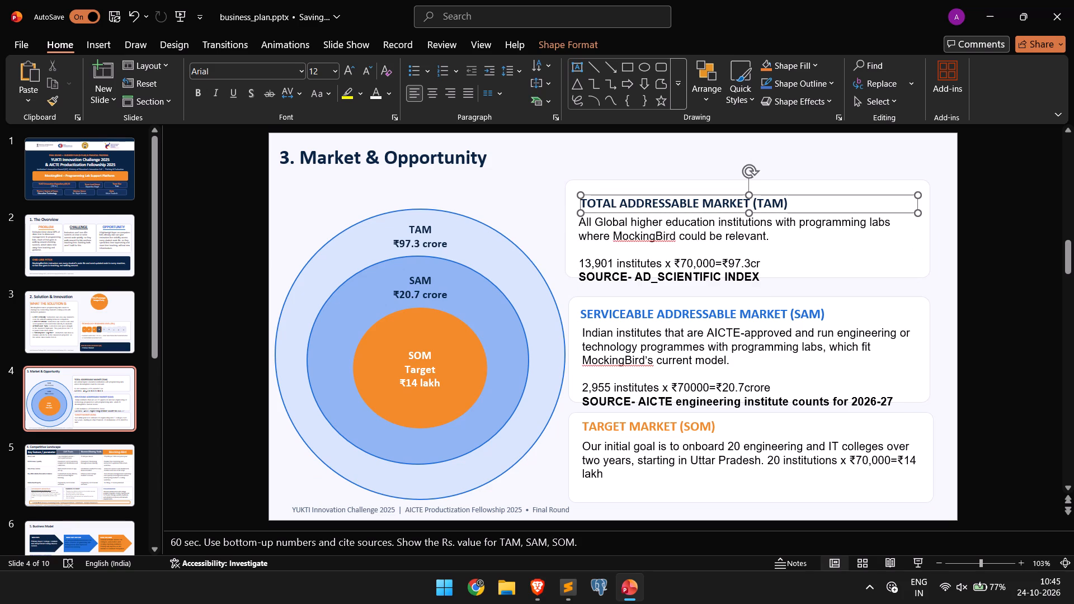
left_click_drag(832, 205, 828, 197)
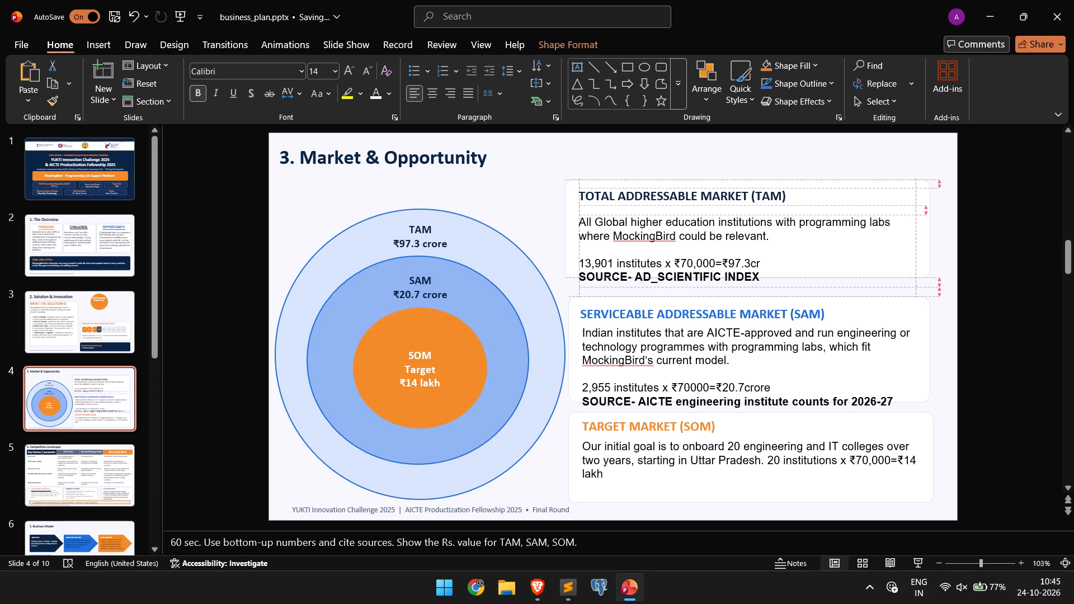
left_click_drag(828, 197, 828, 196)
left_click(836, 237)
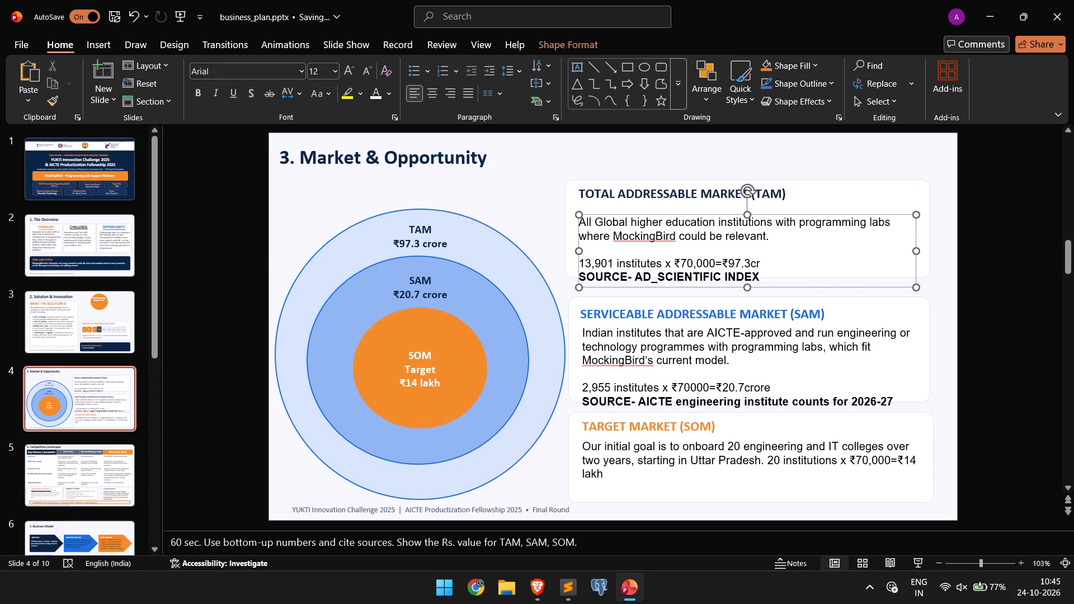
left_click_drag(873, 213, 870, 201)
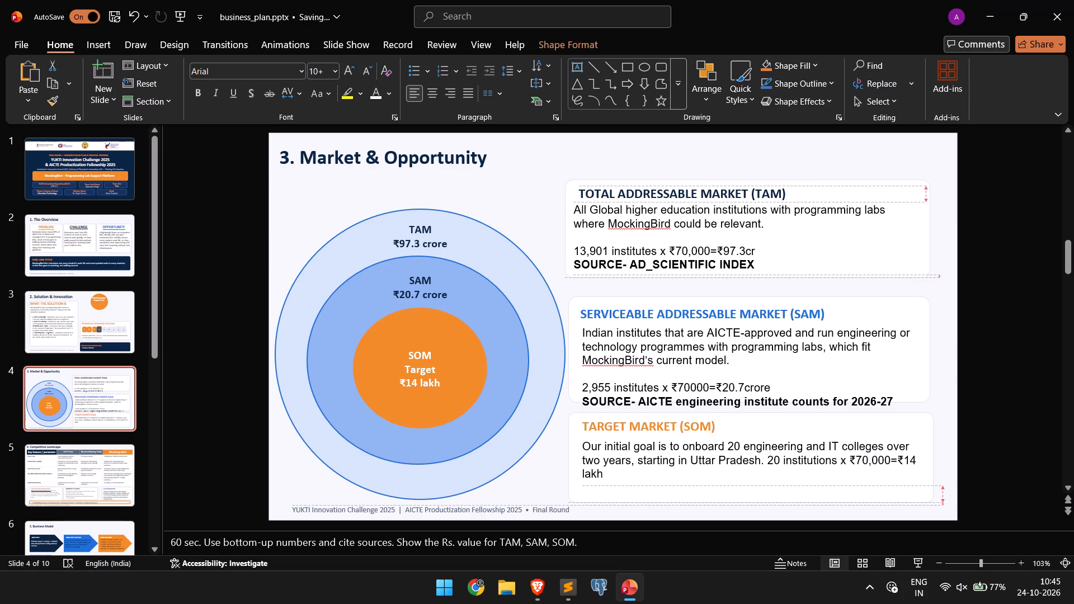
left_click_drag(870, 201, 873, 202)
Move the SAM card, its heading and its body text up beneath the TAM card, aligning the text with the TAM text's left edge.
left_click(838, 298)
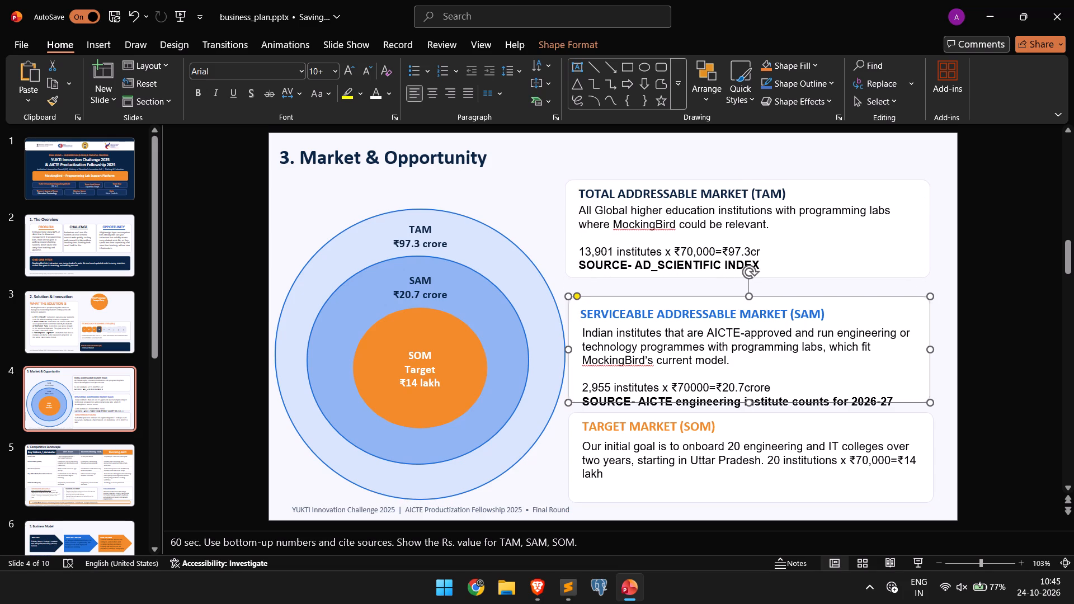
left_click_drag(846, 295, 842, 285)
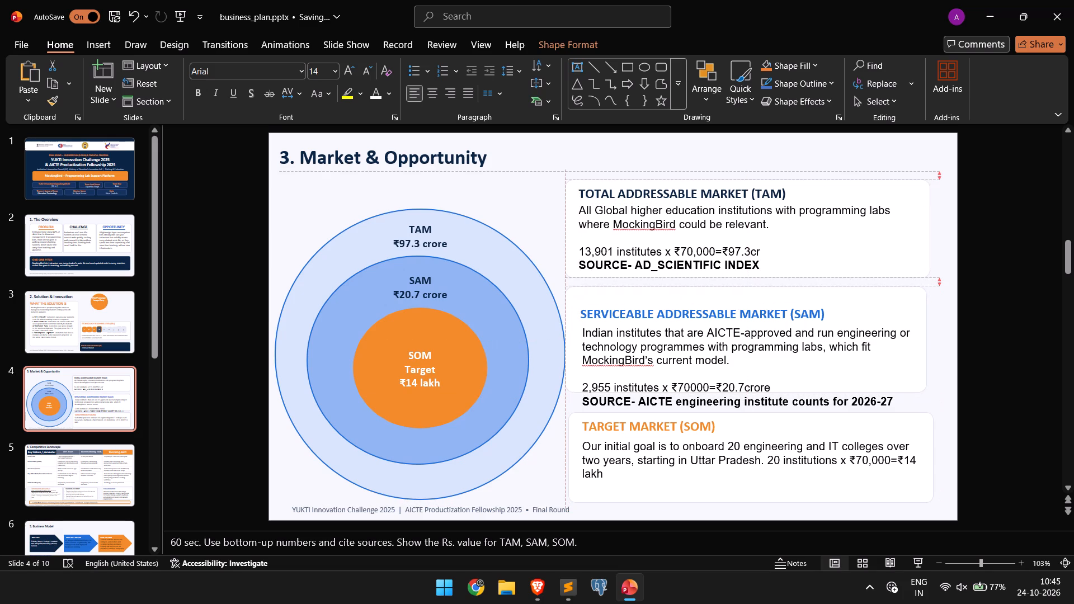
left_click_drag(842, 285, 839, 284)
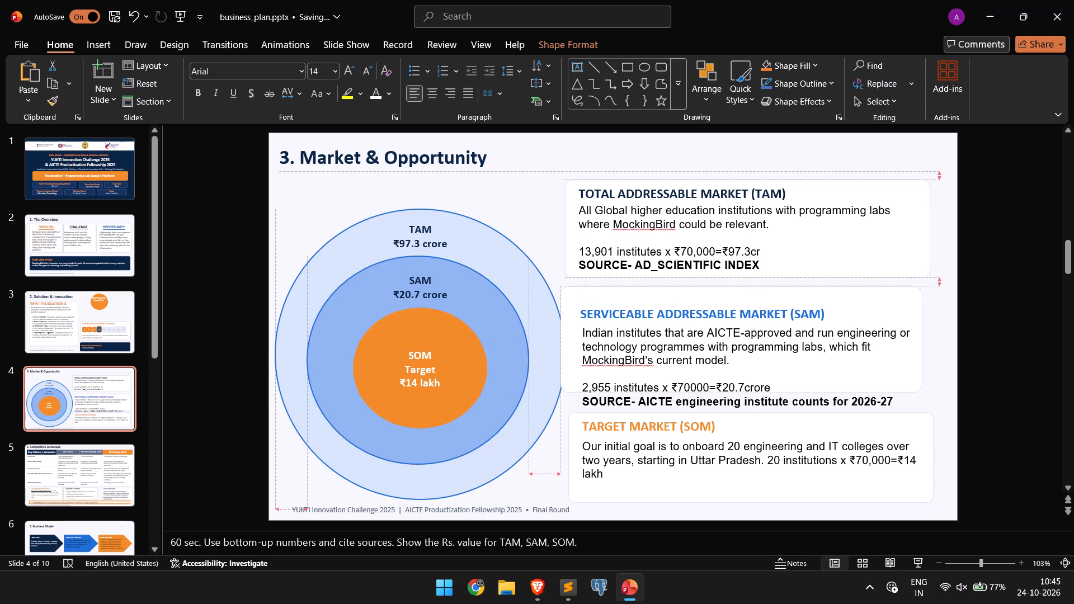
left_click_drag(839, 284, 841, 284)
left_click(855, 351)
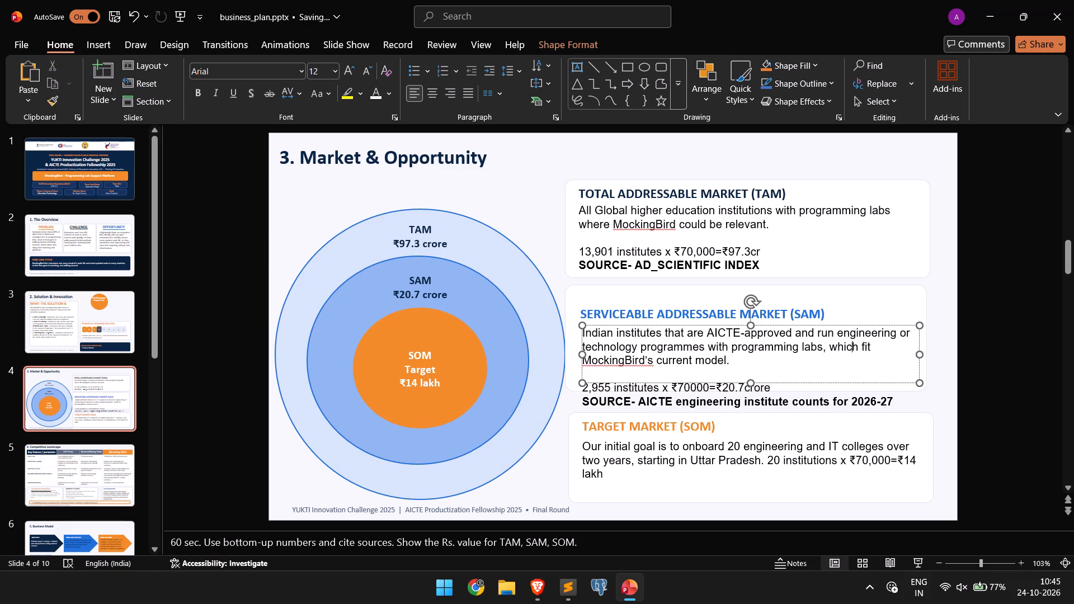
left_click(843, 314)
left_click_drag(847, 306, 845, 301)
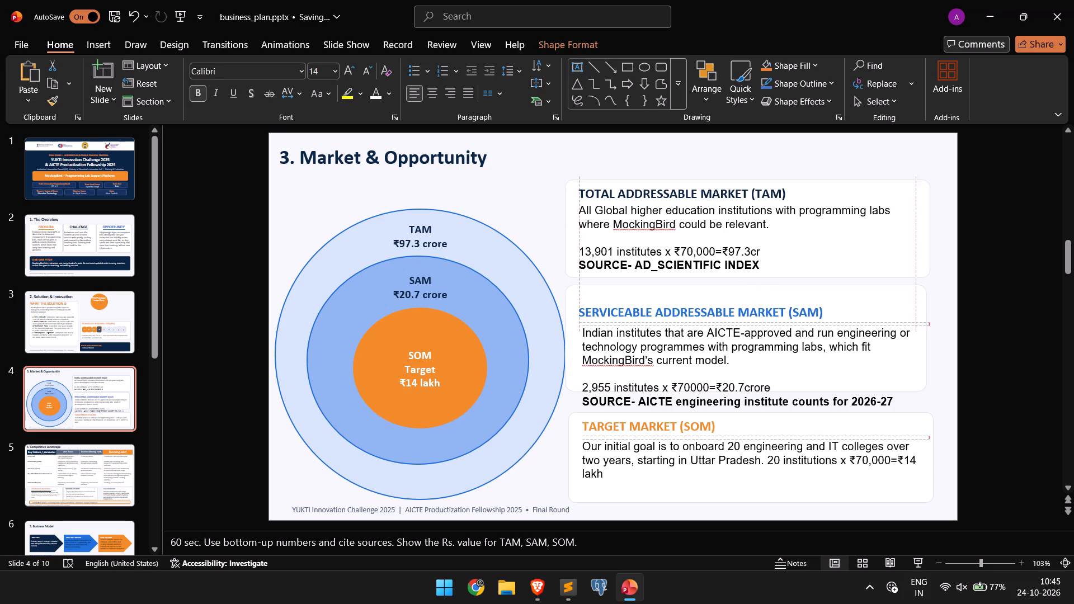
left_click_drag(845, 301, 846, 289)
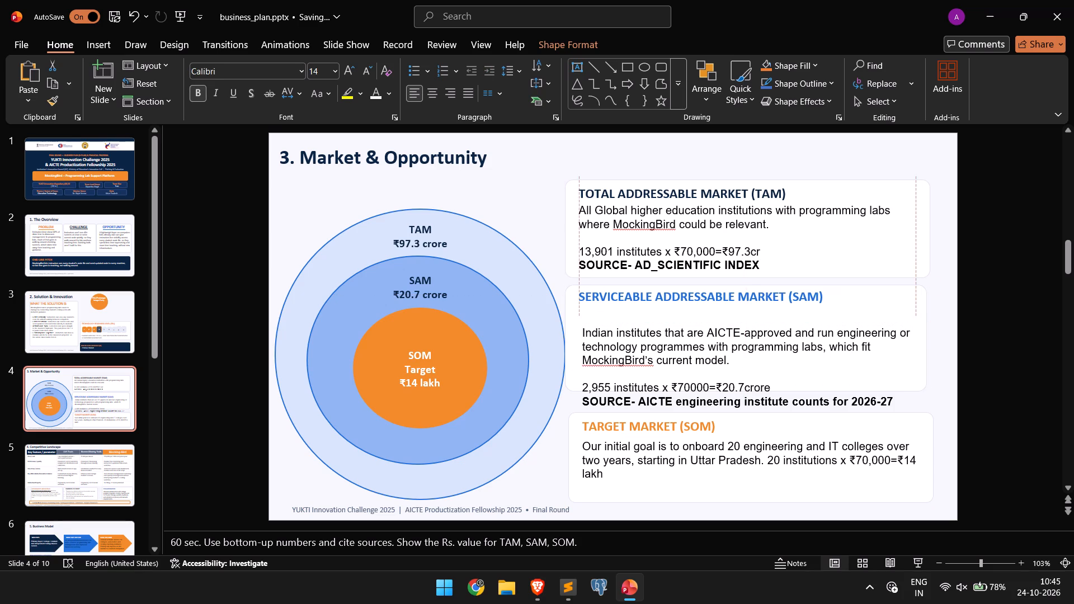
left_click_drag(846, 289, 846, 289)
left_click(849, 342)
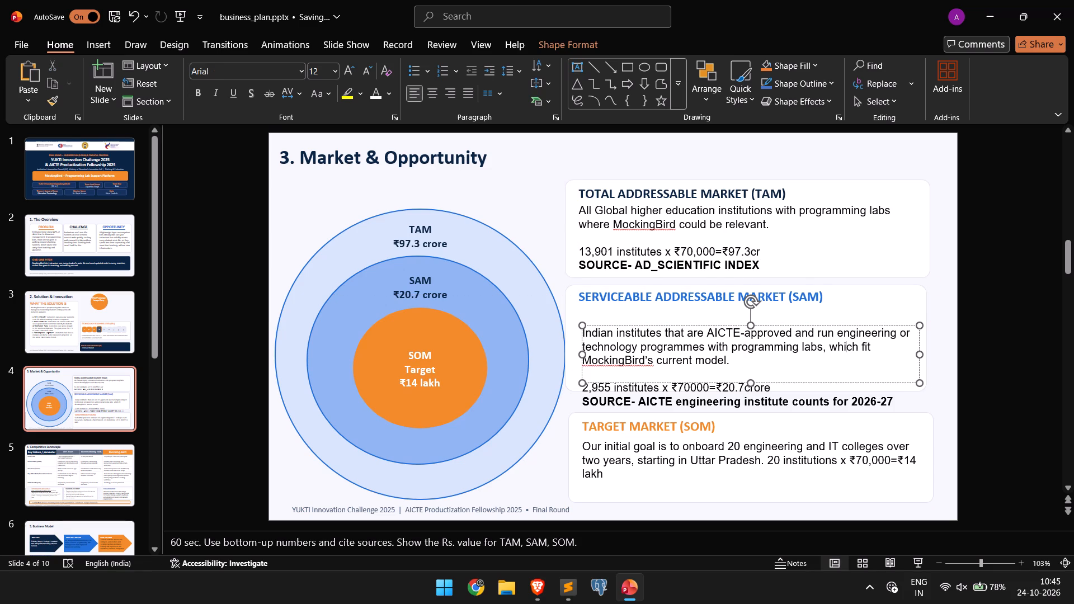
left_click_drag(855, 324, 850, 315)
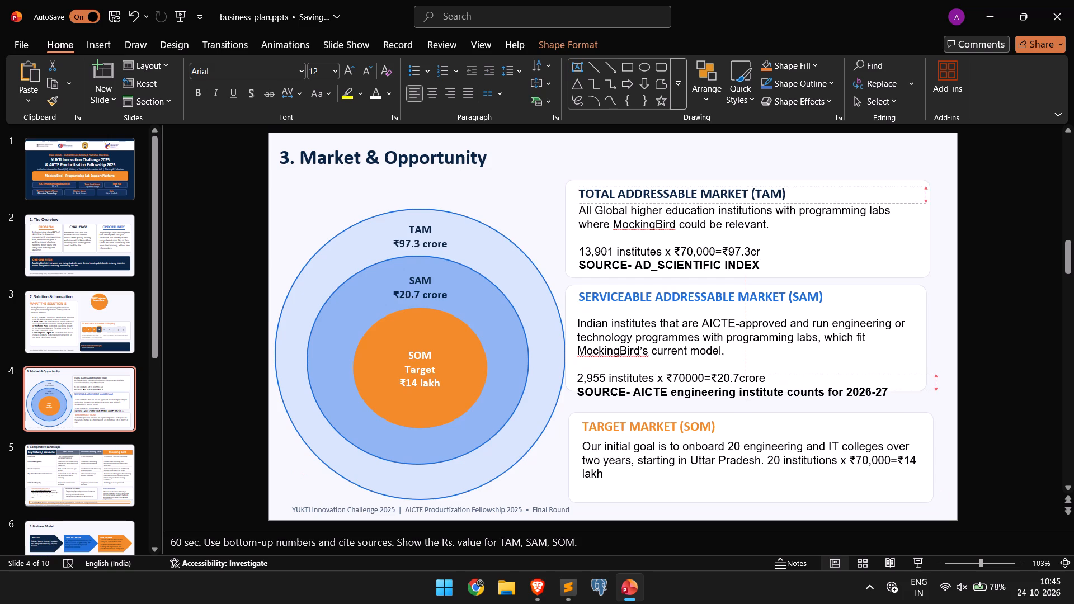
left_click_drag(850, 315, 852, 309)
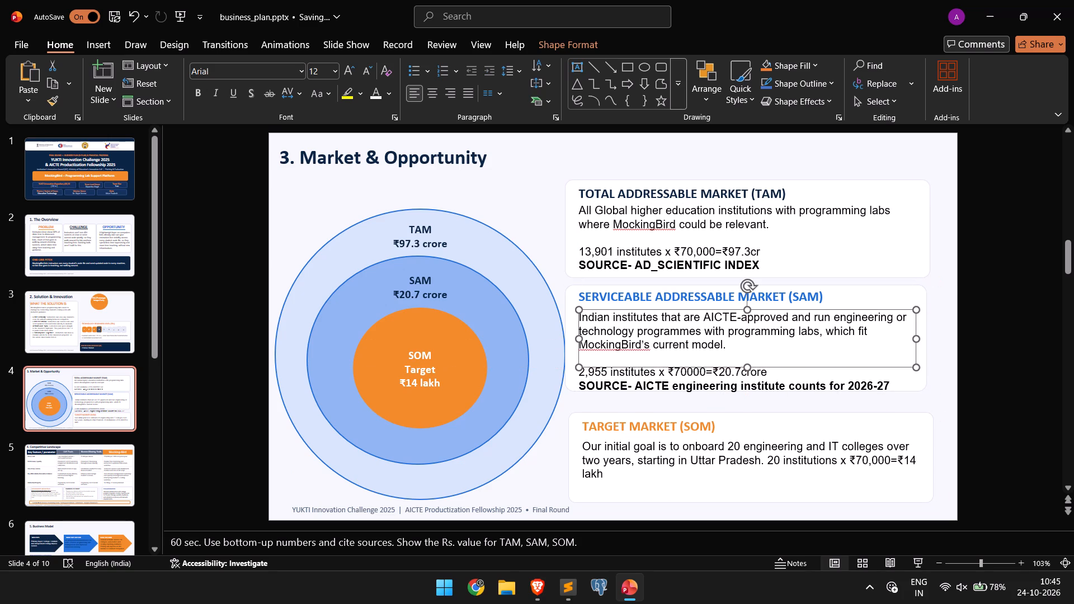
left_click(947, 276)
Extend the bottom edges of the SAM body text box and its card downward to enclose the SOURCE line.
left_click(839, 369)
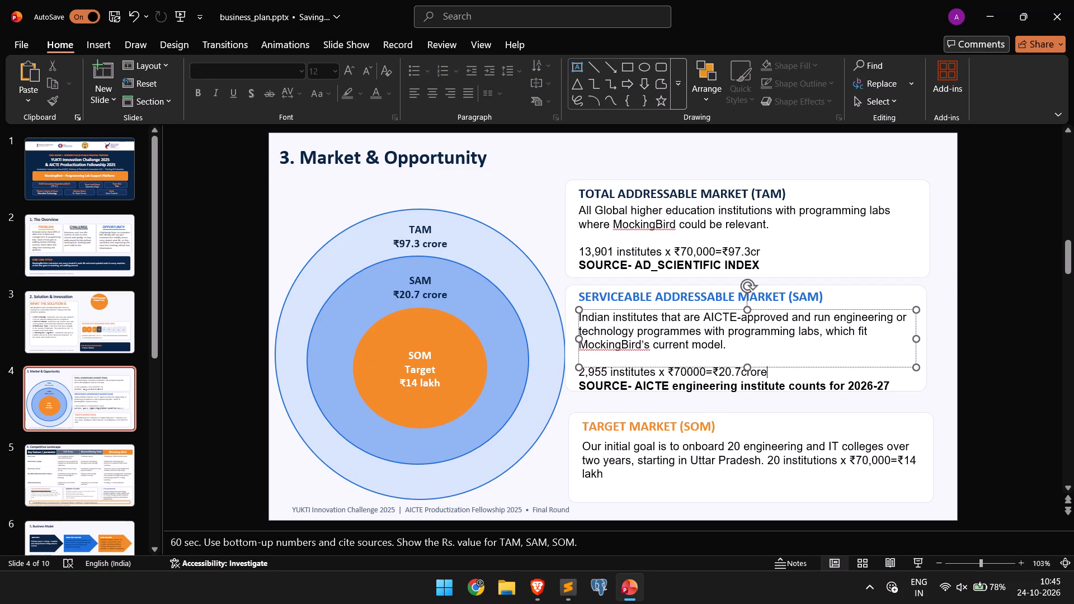
left_click(842, 383)
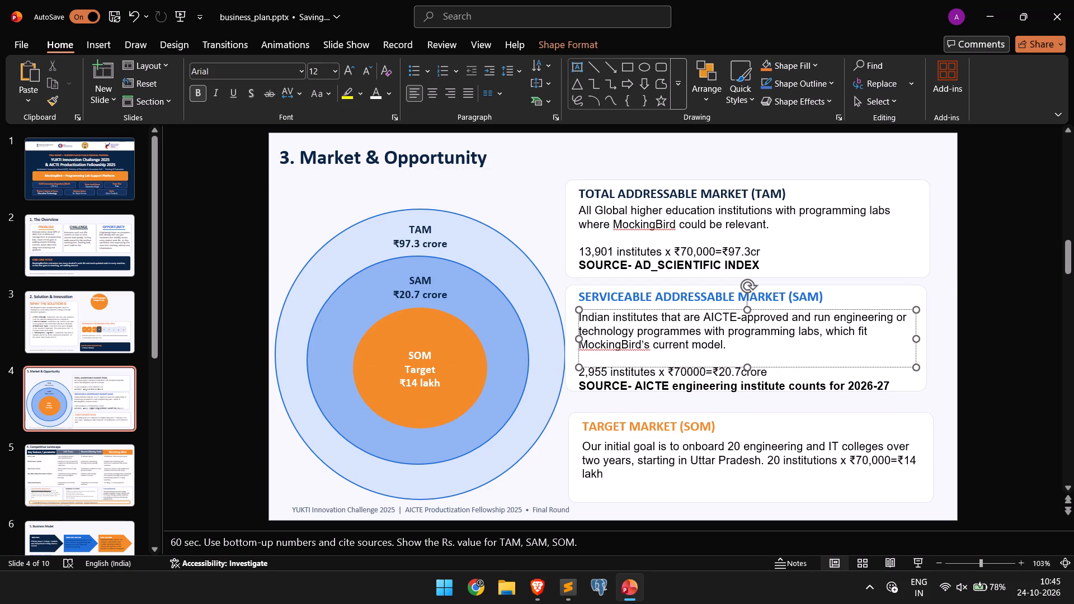
left_click_drag(746, 364, 754, 395)
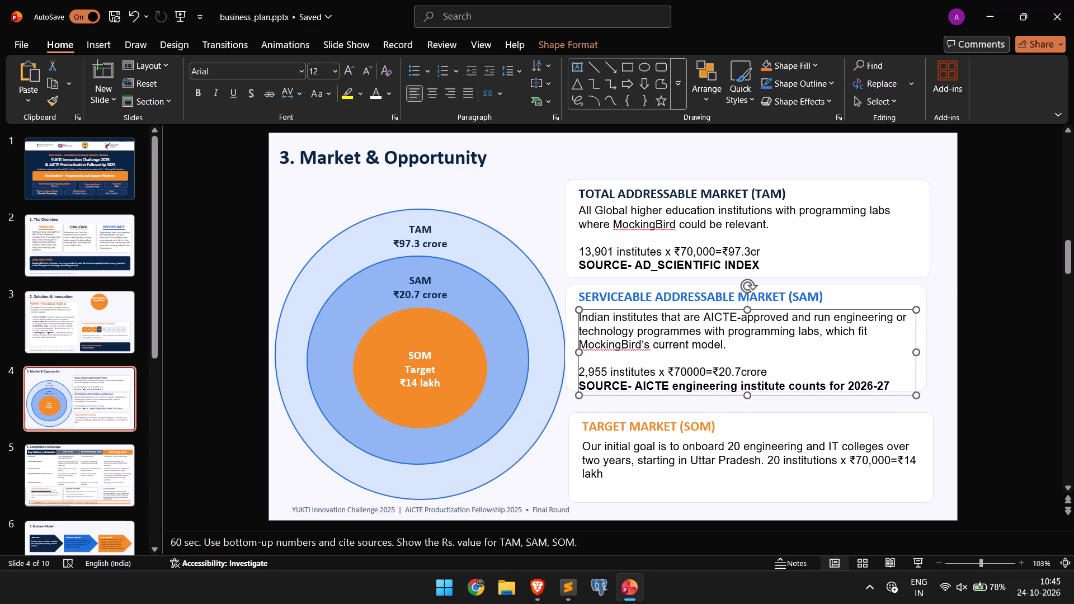
left_click(922, 365)
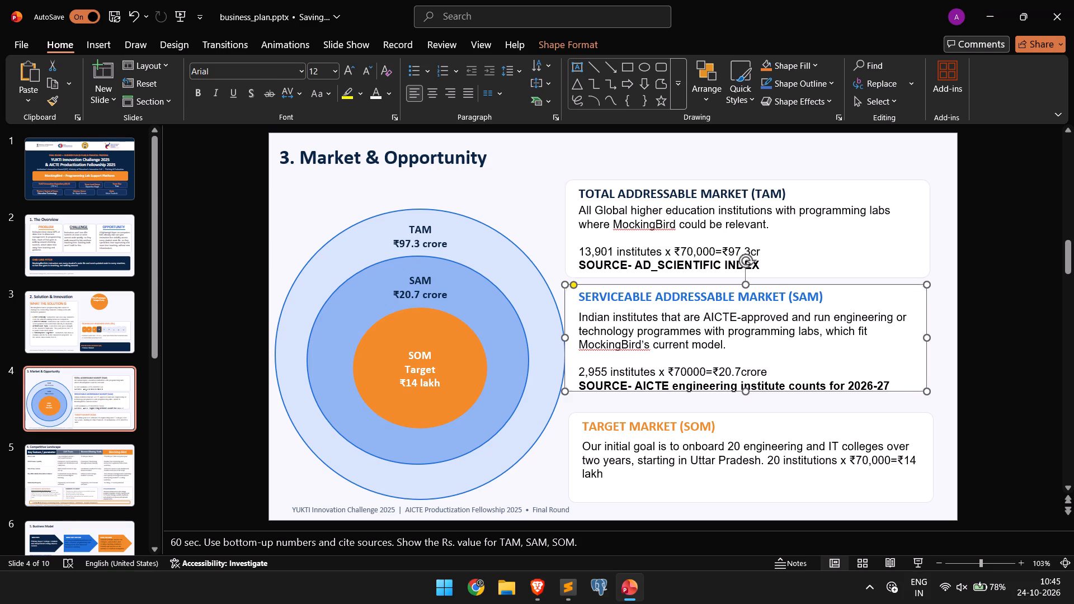
left_click(747, 391)
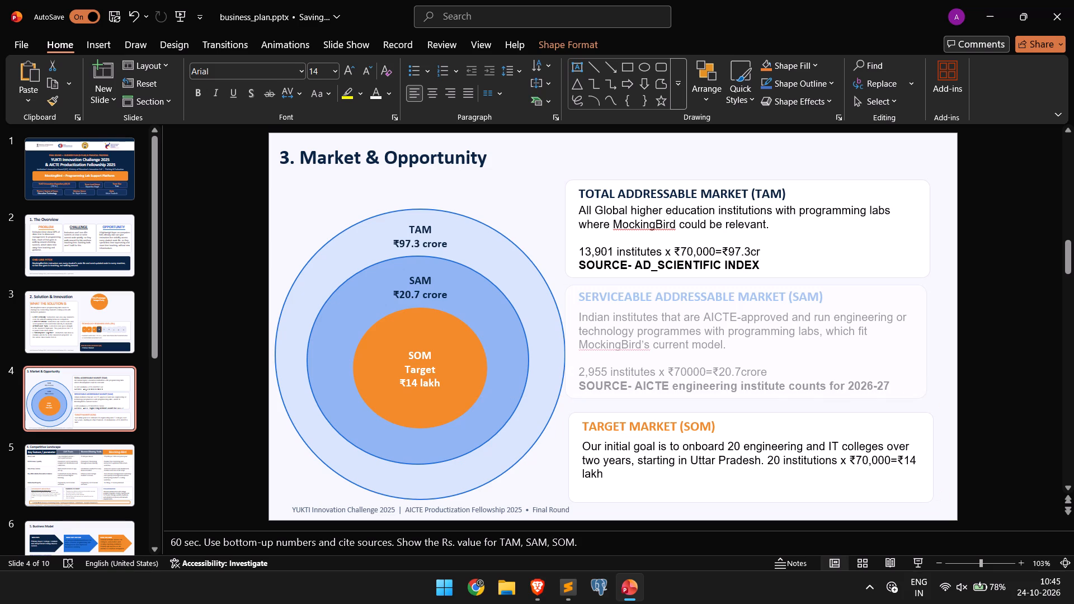
left_click(973, 305)
Move the Target Market (SOM) card, its heading and its body text slightly up and left, in line with the SAM card.
left_click(781, 417)
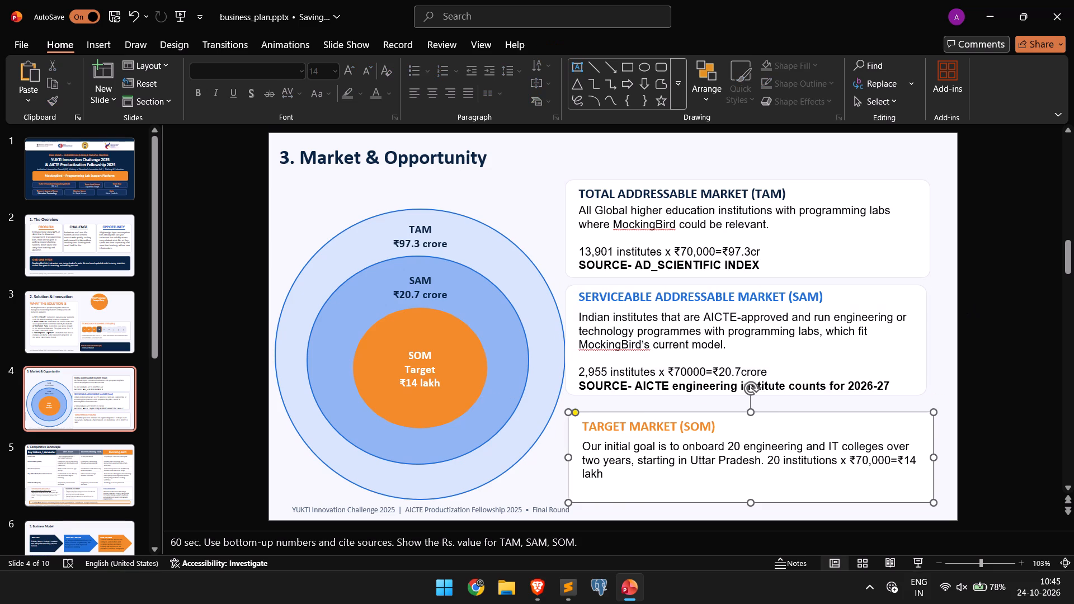
left_click_drag(781, 417, 772, 412)
left_click_drag(778, 410, 778, 409)
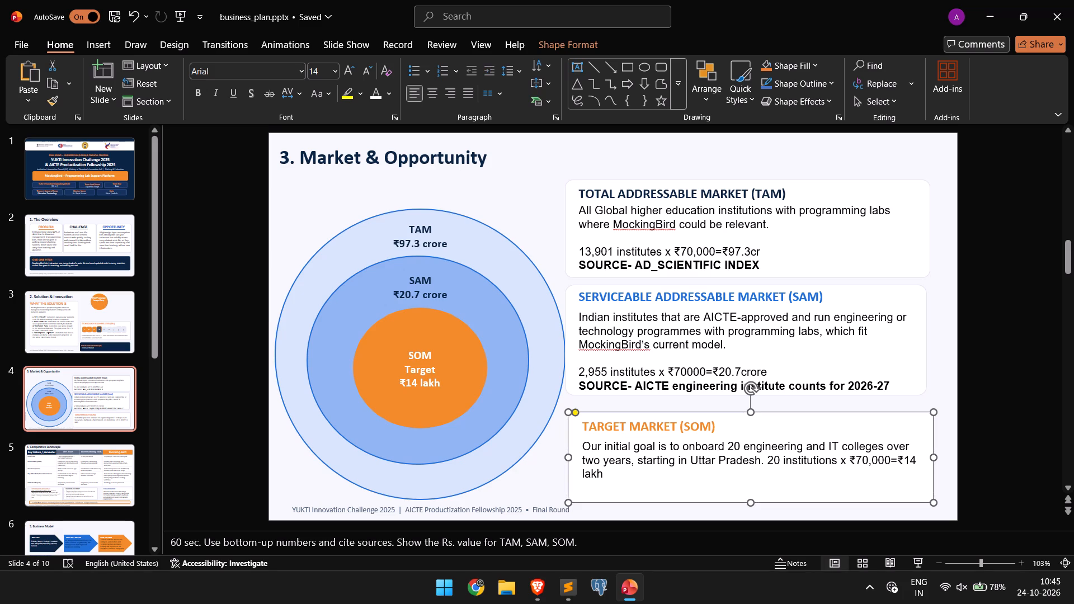
left_click_drag(778, 409, 775, 403)
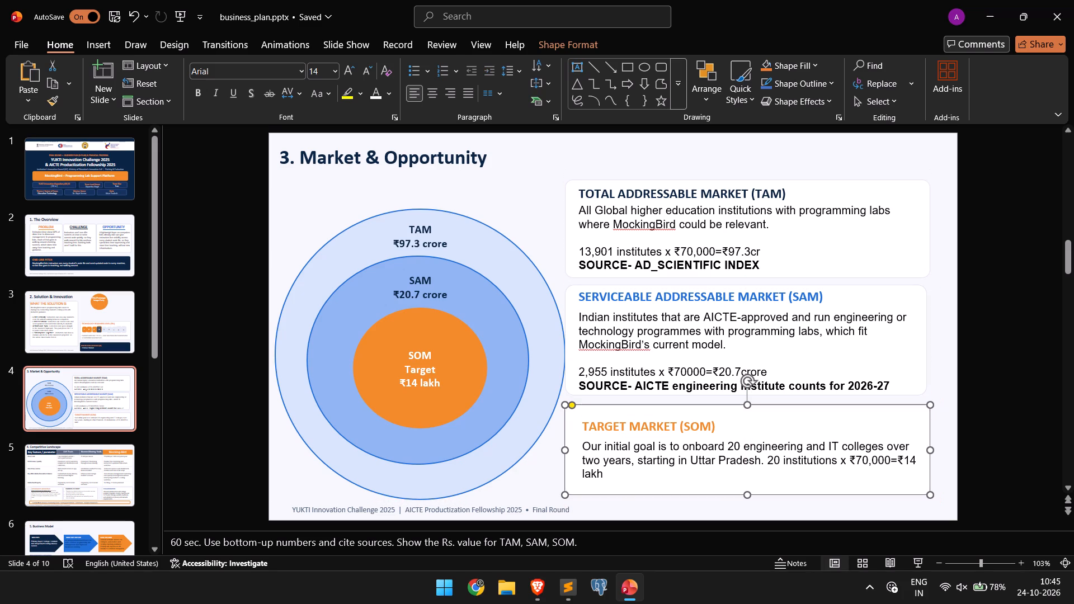
left_click(737, 435)
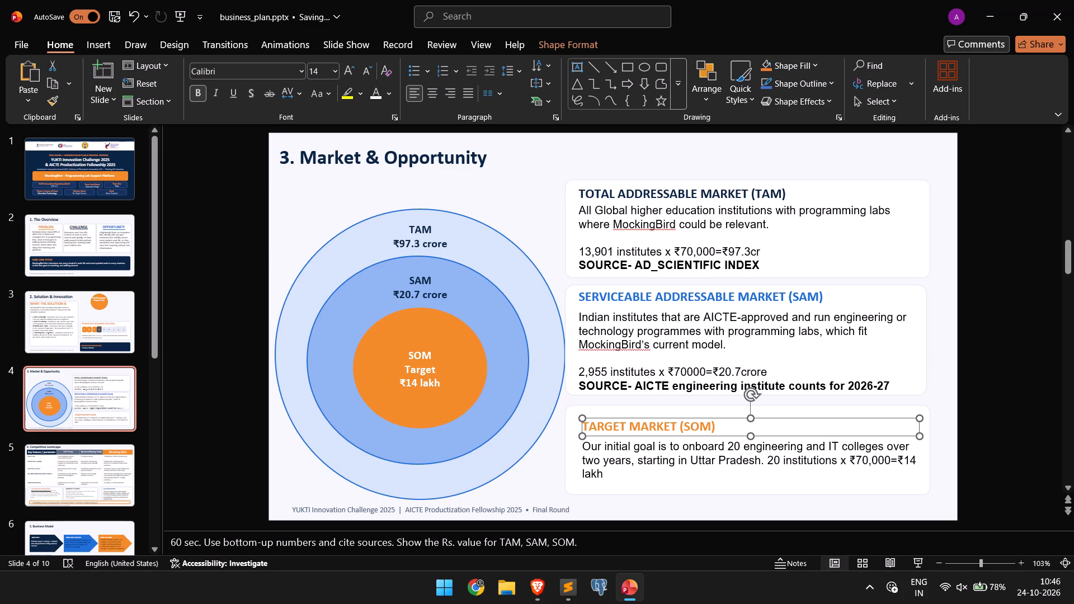
left_click_drag(775, 419, 771, 412)
left_click(780, 457)
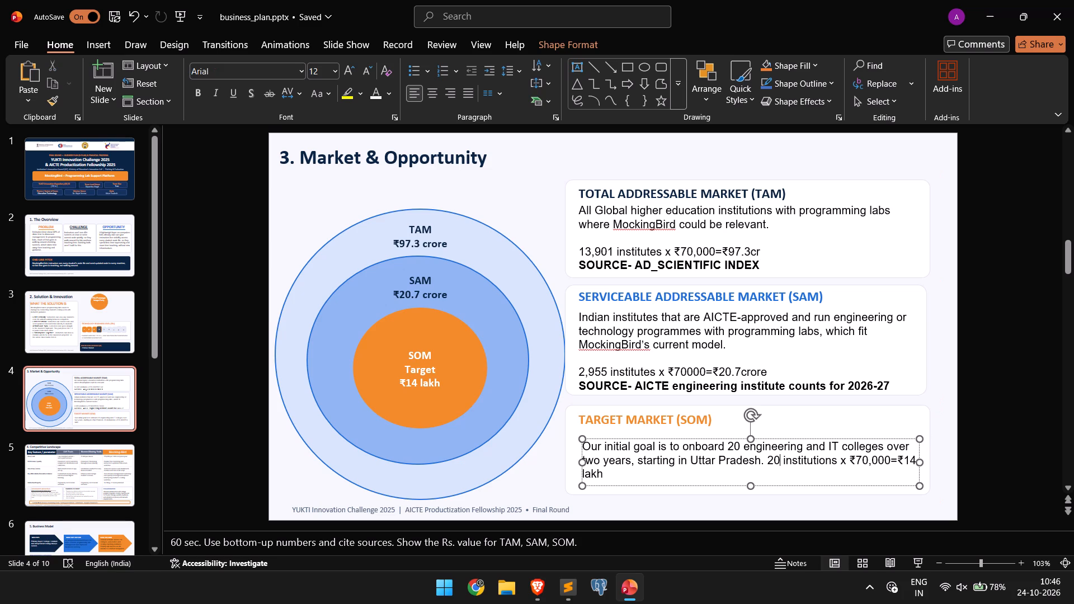
left_click(793, 438)
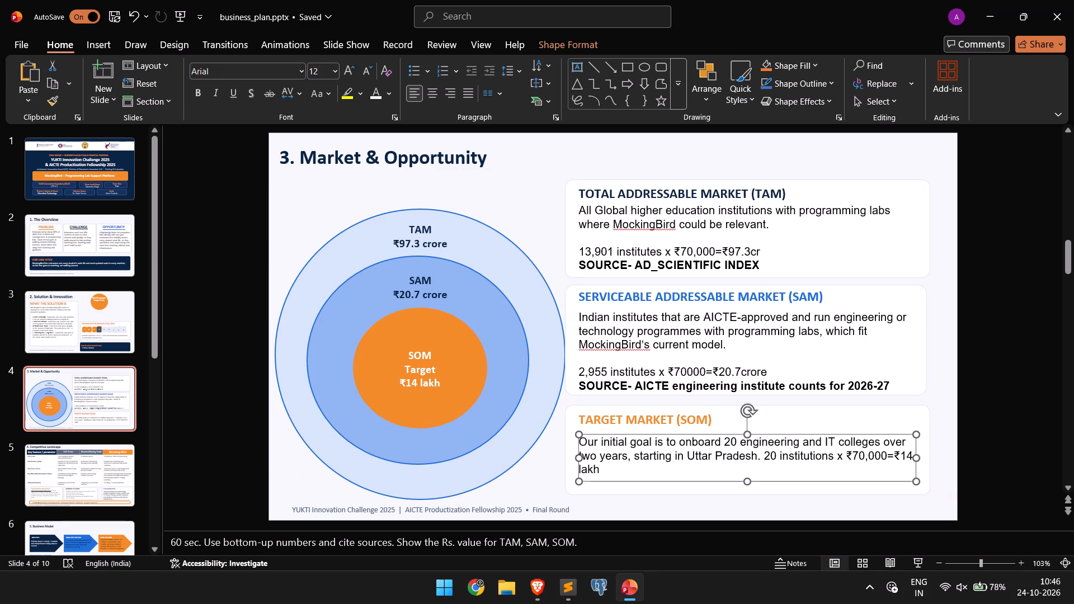
left_click(984, 364)
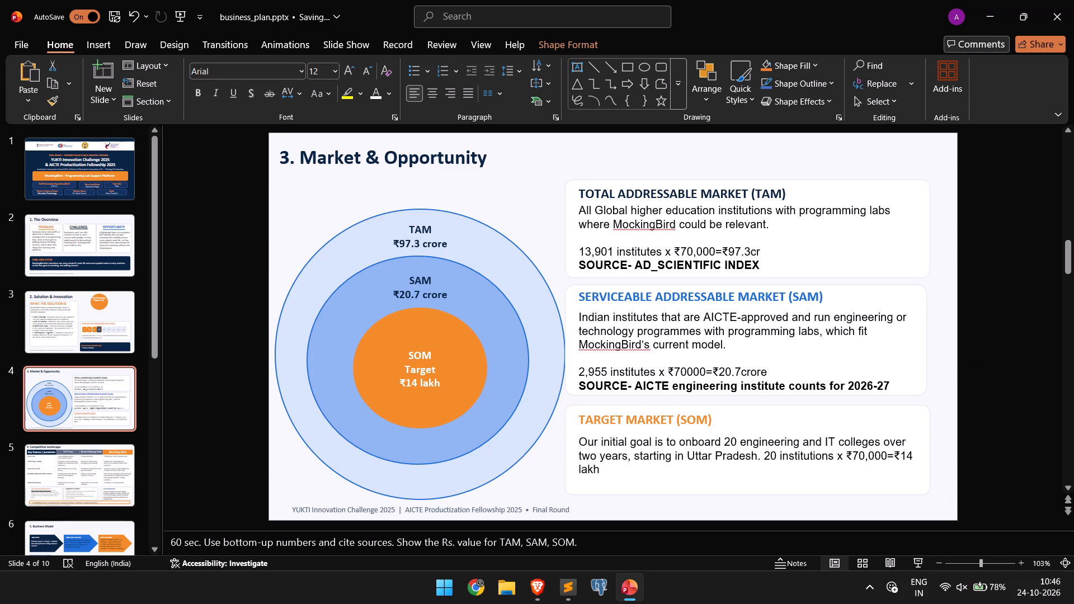
Shift the outer TAM circle and the SAM circle slightly left and up, away from the cards.
left_click(288, 312)
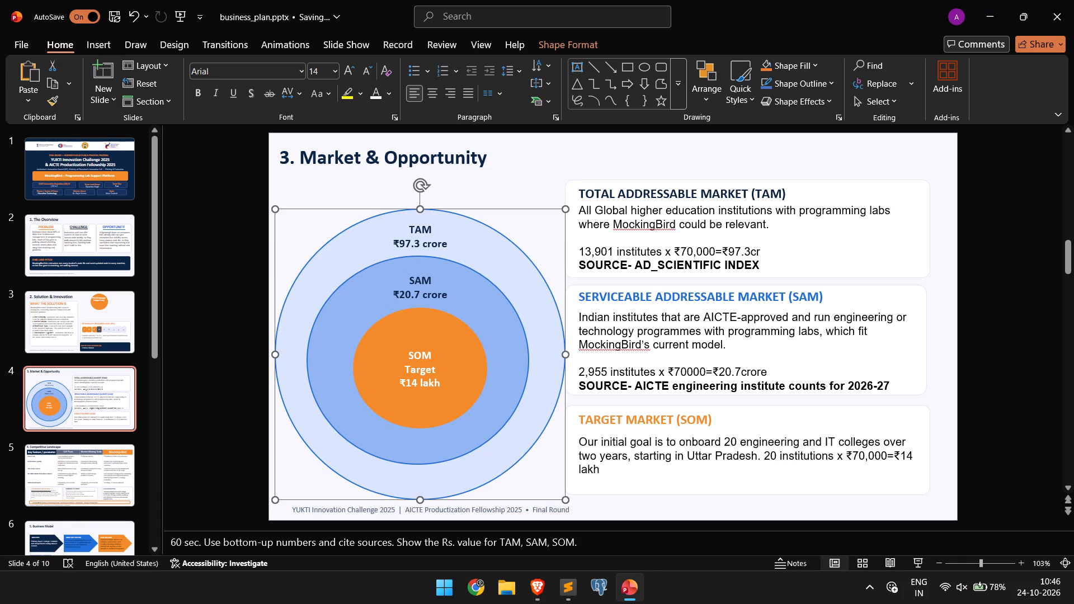
left_click_drag(294, 292, 291, 290)
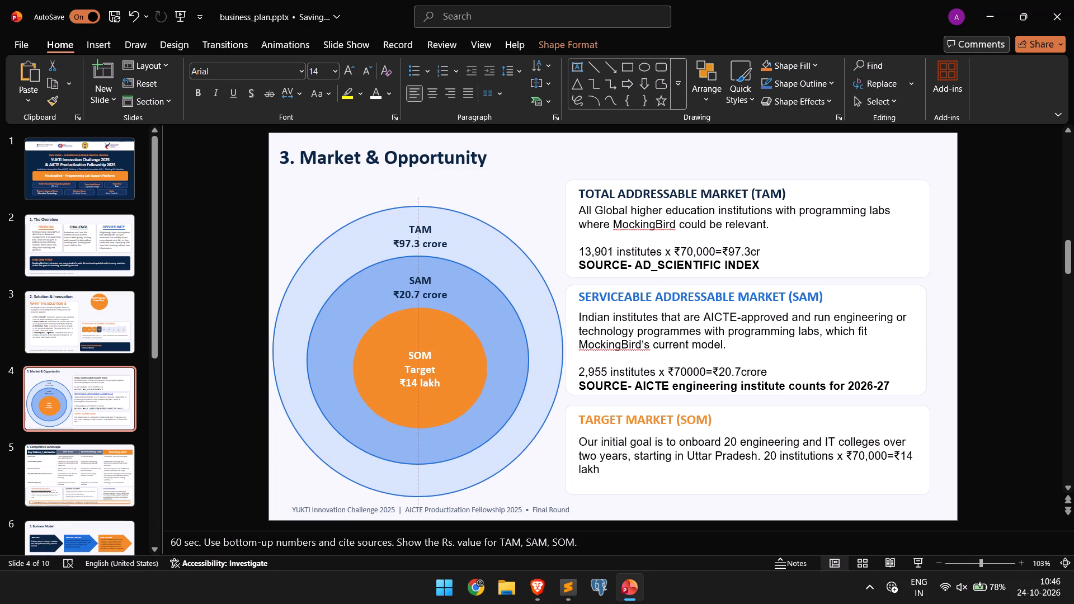
left_click_drag(291, 290, 288, 290)
double_click(342, 319)
left_click_drag(337, 319, 332, 314)
Shift the orange SOM circle and its "SOM Target ₹14 lakh" label slightly left to sit centred in the SAM circle.
left_click(400, 342)
left_click(400, 342)
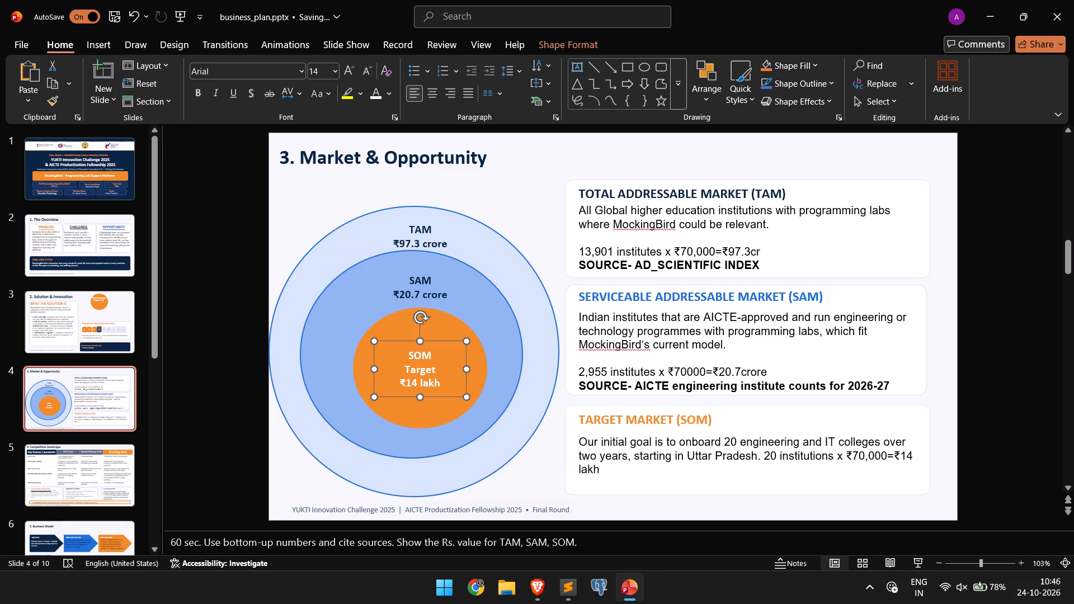
left_click(398, 332)
left_click_drag(398, 332, 390, 332)
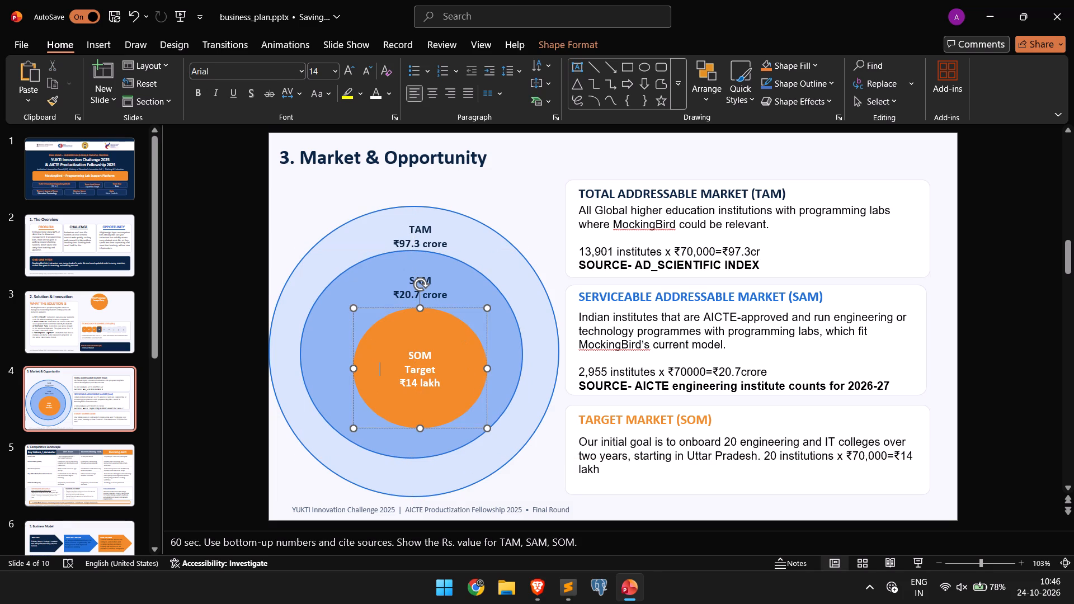
left_click_drag(390, 332, 382, 331)
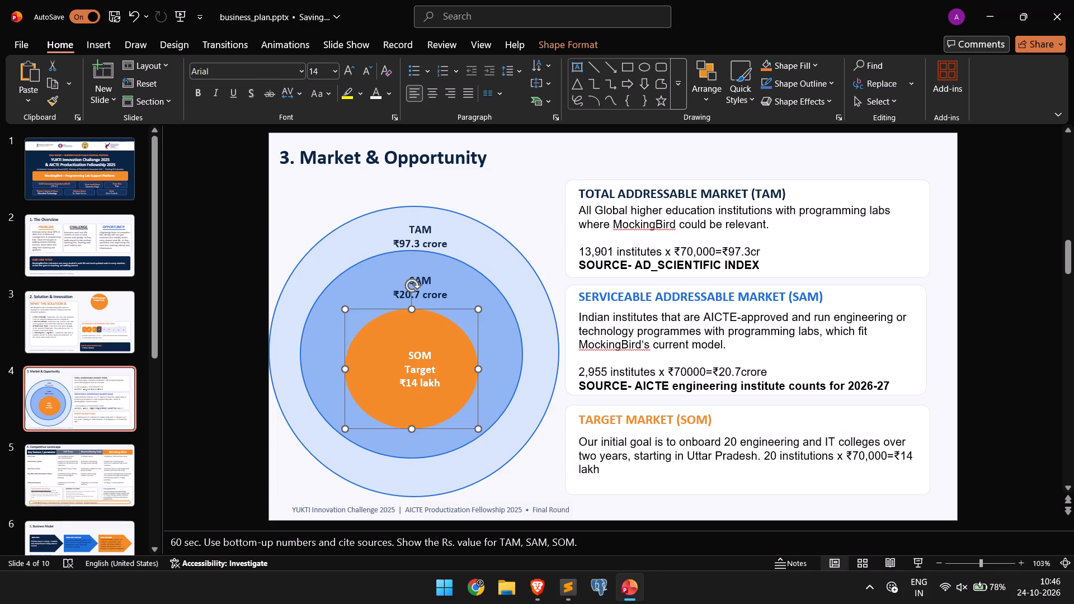
left_click(425, 362)
left_click_drag(442, 347, 432, 346)
left_click(427, 301)
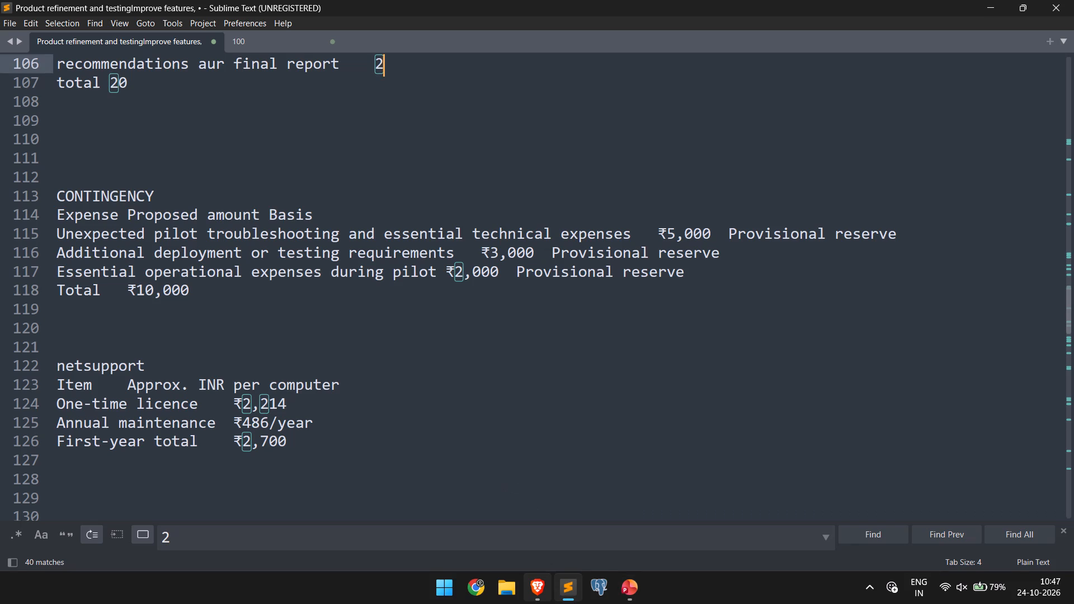
left_click(500, 460)
key("Return")
key("Return")
key("ctrl+v")
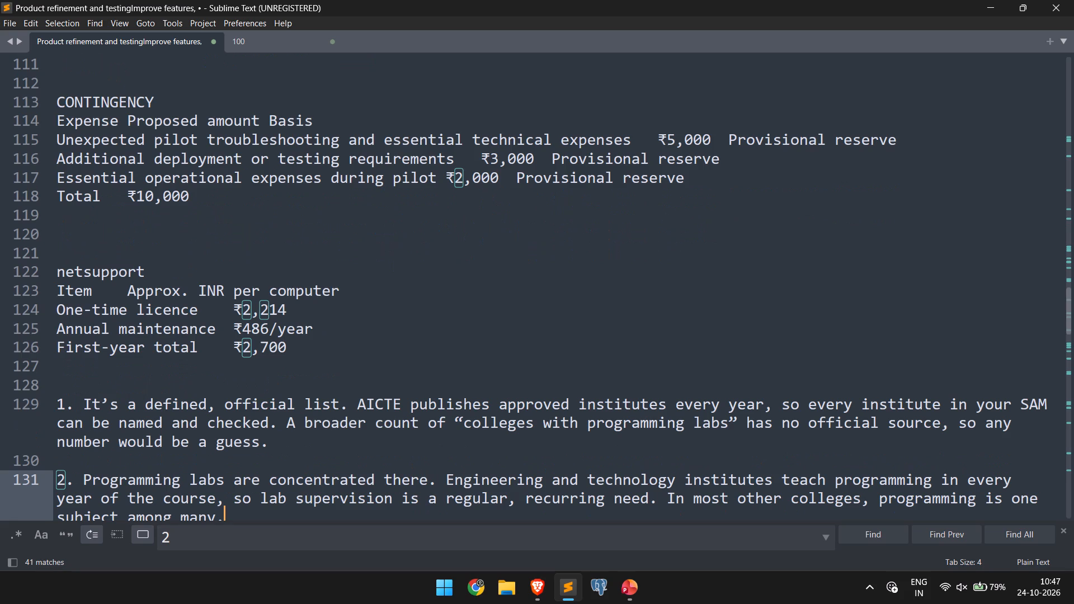
Move the two pasted AICTE reasons to the end of the notes, a few blank lines below the "Stage and capacity" paragraph.
left_click(449, 322)
scroll(449, 322, "down", 1)
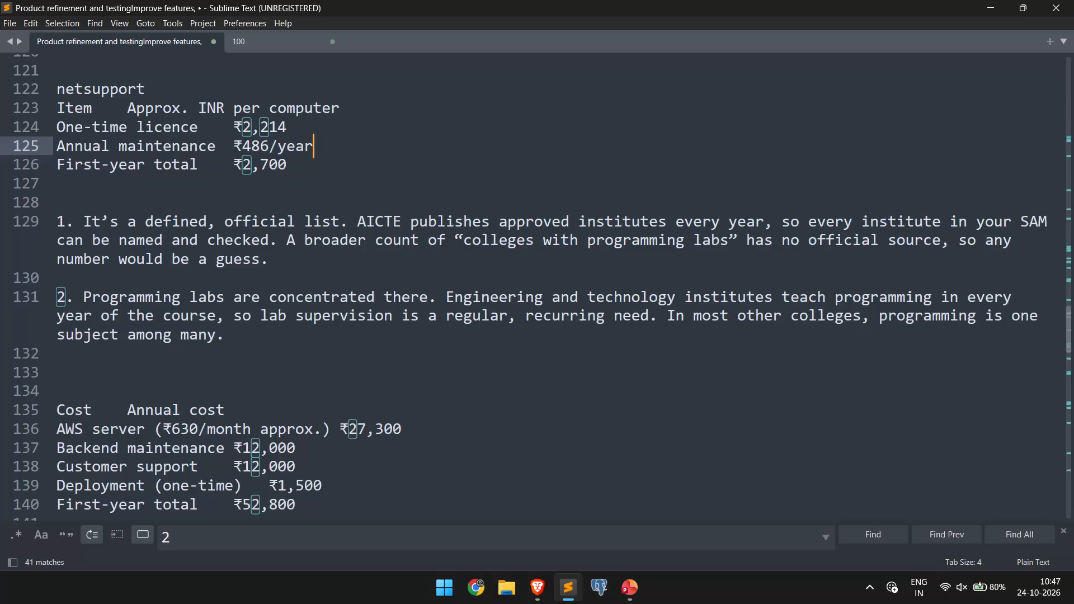
left_click_drag(367, 359, 44, 223)
key("ctrl+c")
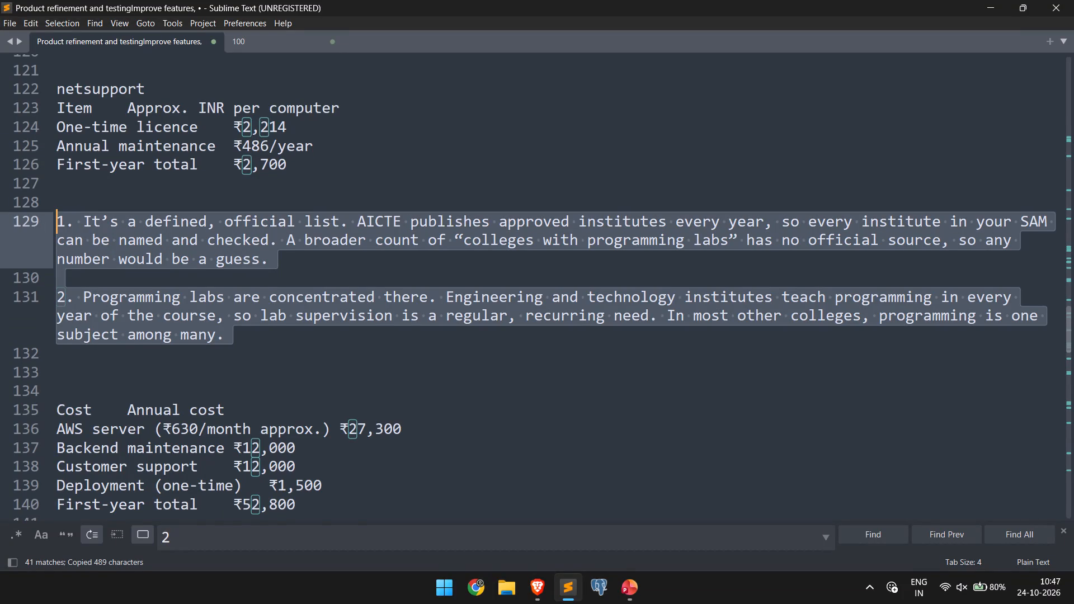
key("BackSpace")
scroll(136, 276, "down", 13)
scroll(136, 276, "up", 3)
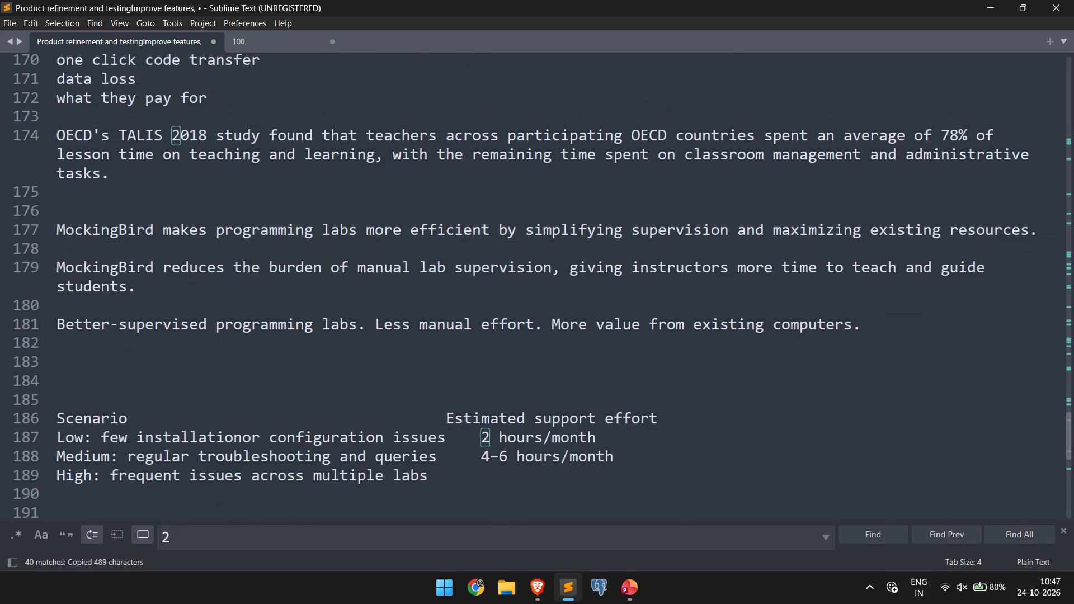
scroll(136, 276, "down", 1)
scroll(253, 324, "down", 1)
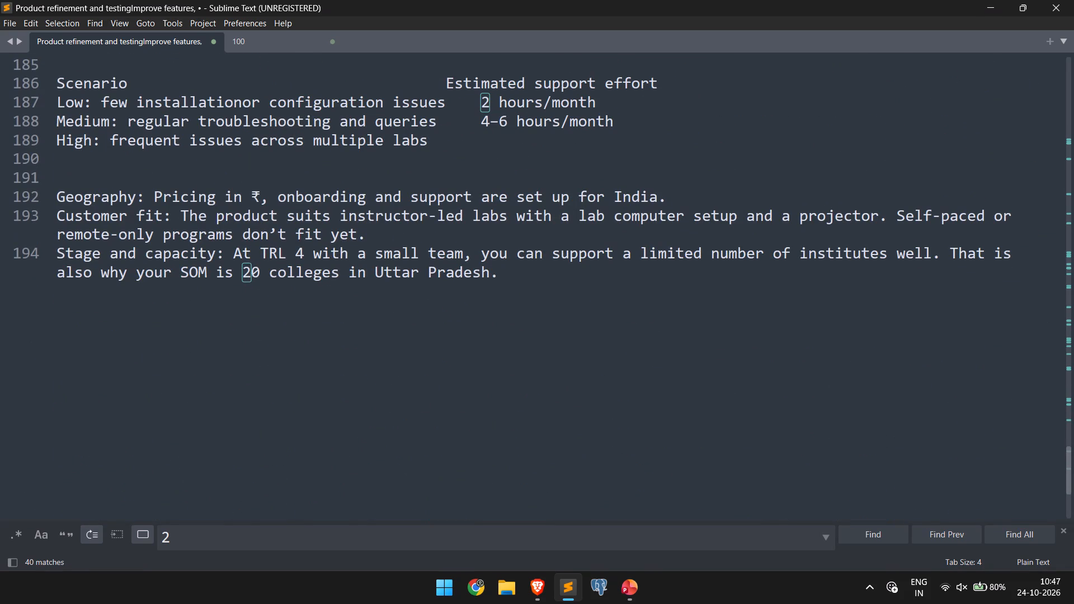
left_click(550, 276)
key("Return")
key("Return")
key("Return")
key("Return")
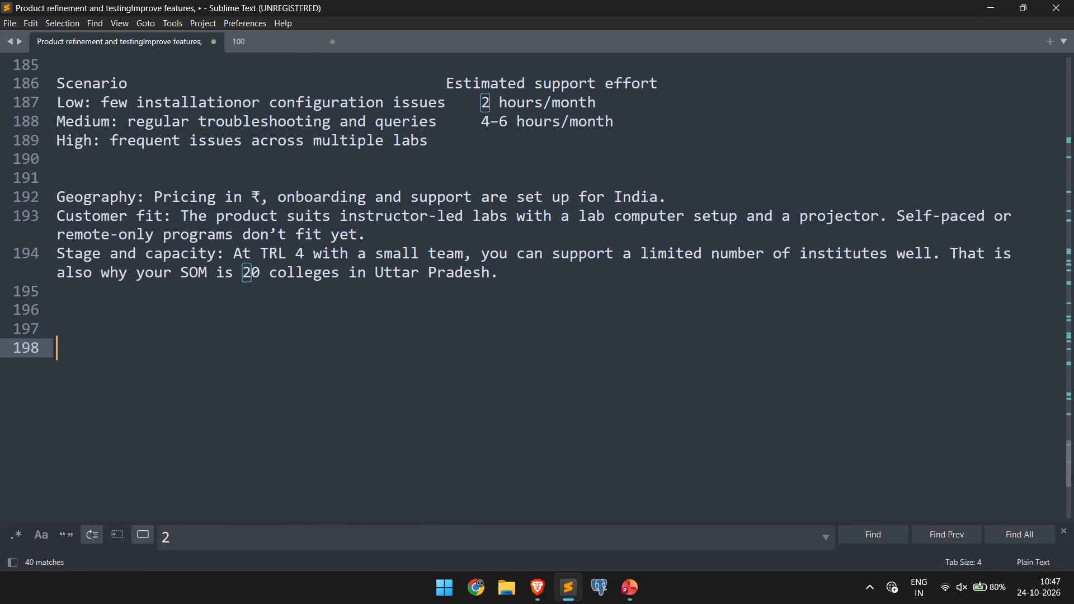
key("ctrl+v")
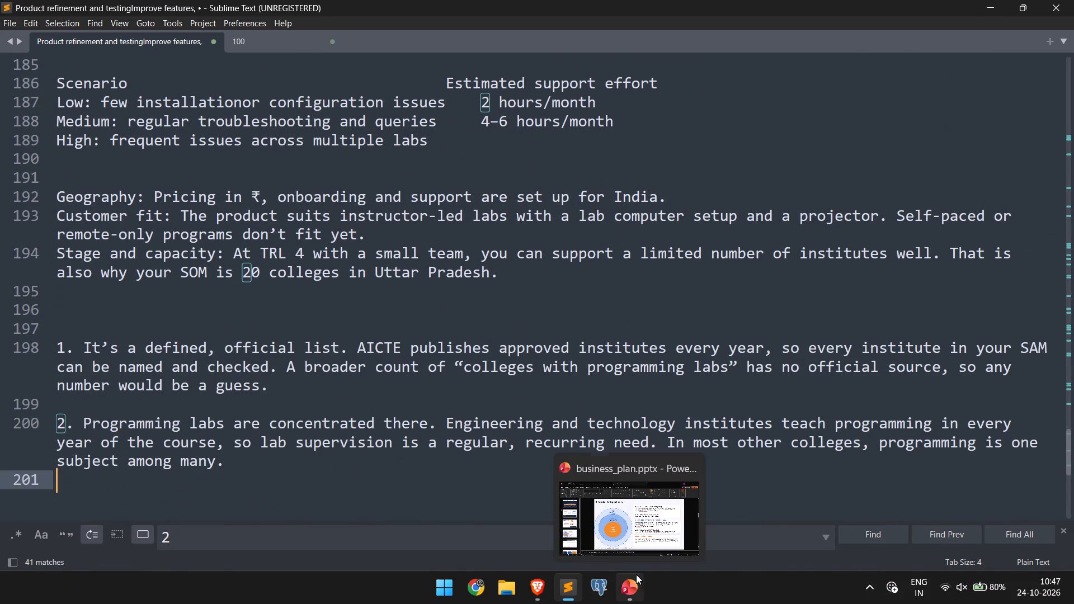
In PowerPoint, on the Competitive Landscape slide, make "Built to improve with every lab:" under Sustainable Advantage bold and remove its underline.
left_click(636, 574)
left_click(993, 385)
key("Down")
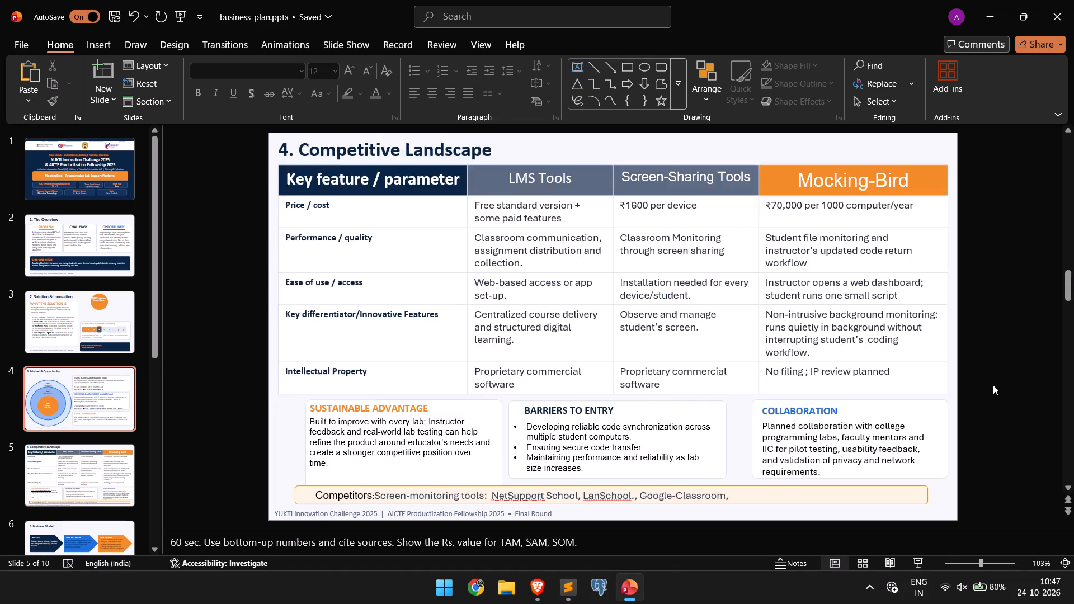
key("Down")
key("Up")
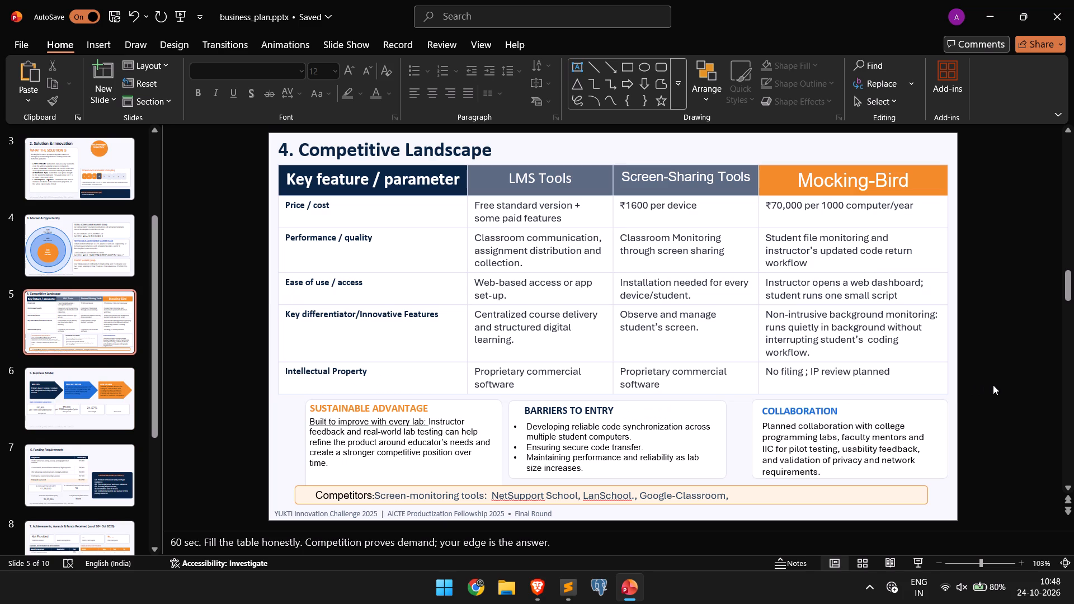
key("Down")
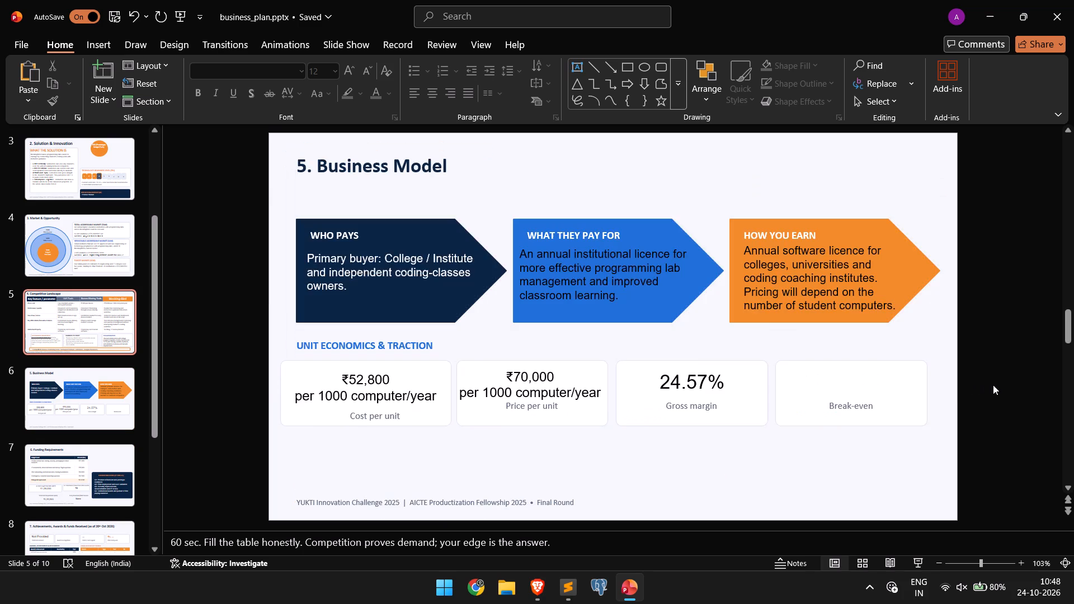
key("Up")
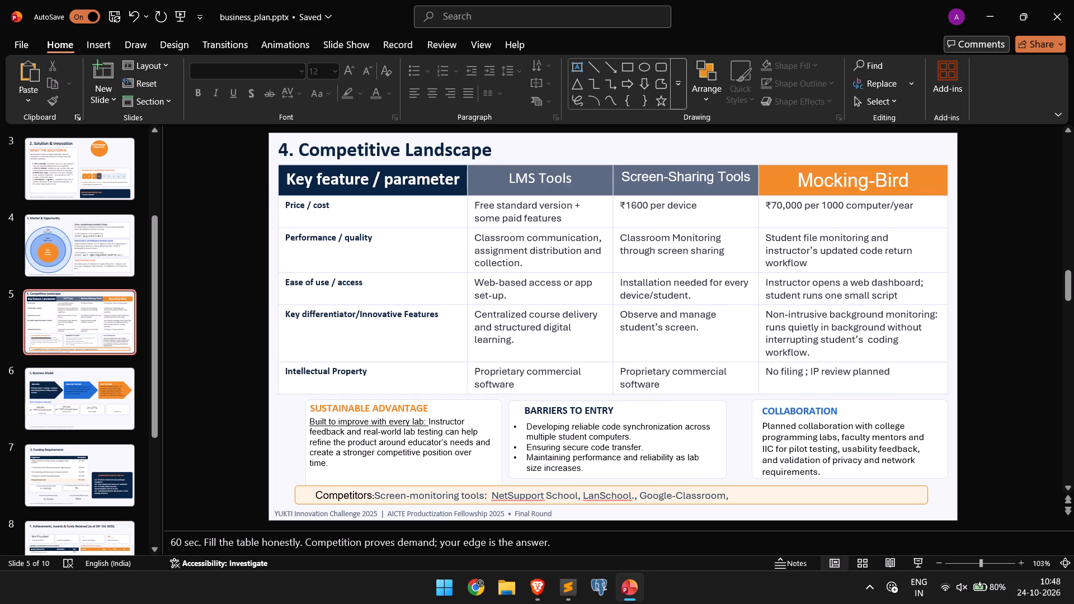
left_click_drag(426, 419, 424, 419)
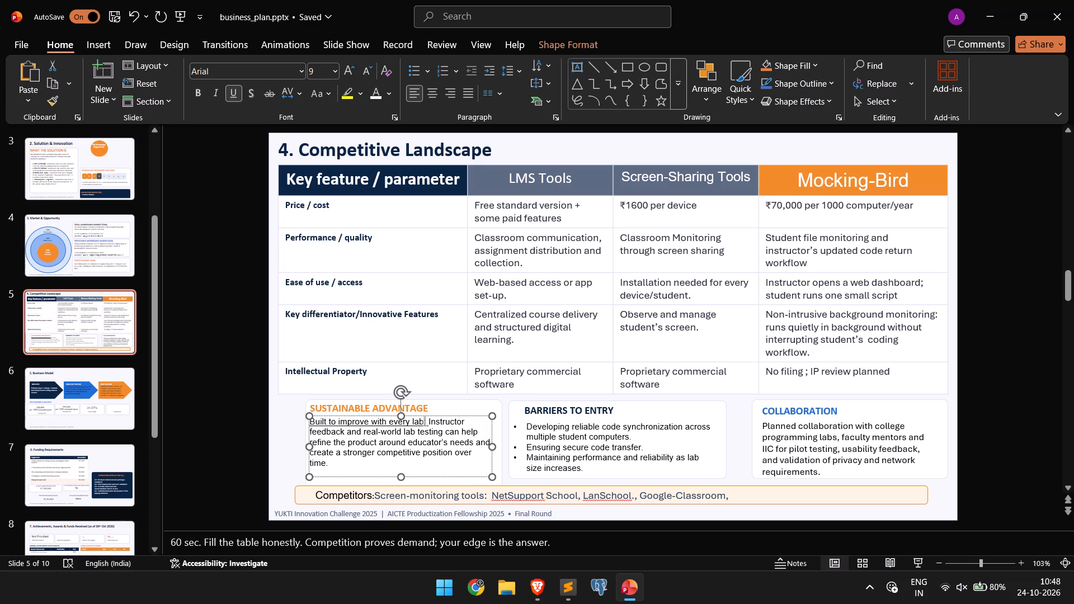
left_click_drag(424, 419, 254, 426)
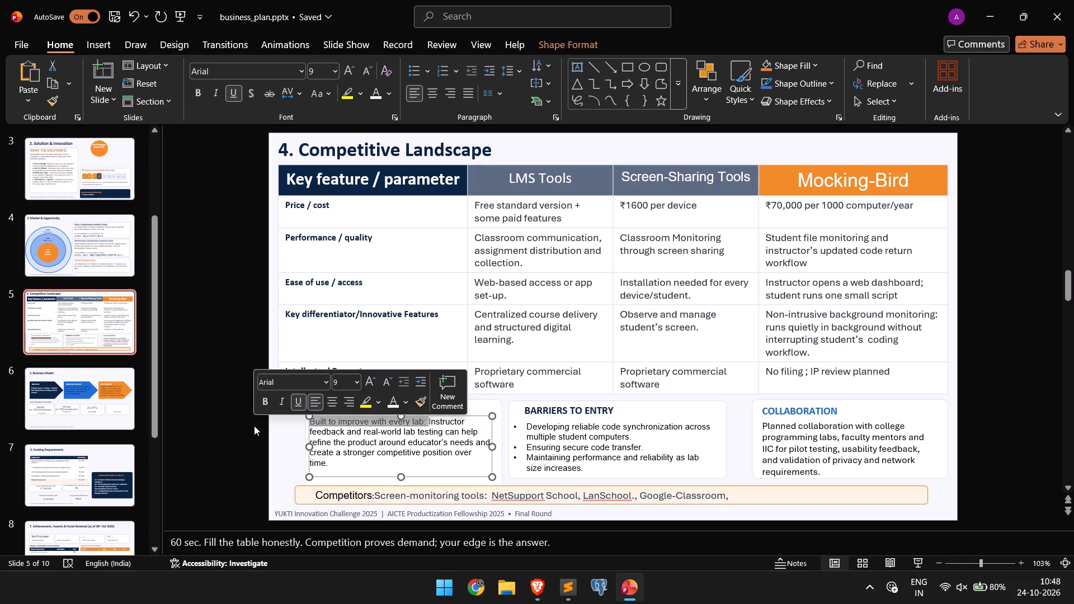
left_click(267, 405)
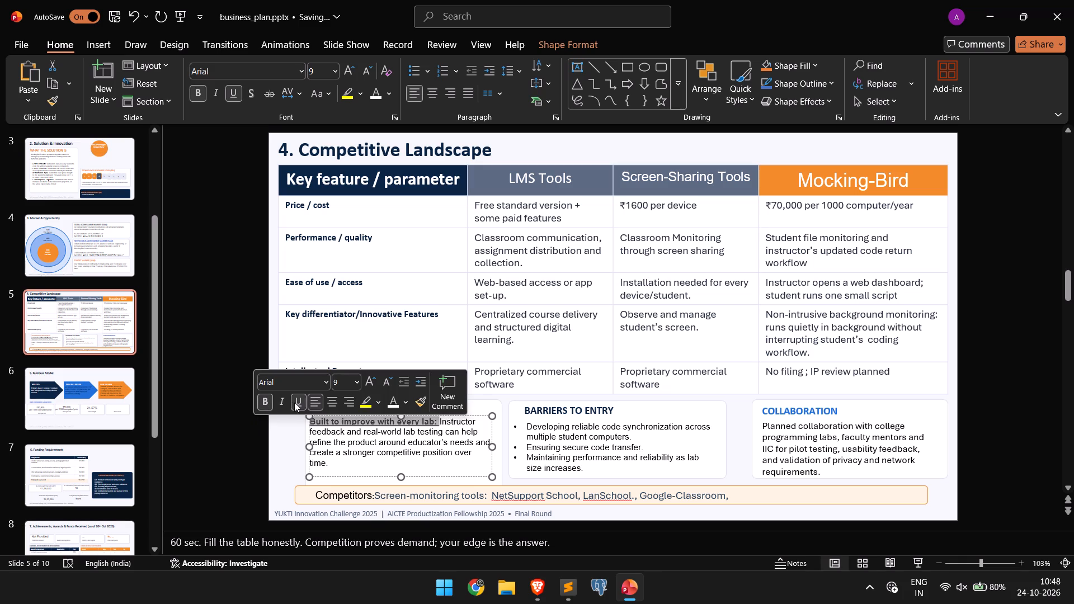
left_click(294, 402)
left_click(237, 380)
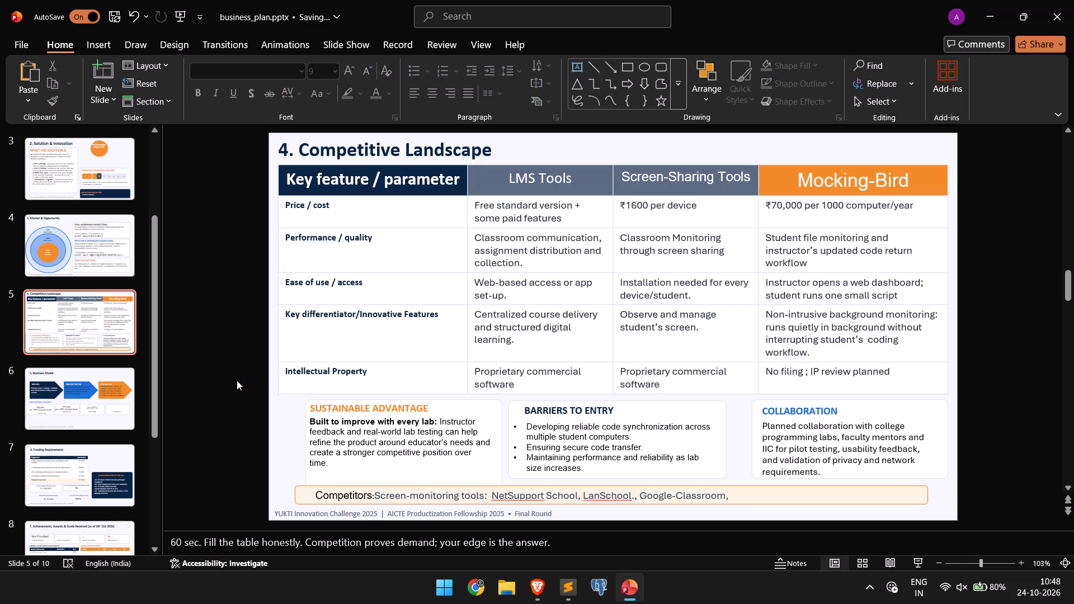
left_click(265, 378)
Review the slides from Business Model through the closing Thank you slide, and back up to The Overview.
key("Down")
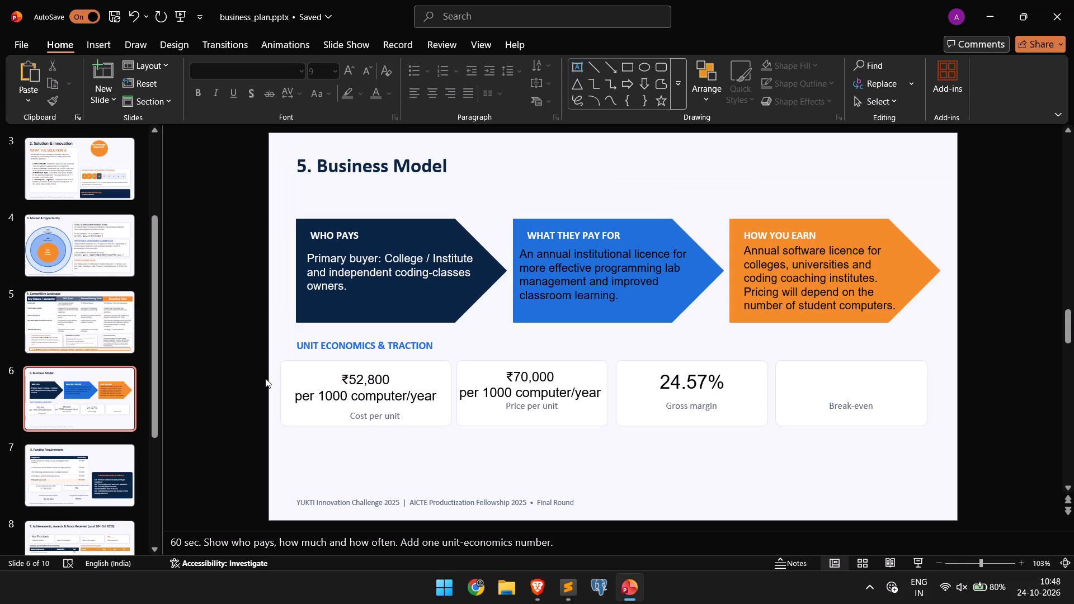
key("Down")
key("Down")
key("Down")
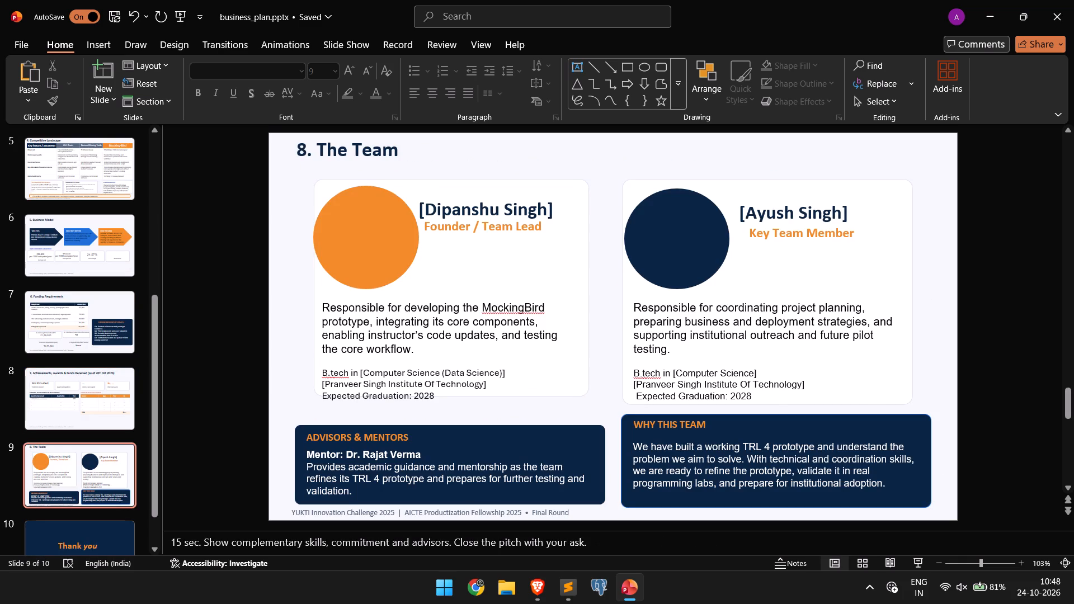
left_click(929, 312)
key("Down")
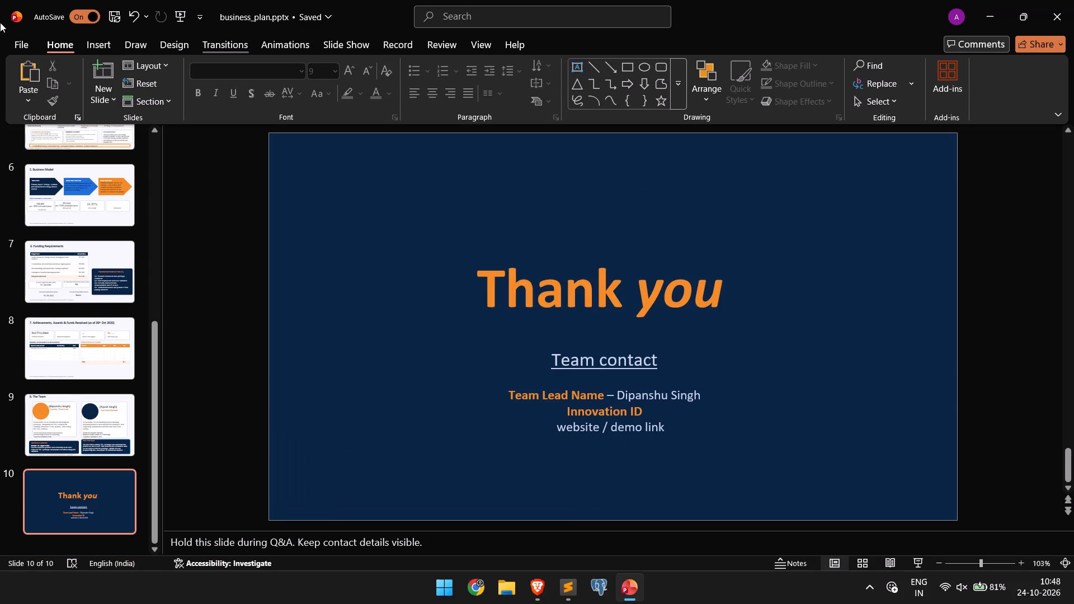
left_click(15, 53)
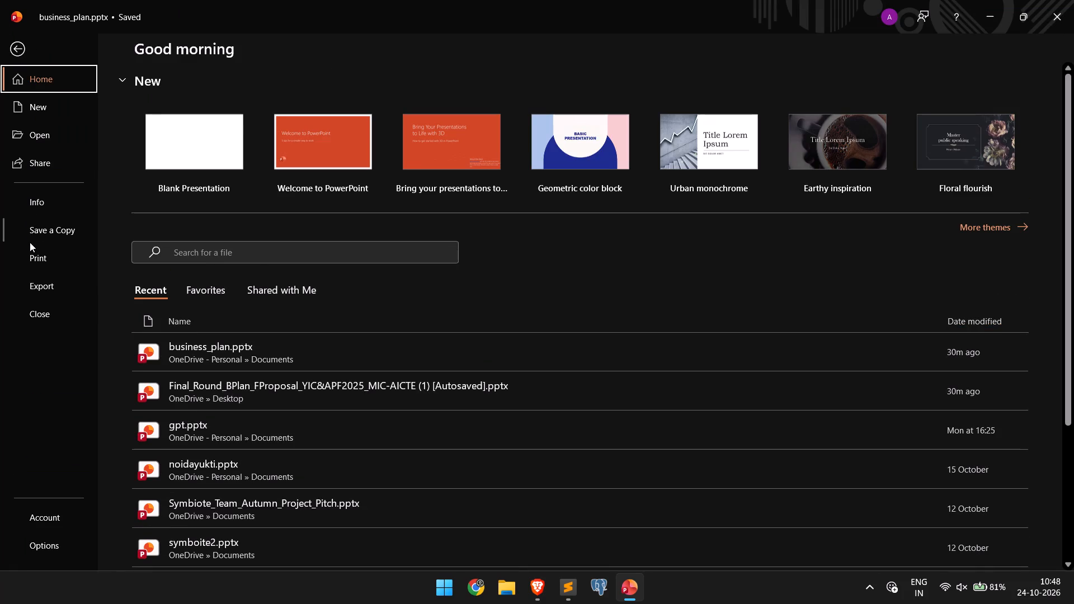
left_click(151, 365)
key("Left")
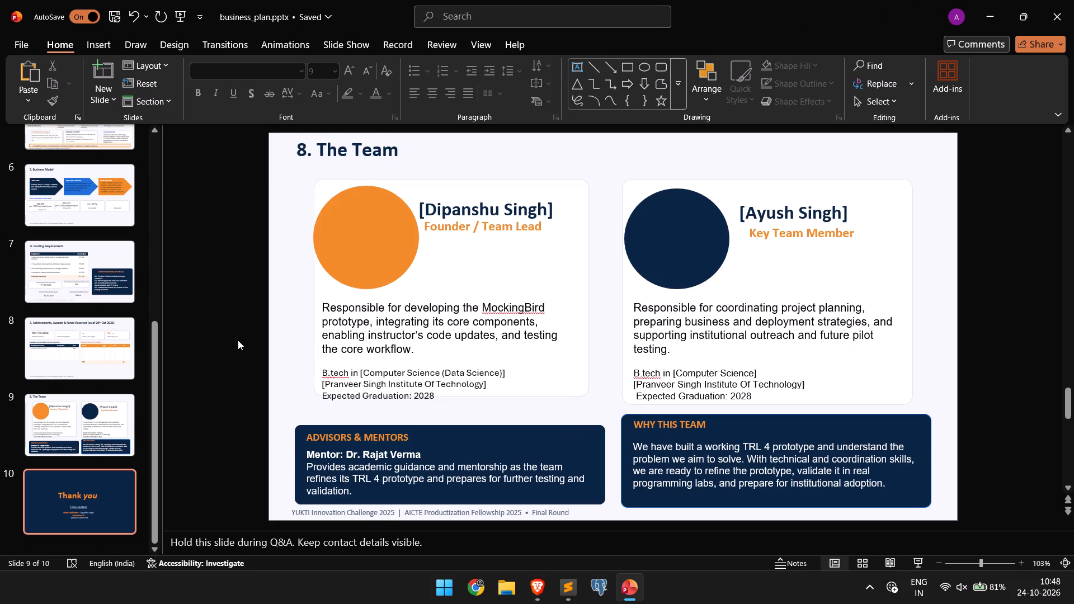
key("Up")
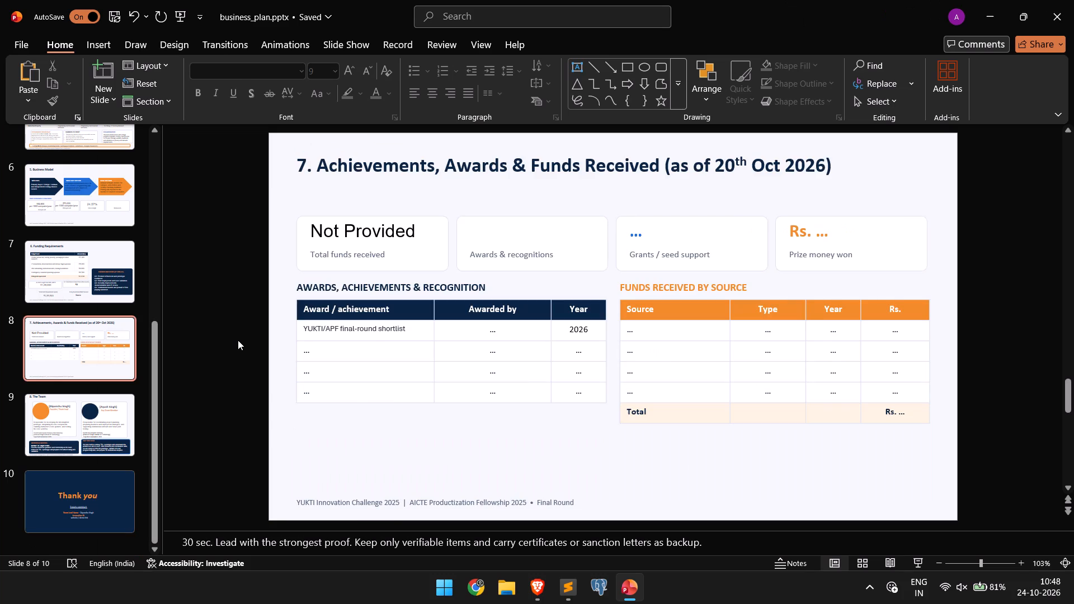
key("Up")
key("Up")
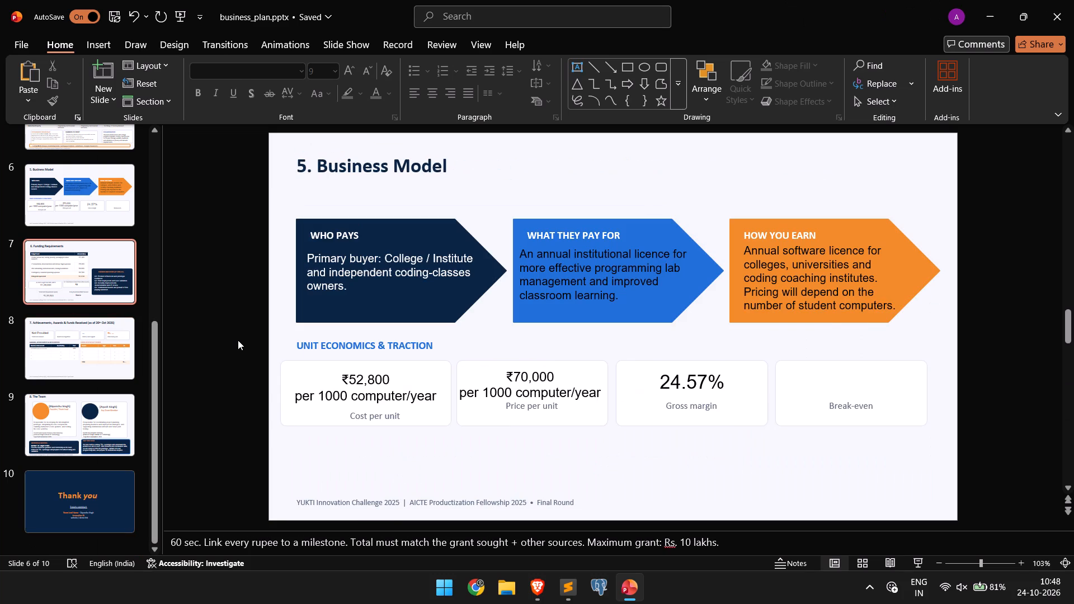
key("Up")
key("Up")
key("Up")
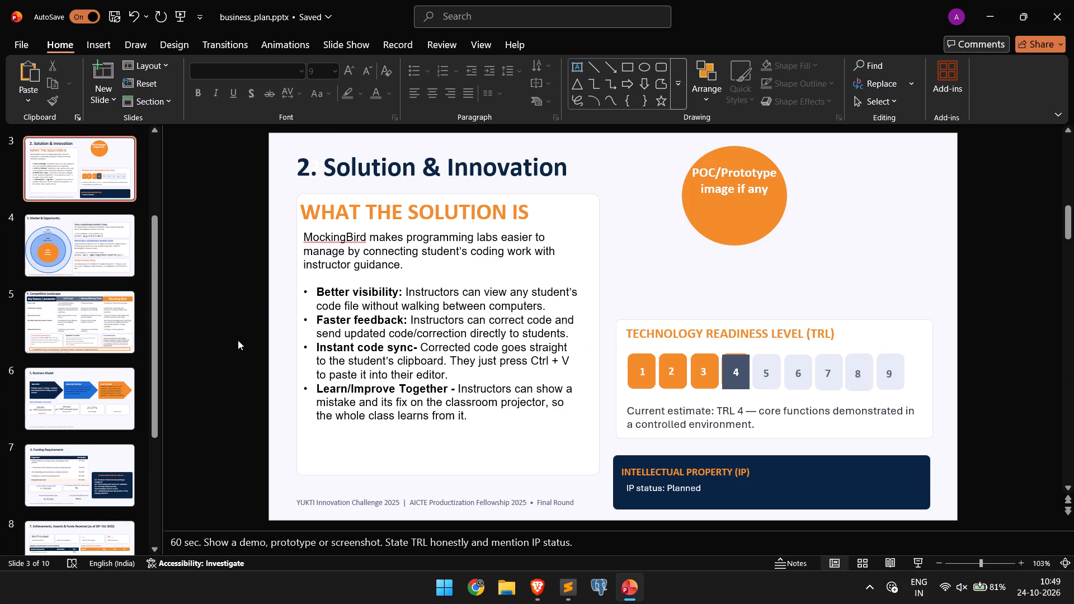
key("Up")
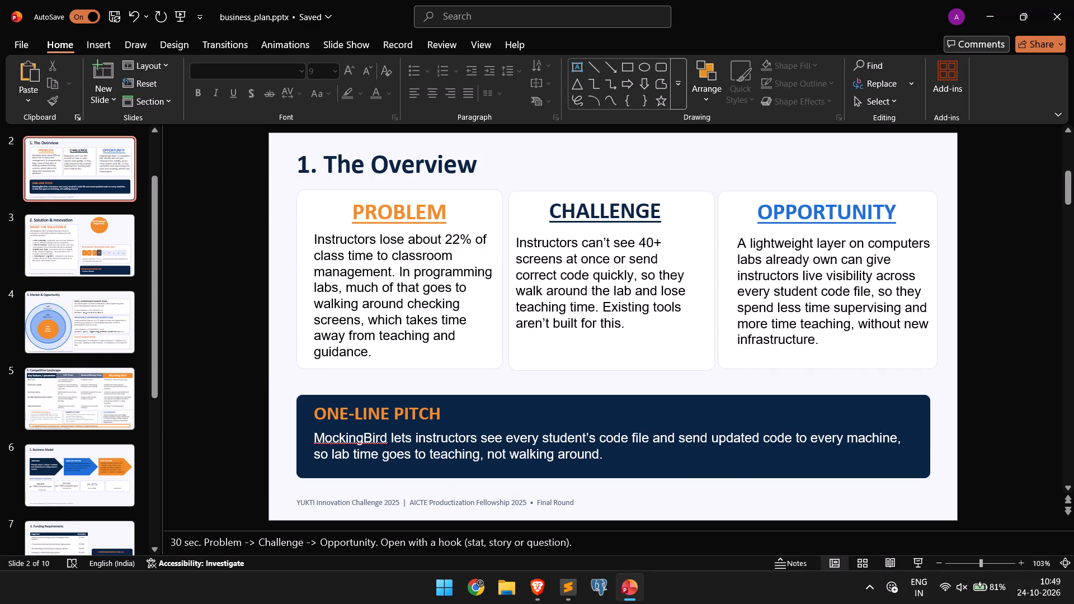
Search Windows for the WhatsApp app.
type("wh")
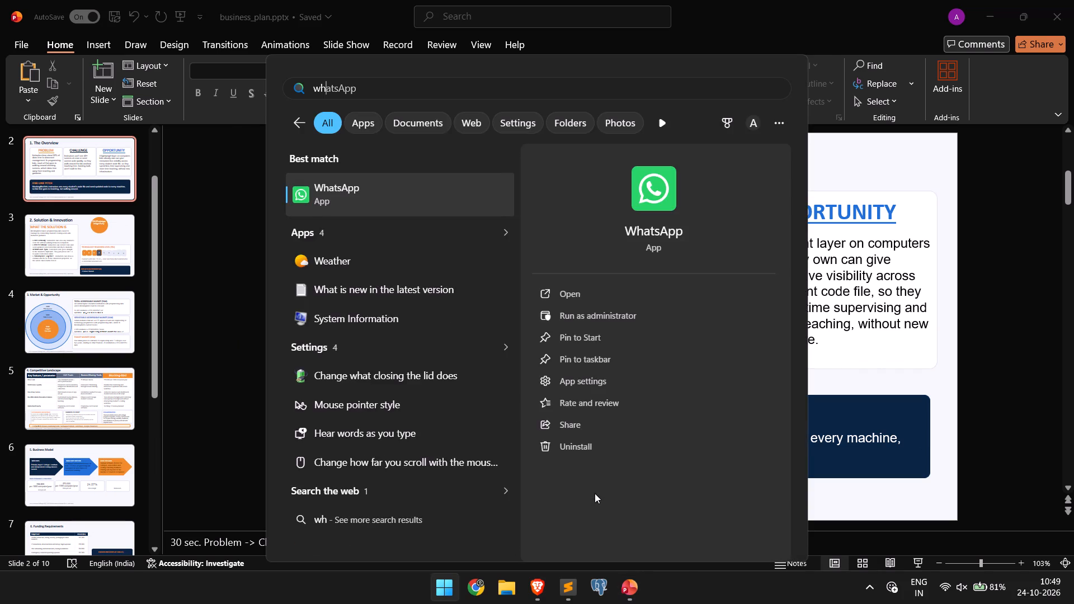